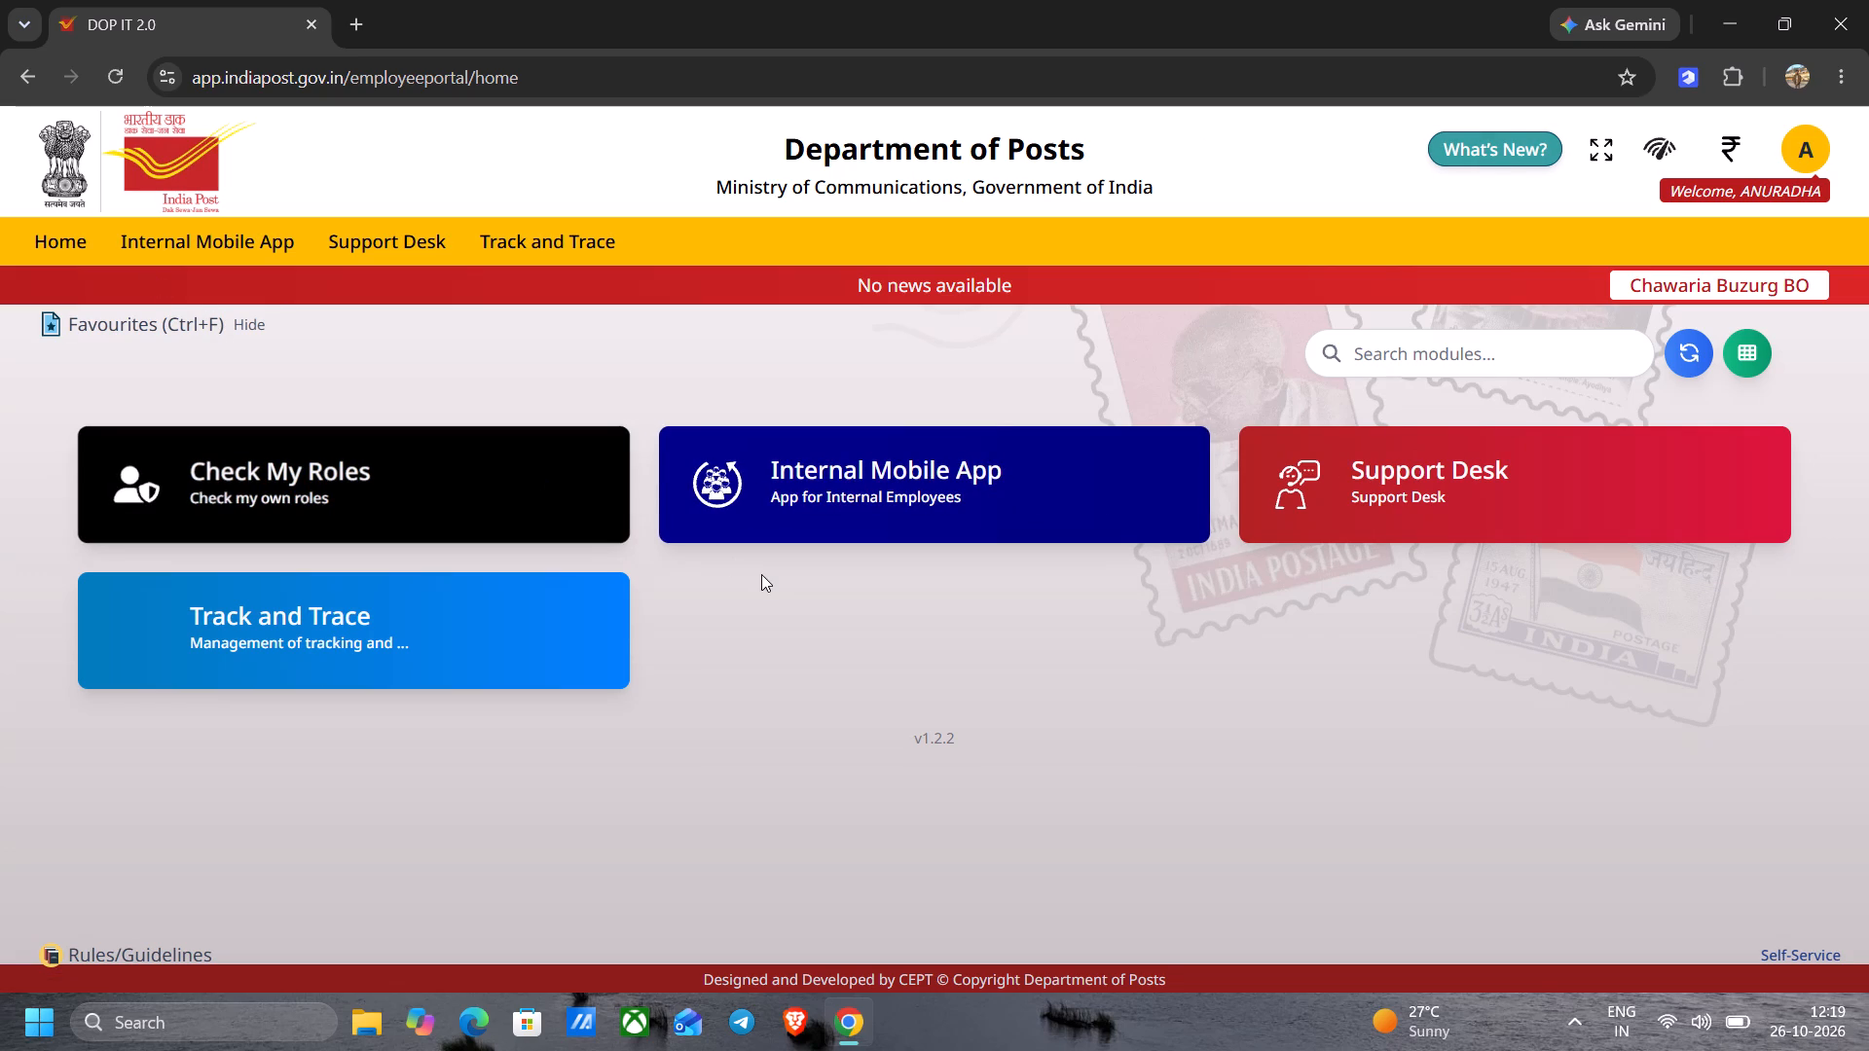
{"action": "scroll", "coordinate": [761, 574], "scroll_direction": "down", "scroll_amount": 3}
{"action": "left_click", "coordinate": [1787, 945]}
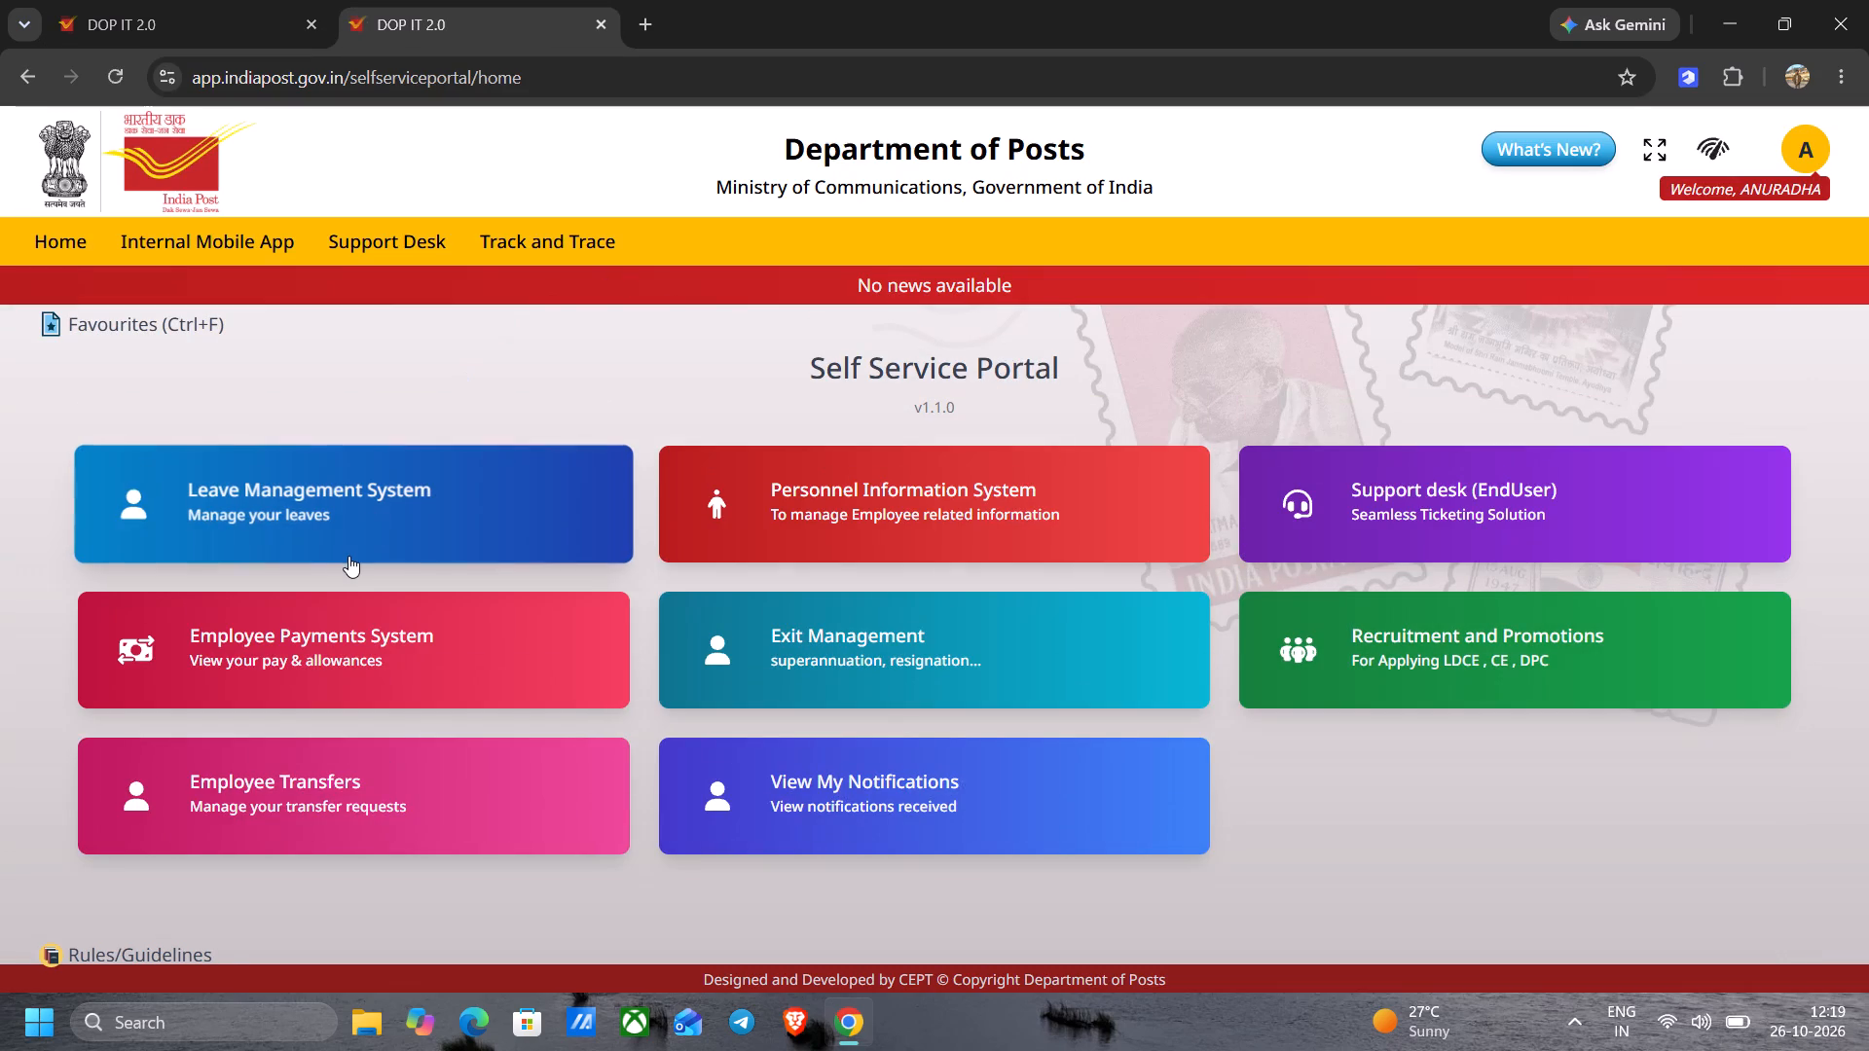
{"action": "left_click", "coordinate": [358, 508]}
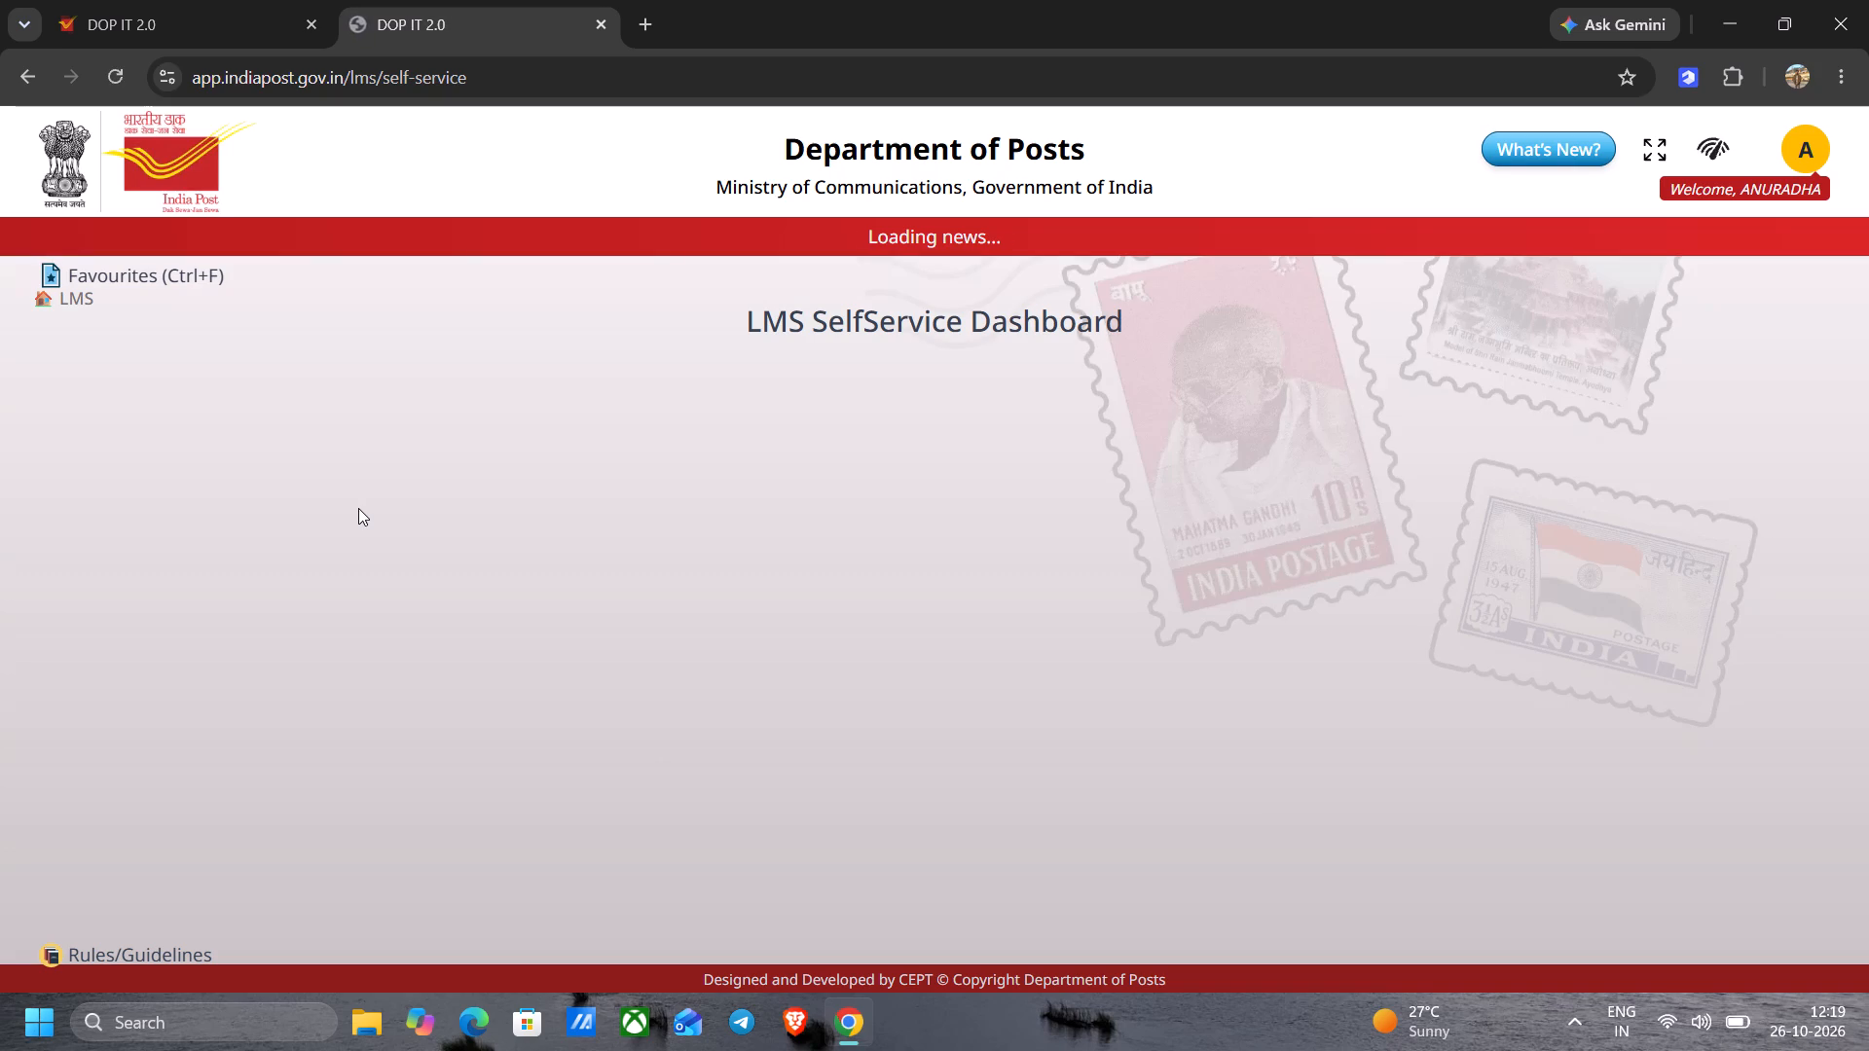
{"action": "scroll", "coordinate": [422, 377], "scroll_direction": "down", "scroll_amount": 1}
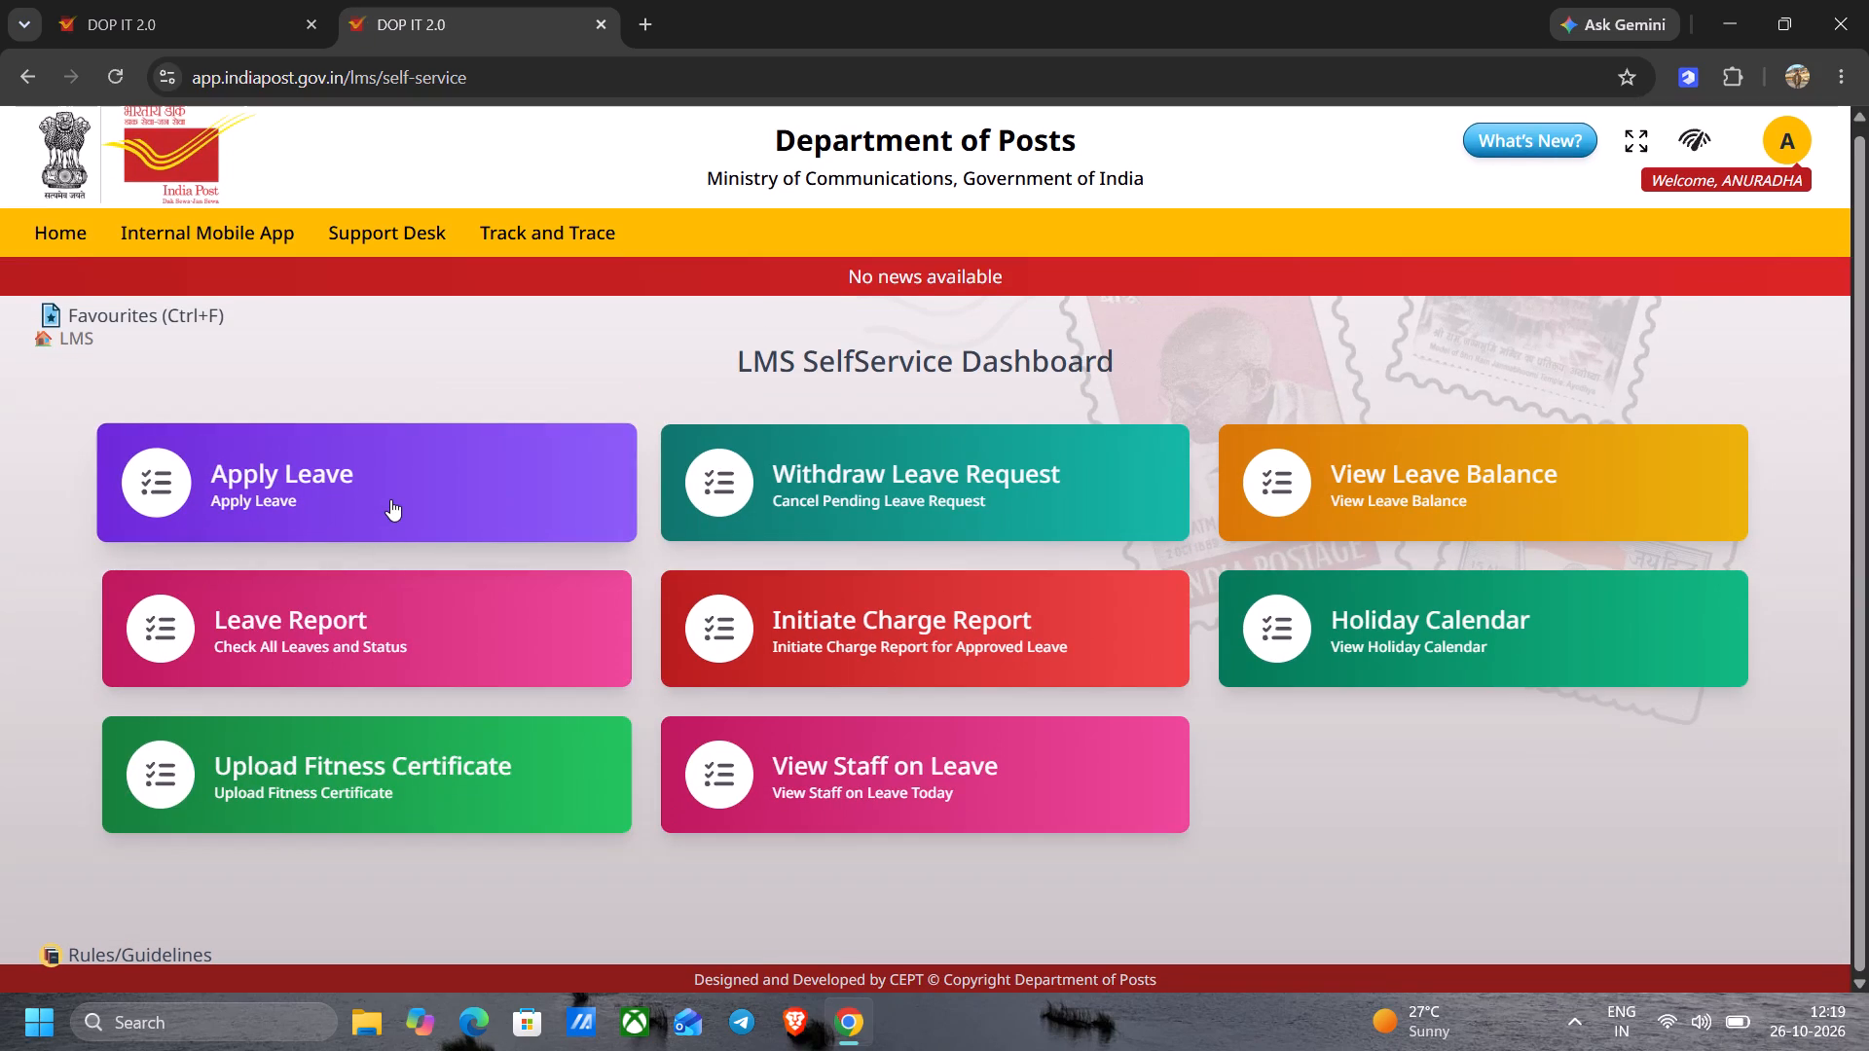
{"action": "left_click", "coordinate": [390, 499]}
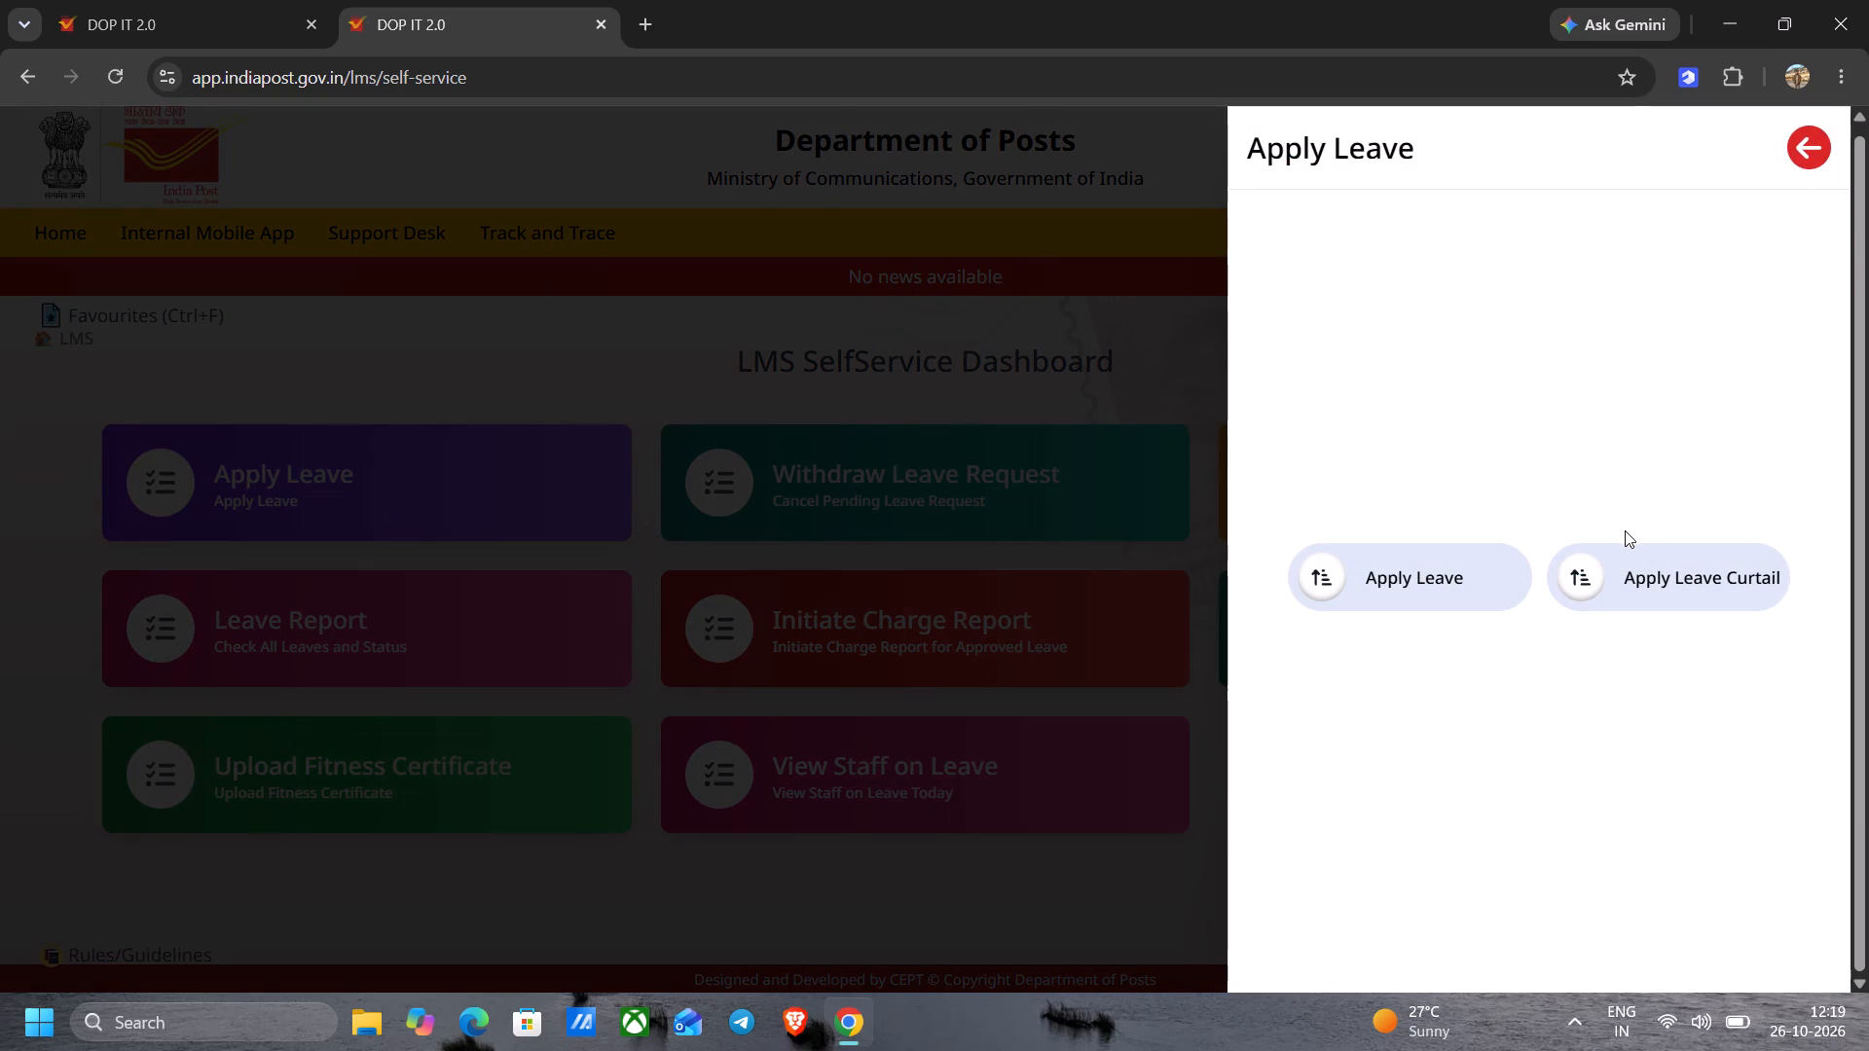
{"action": "left_click", "coordinate": [1419, 572]}
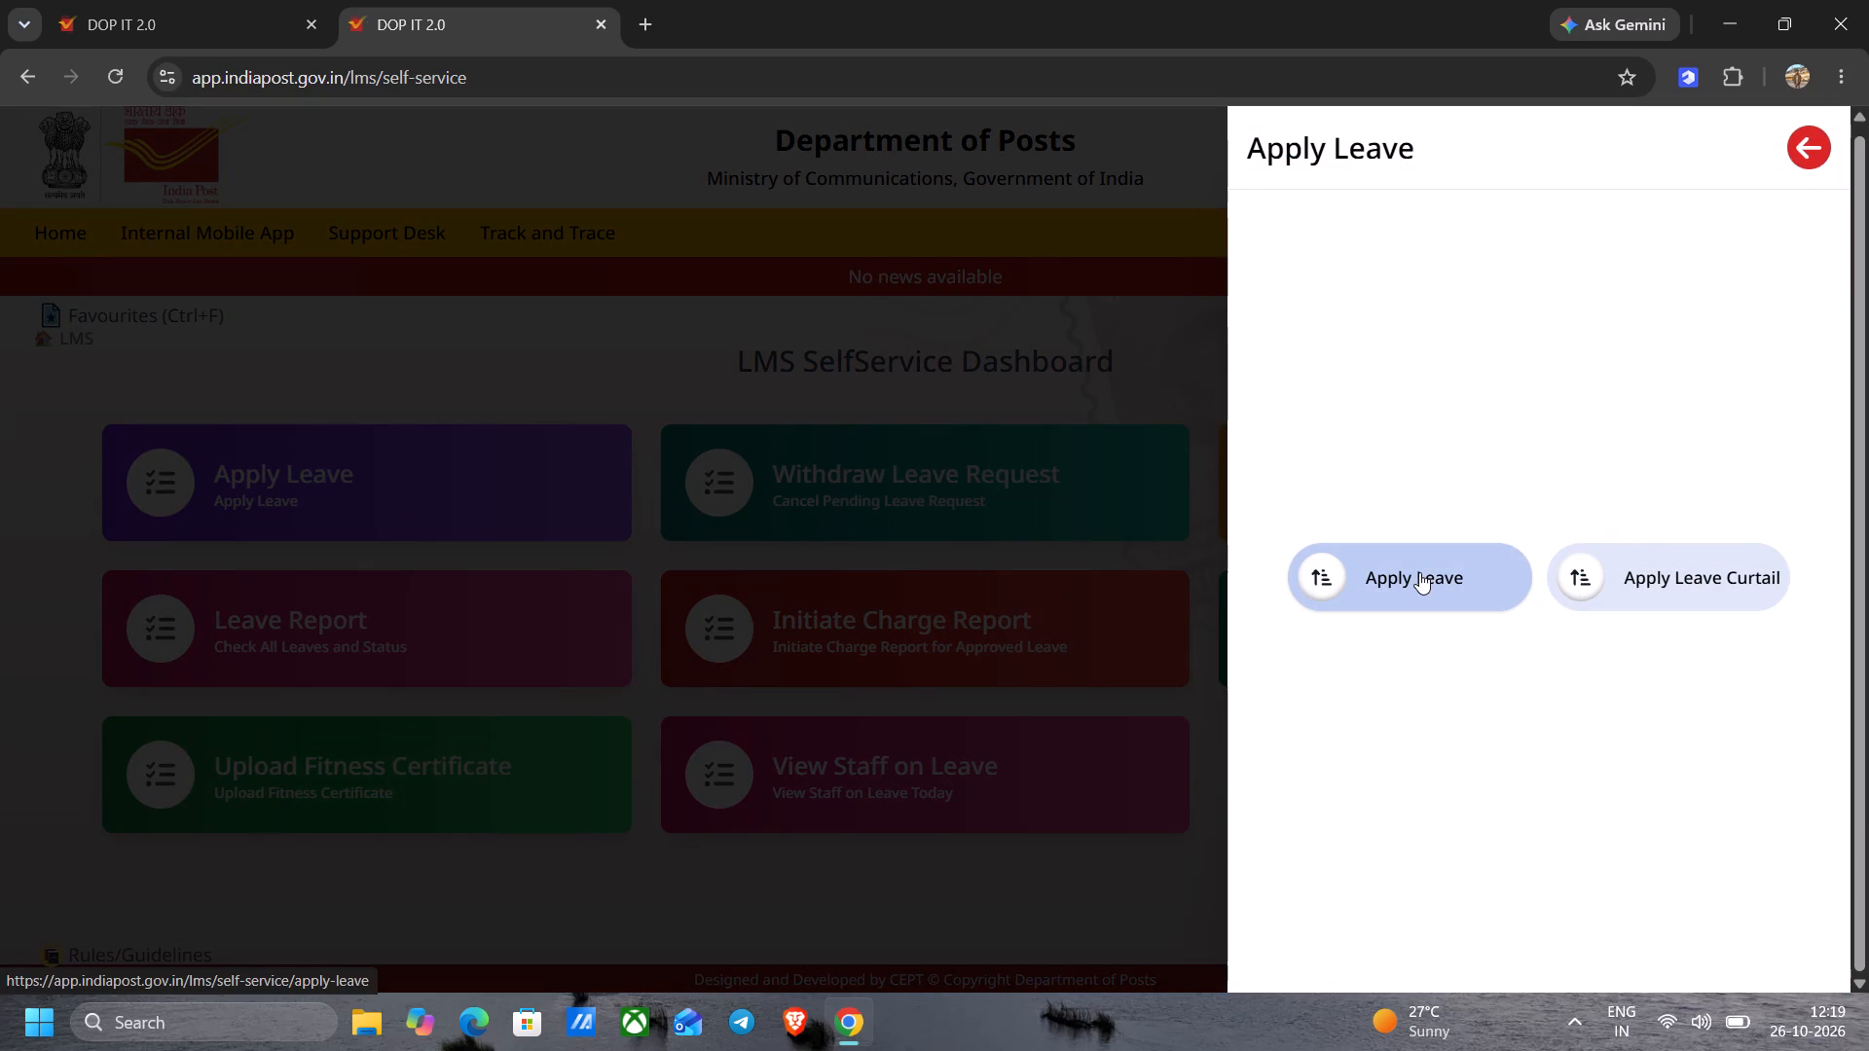
Set the type of leave to GDS-Paid Leave in the leave application.
{"action": "scroll", "coordinate": [945, 536], "scroll_direction": "down", "scroll_amount": 1}
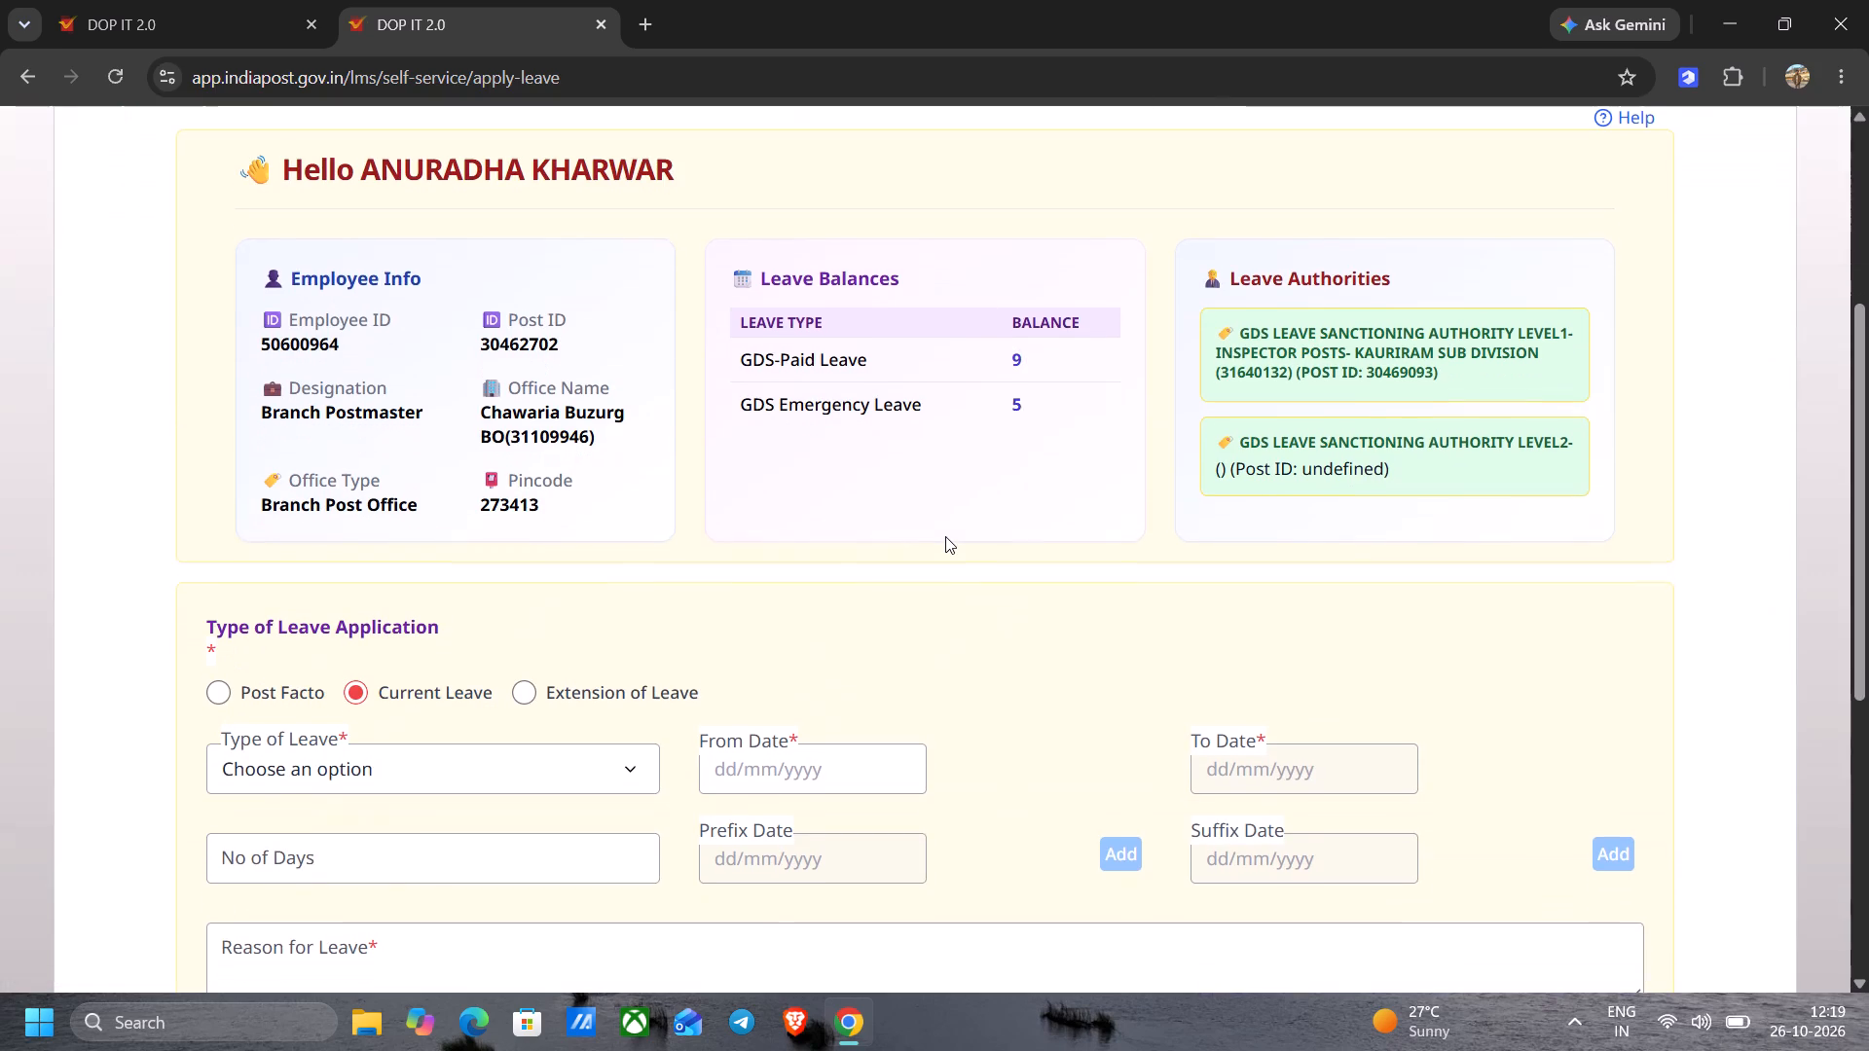
{"action": "scroll", "coordinate": [945, 536], "scroll_direction": "down", "scroll_amount": 1}
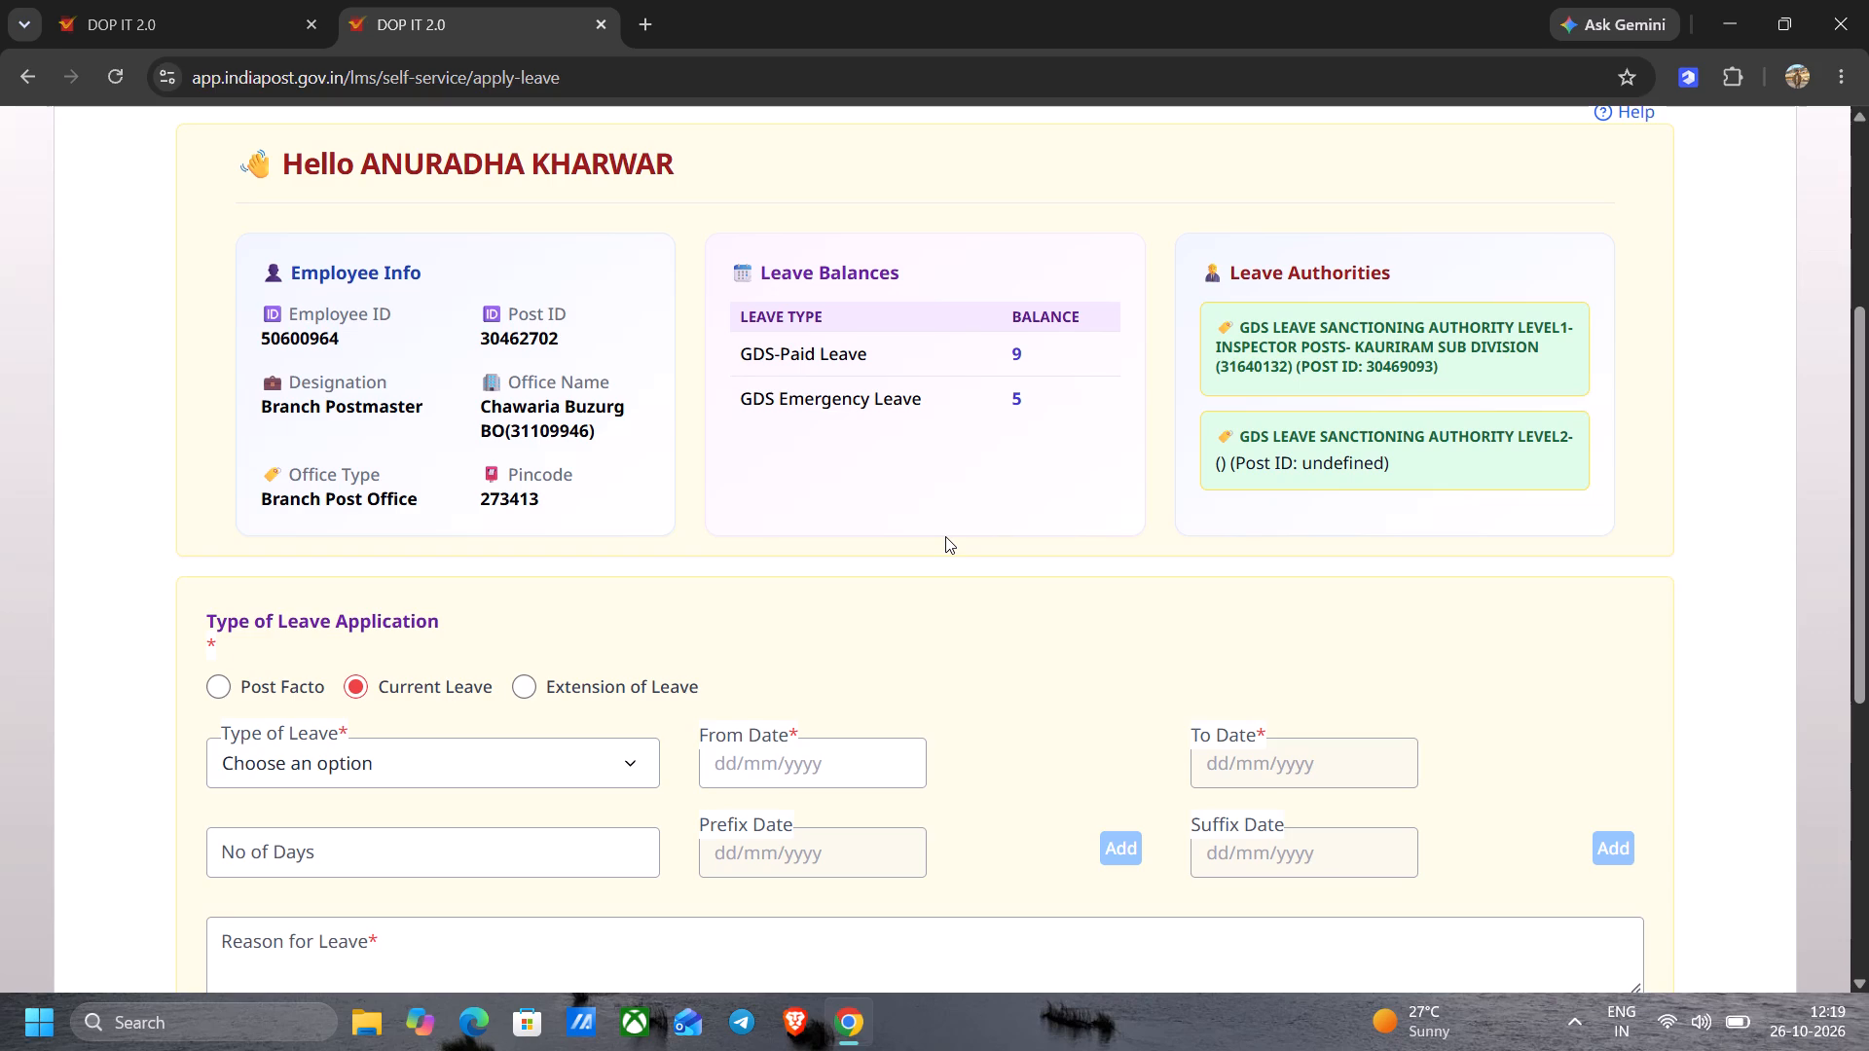
{"action": "left_click", "coordinate": [536, 756]}
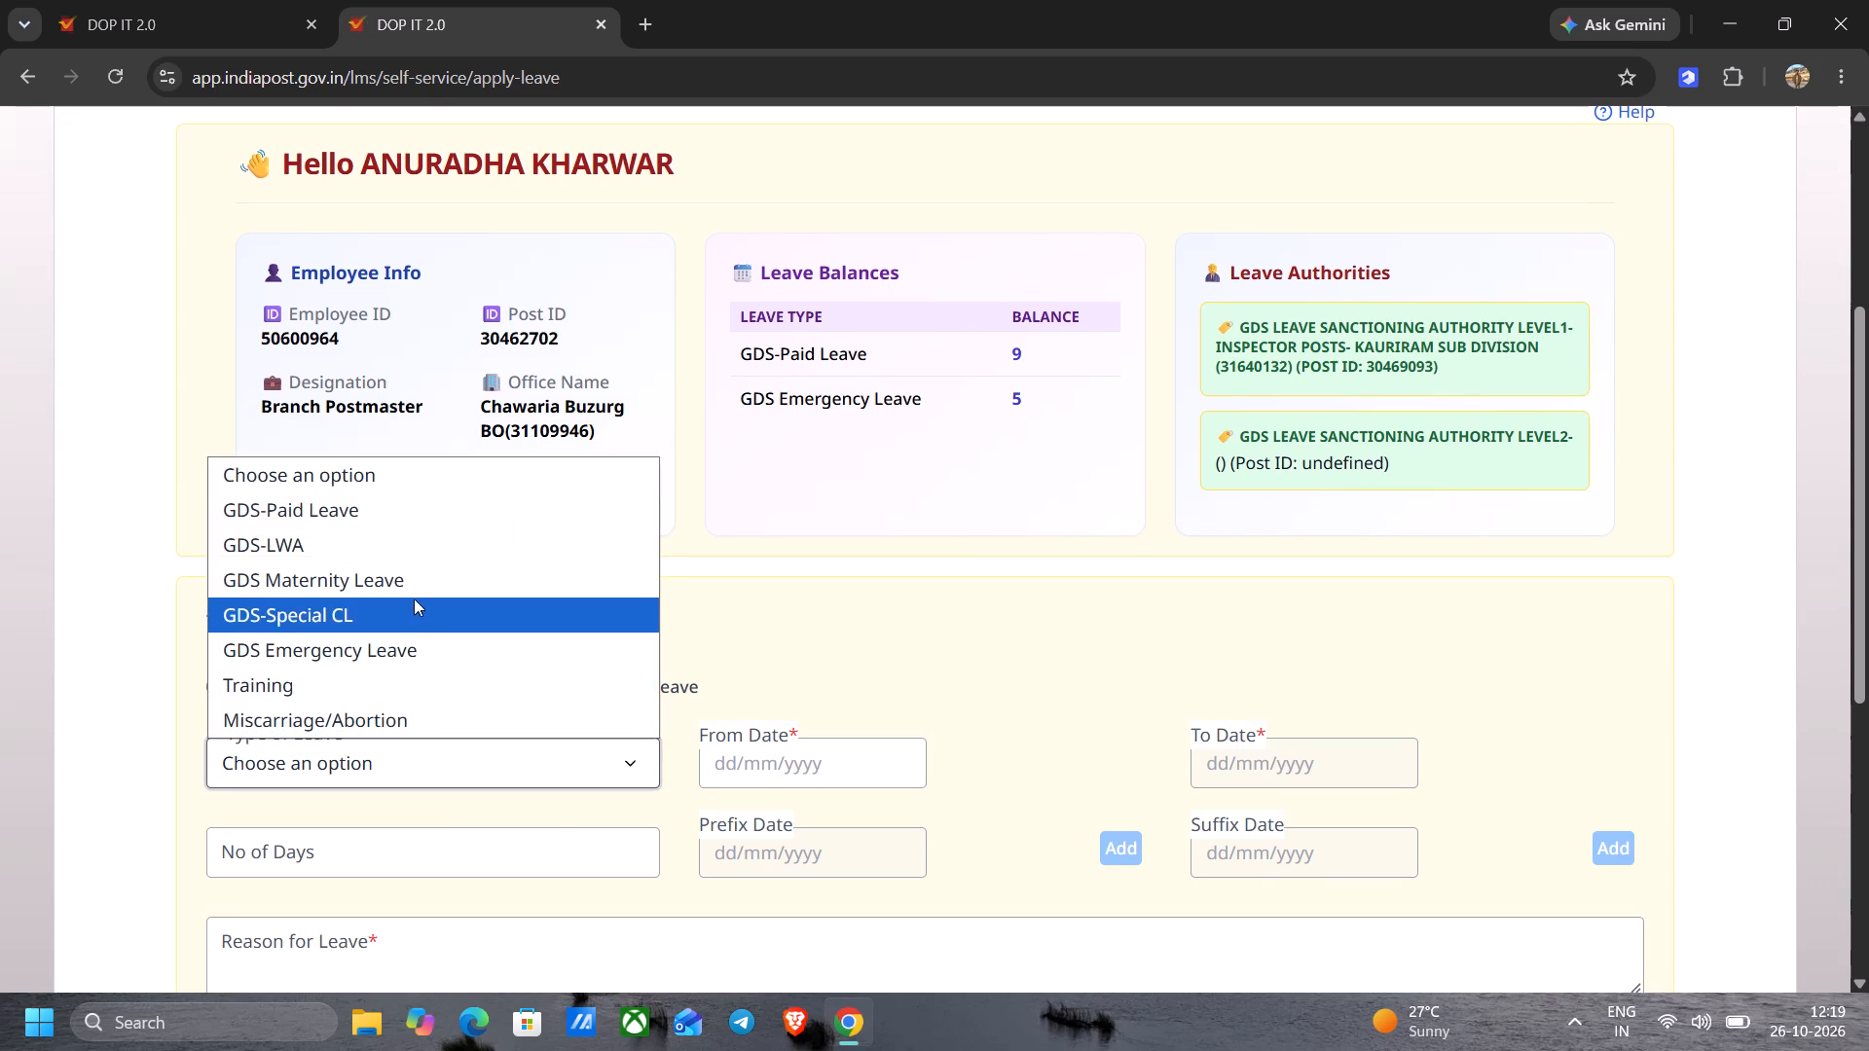
{"action": "left_click", "coordinate": [408, 492]}
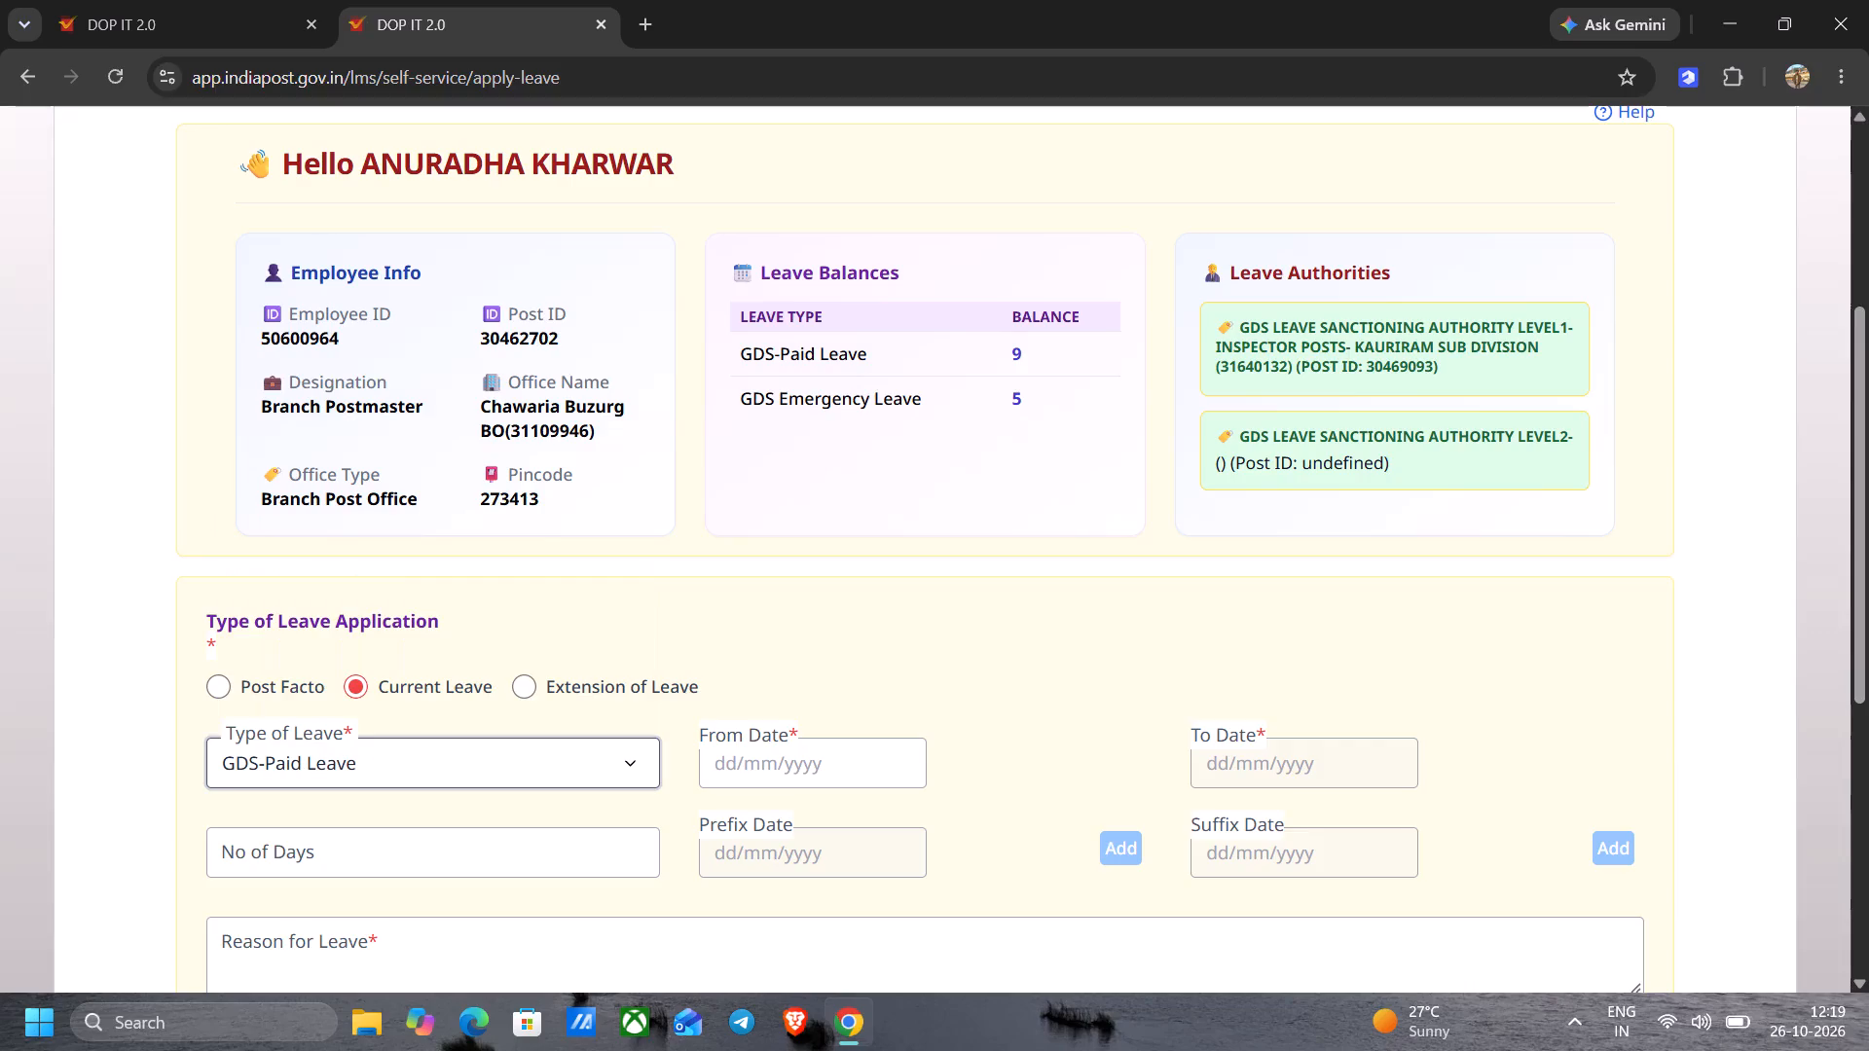
Set the leave application's From Date to 09/11/2026.
{"action": "scroll", "coordinate": [751, 718], "scroll_direction": "down", "scroll_amount": 3}
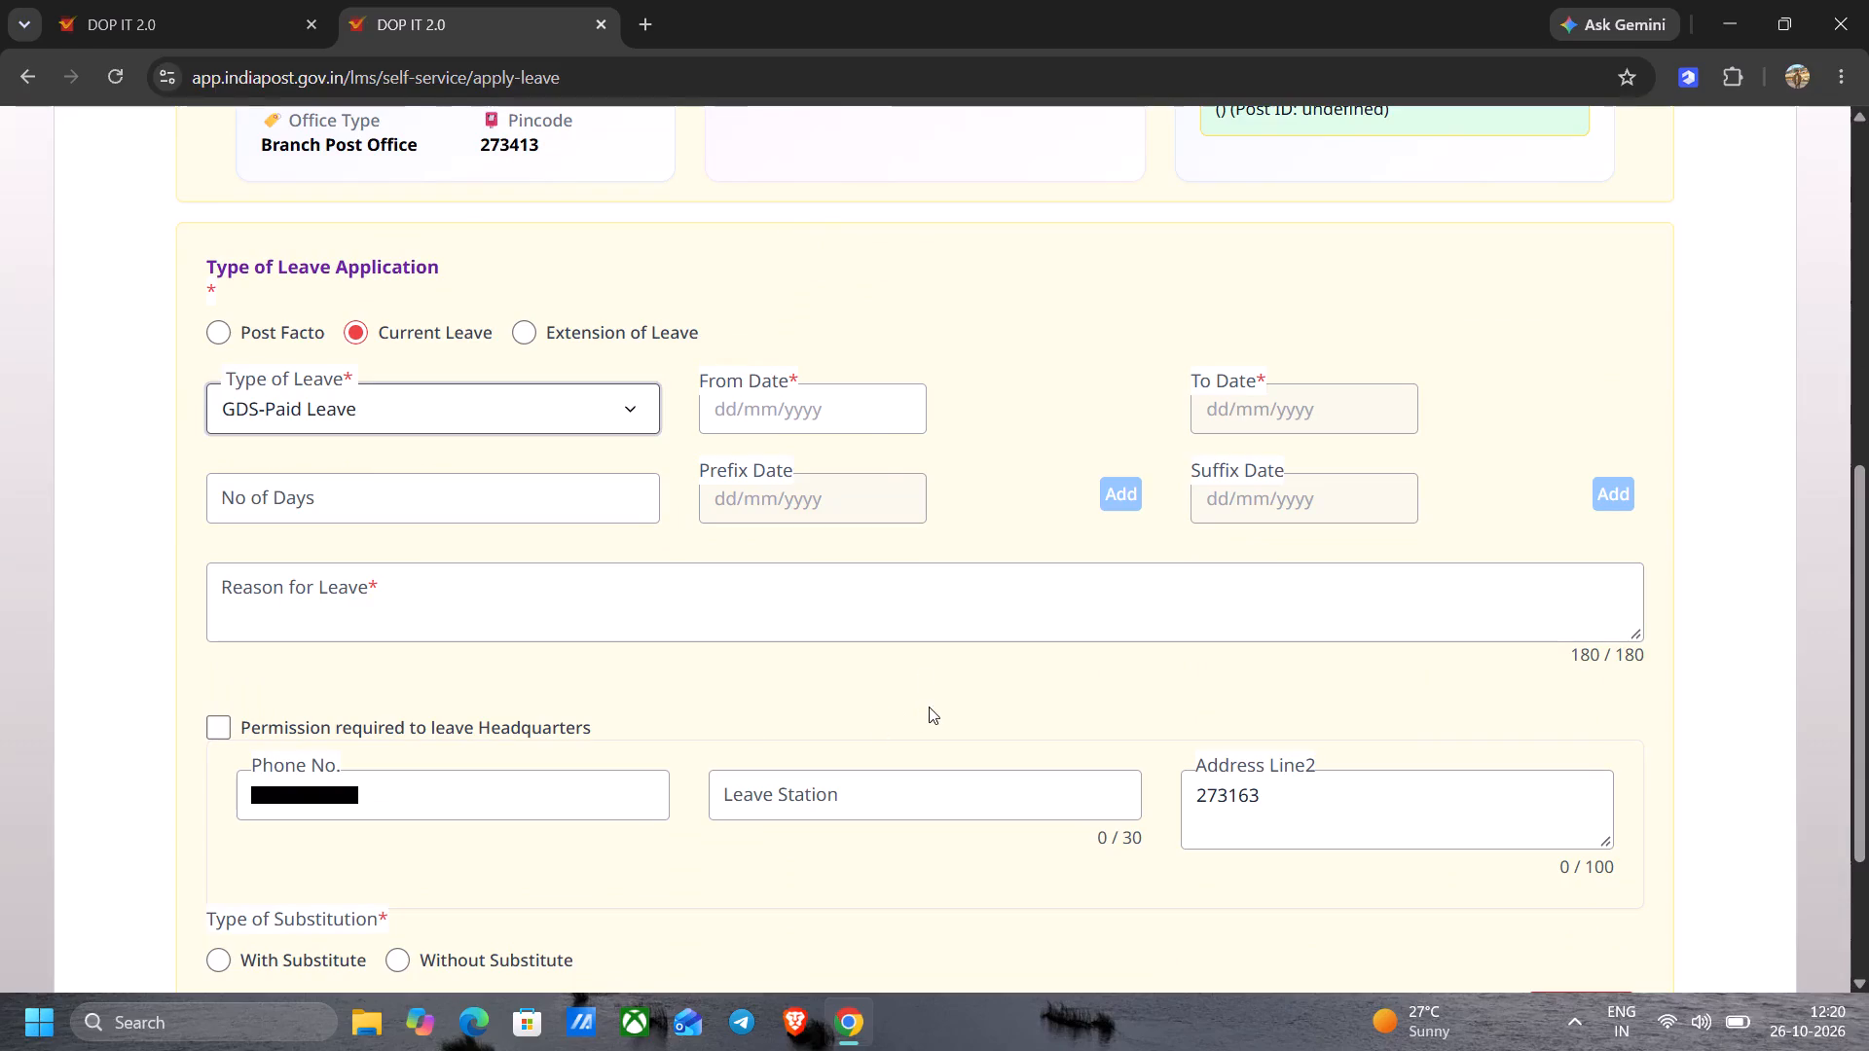
{"action": "left_click", "coordinate": [732, 393]}
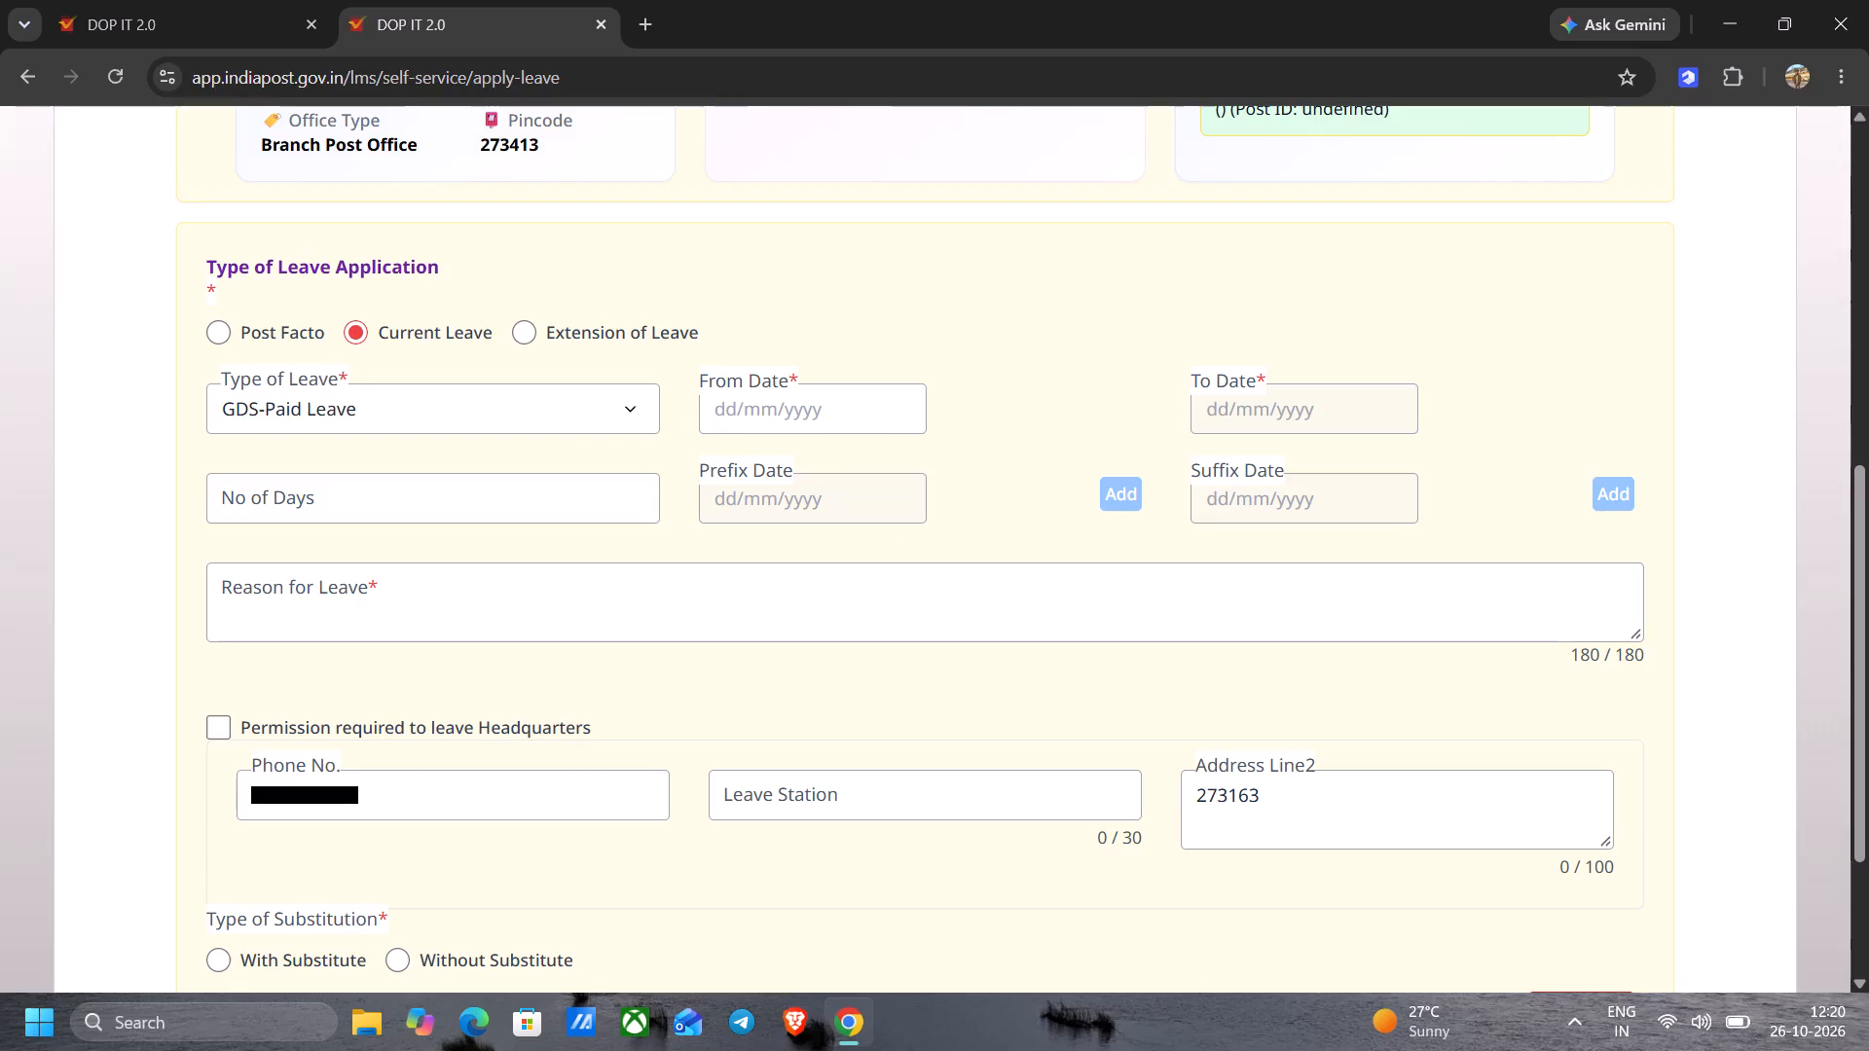
{"action": "left_click", "coordinate": [728, 417]}
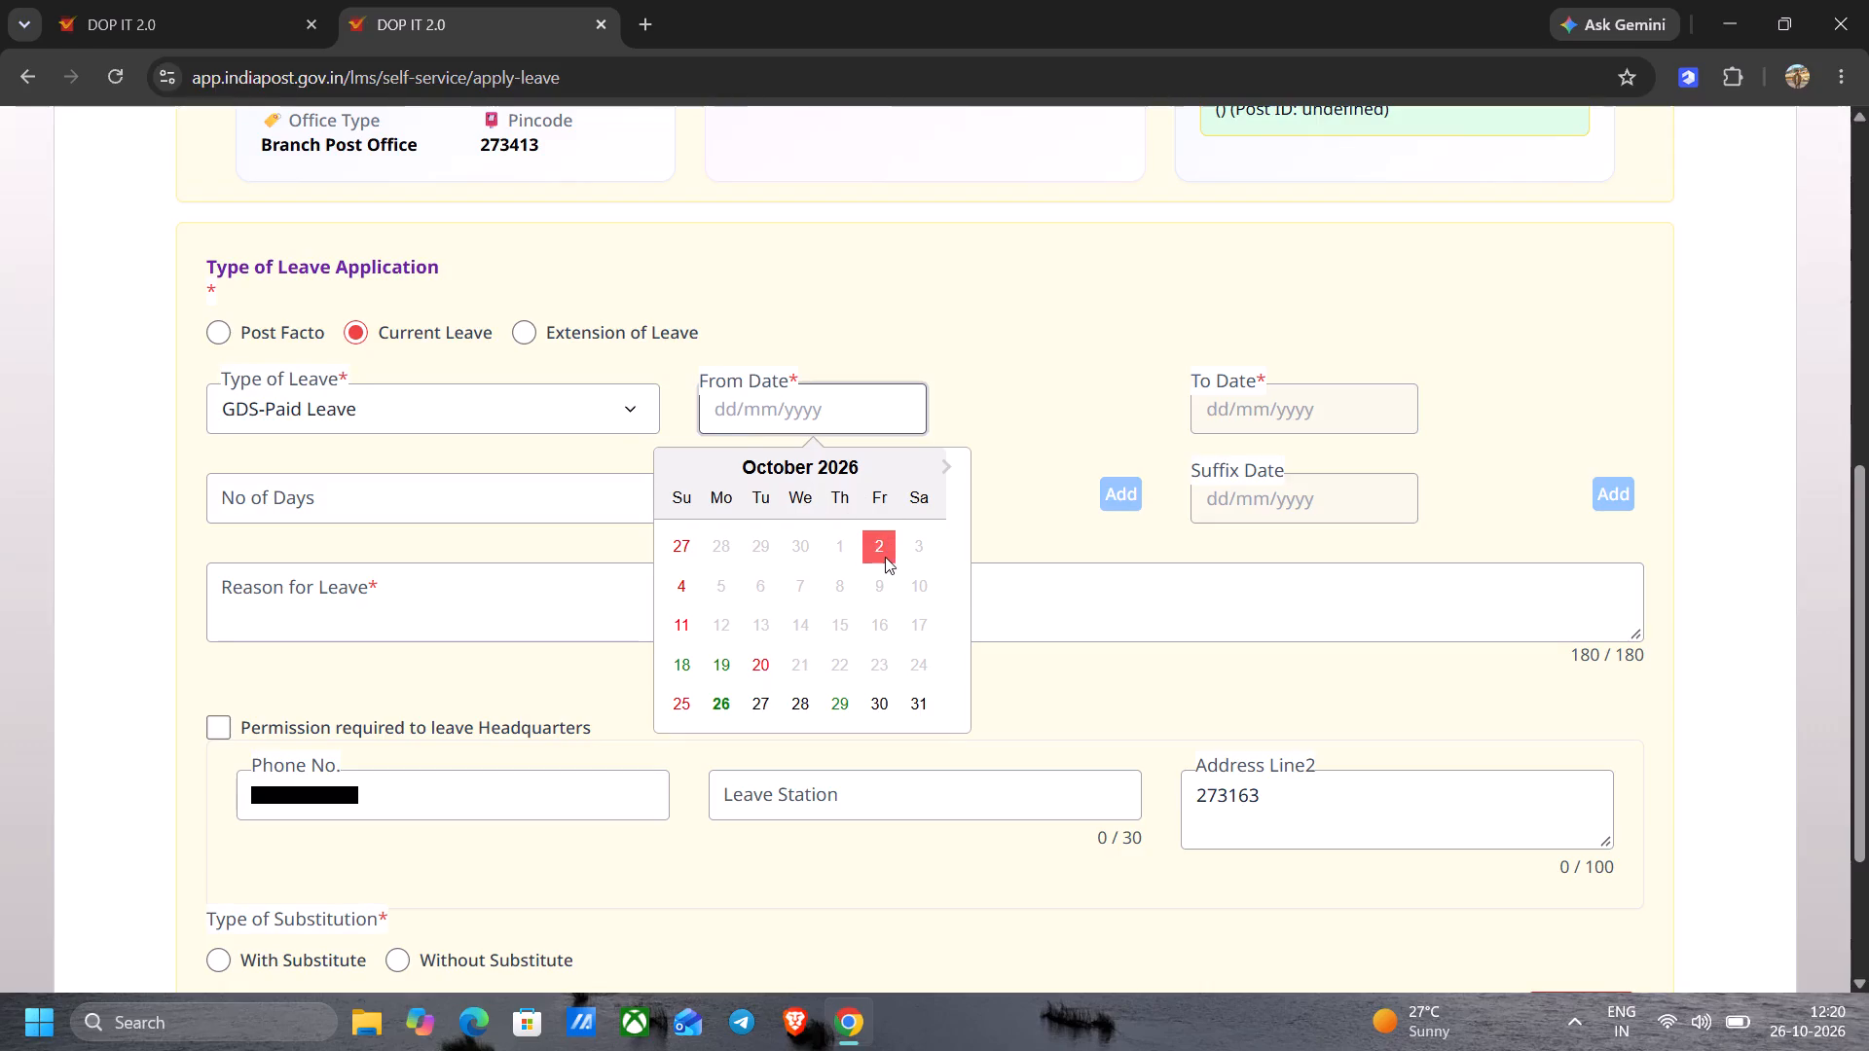
{"action": "left_click", "coordinate": [938, 465]}
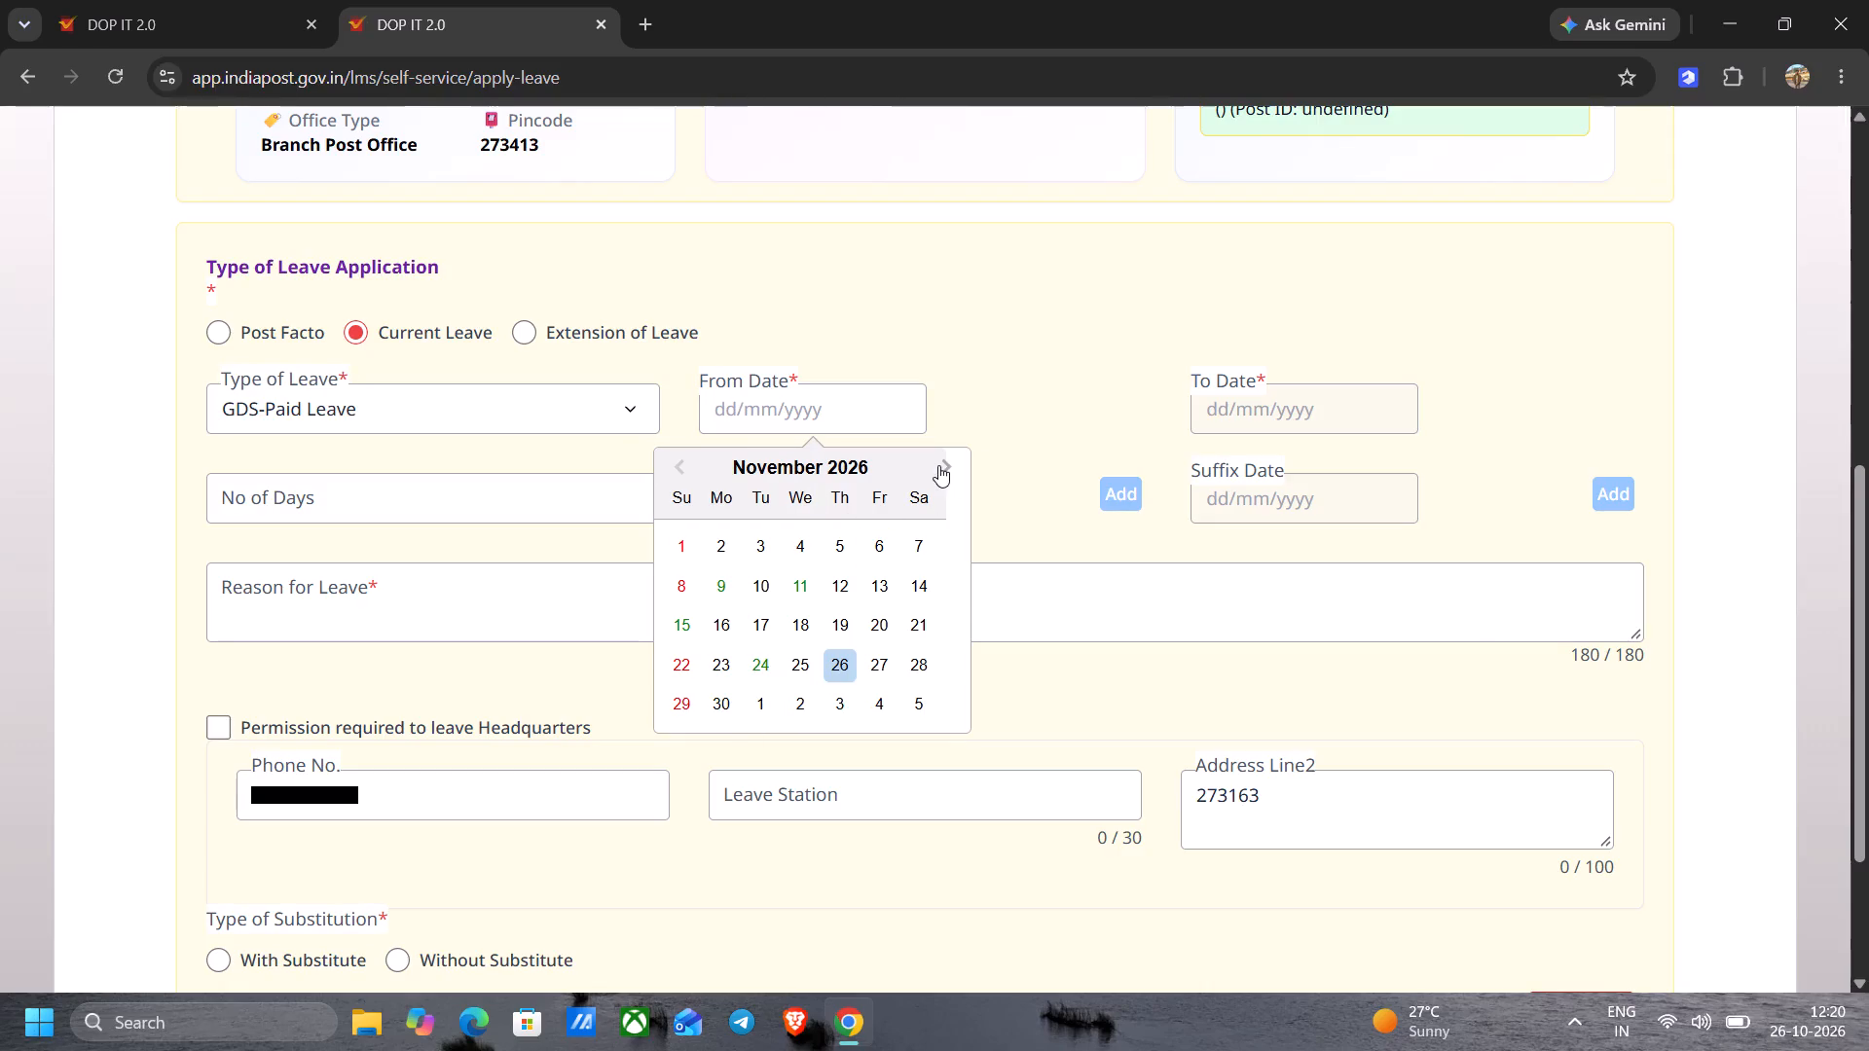
{"action": "left_click", "coordinate": [719, 588]}
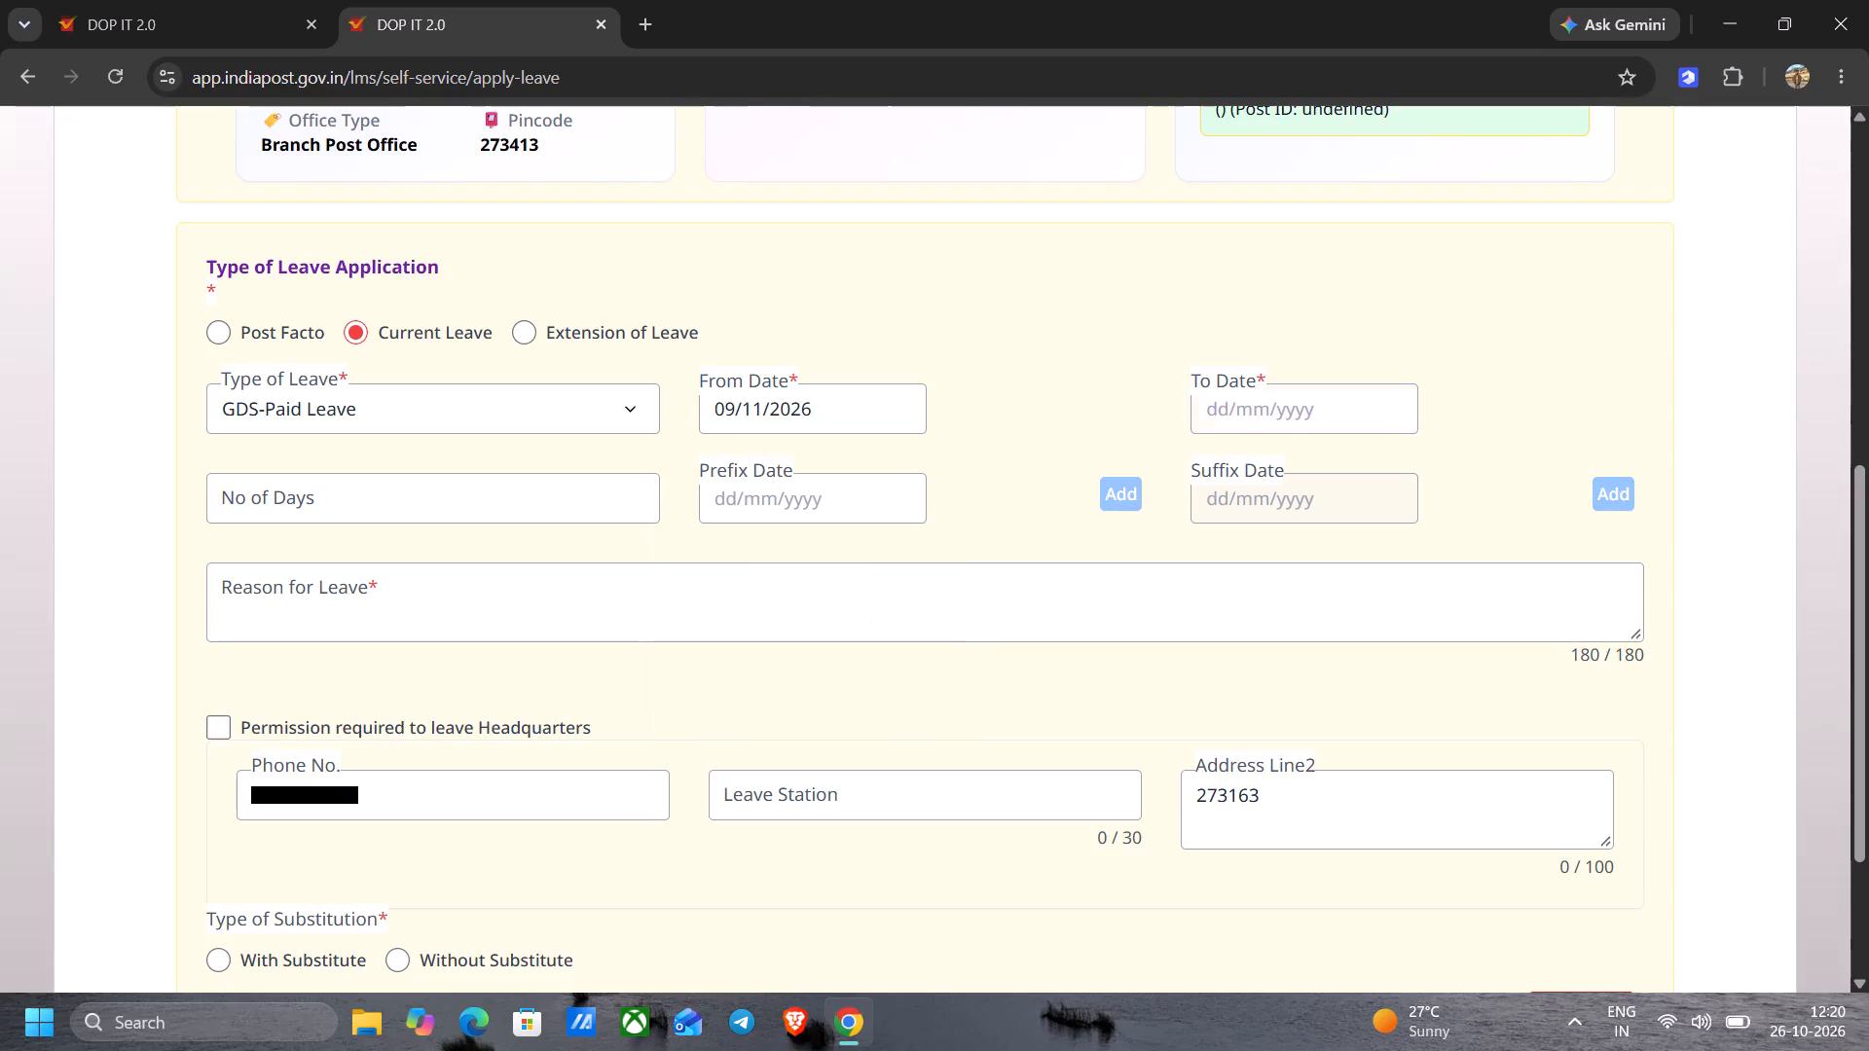
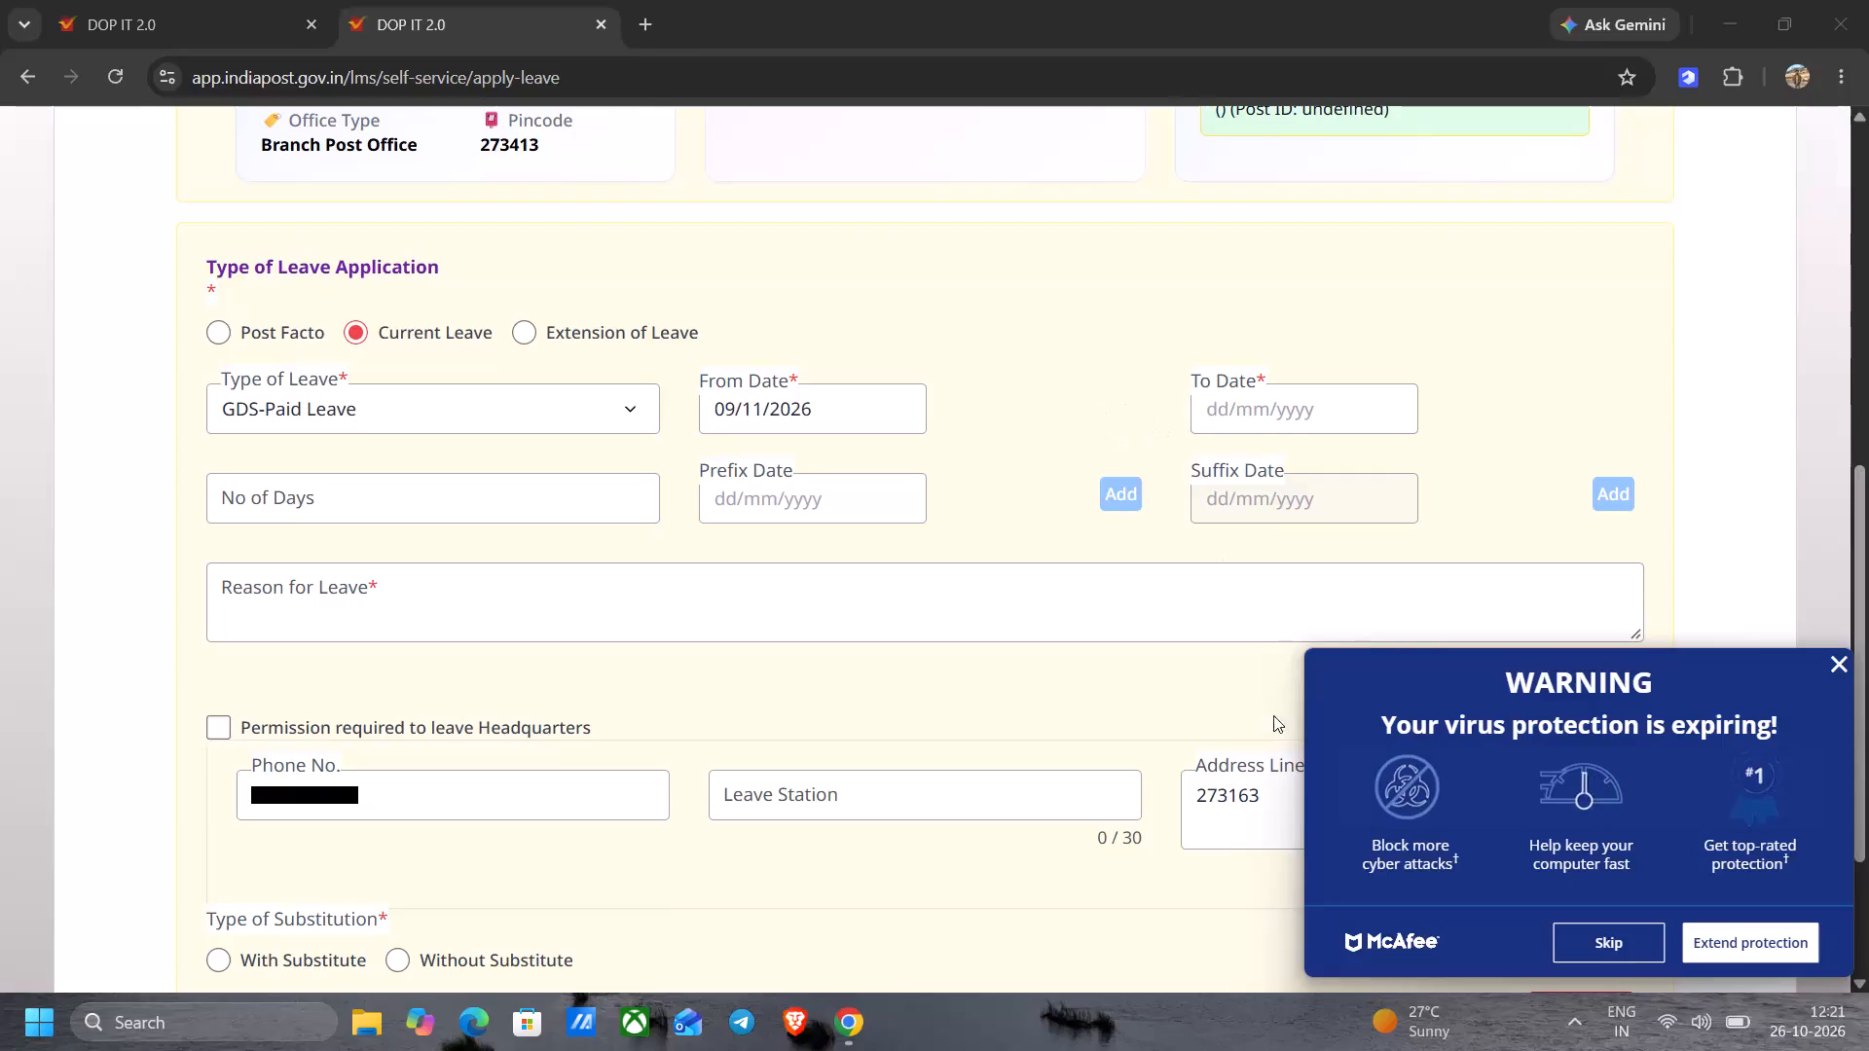
Skip the McAfee virus protection offer that covers the leave application form.
{"action": "left_click", "coordinate": [1593, 933]}
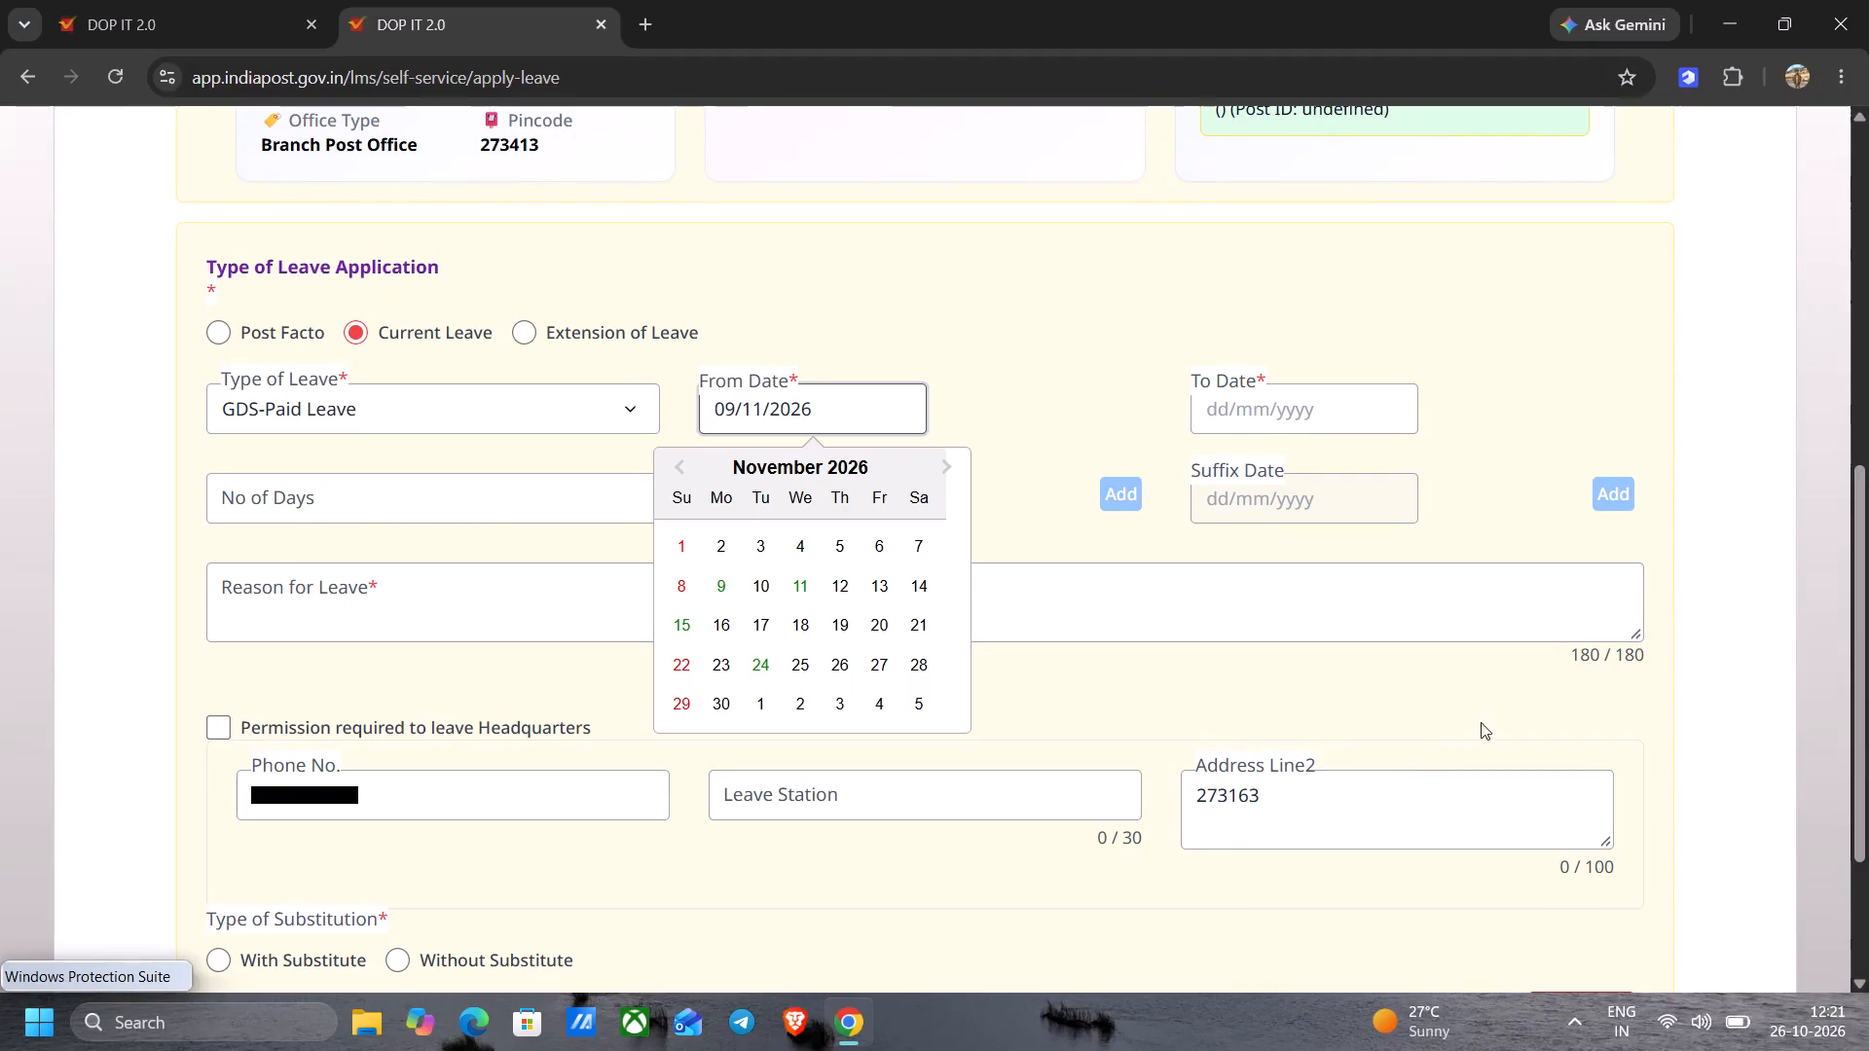
Open the To Date calendar in the leave application.
{"action": "left_click", "coordinate": [1334, 403]}
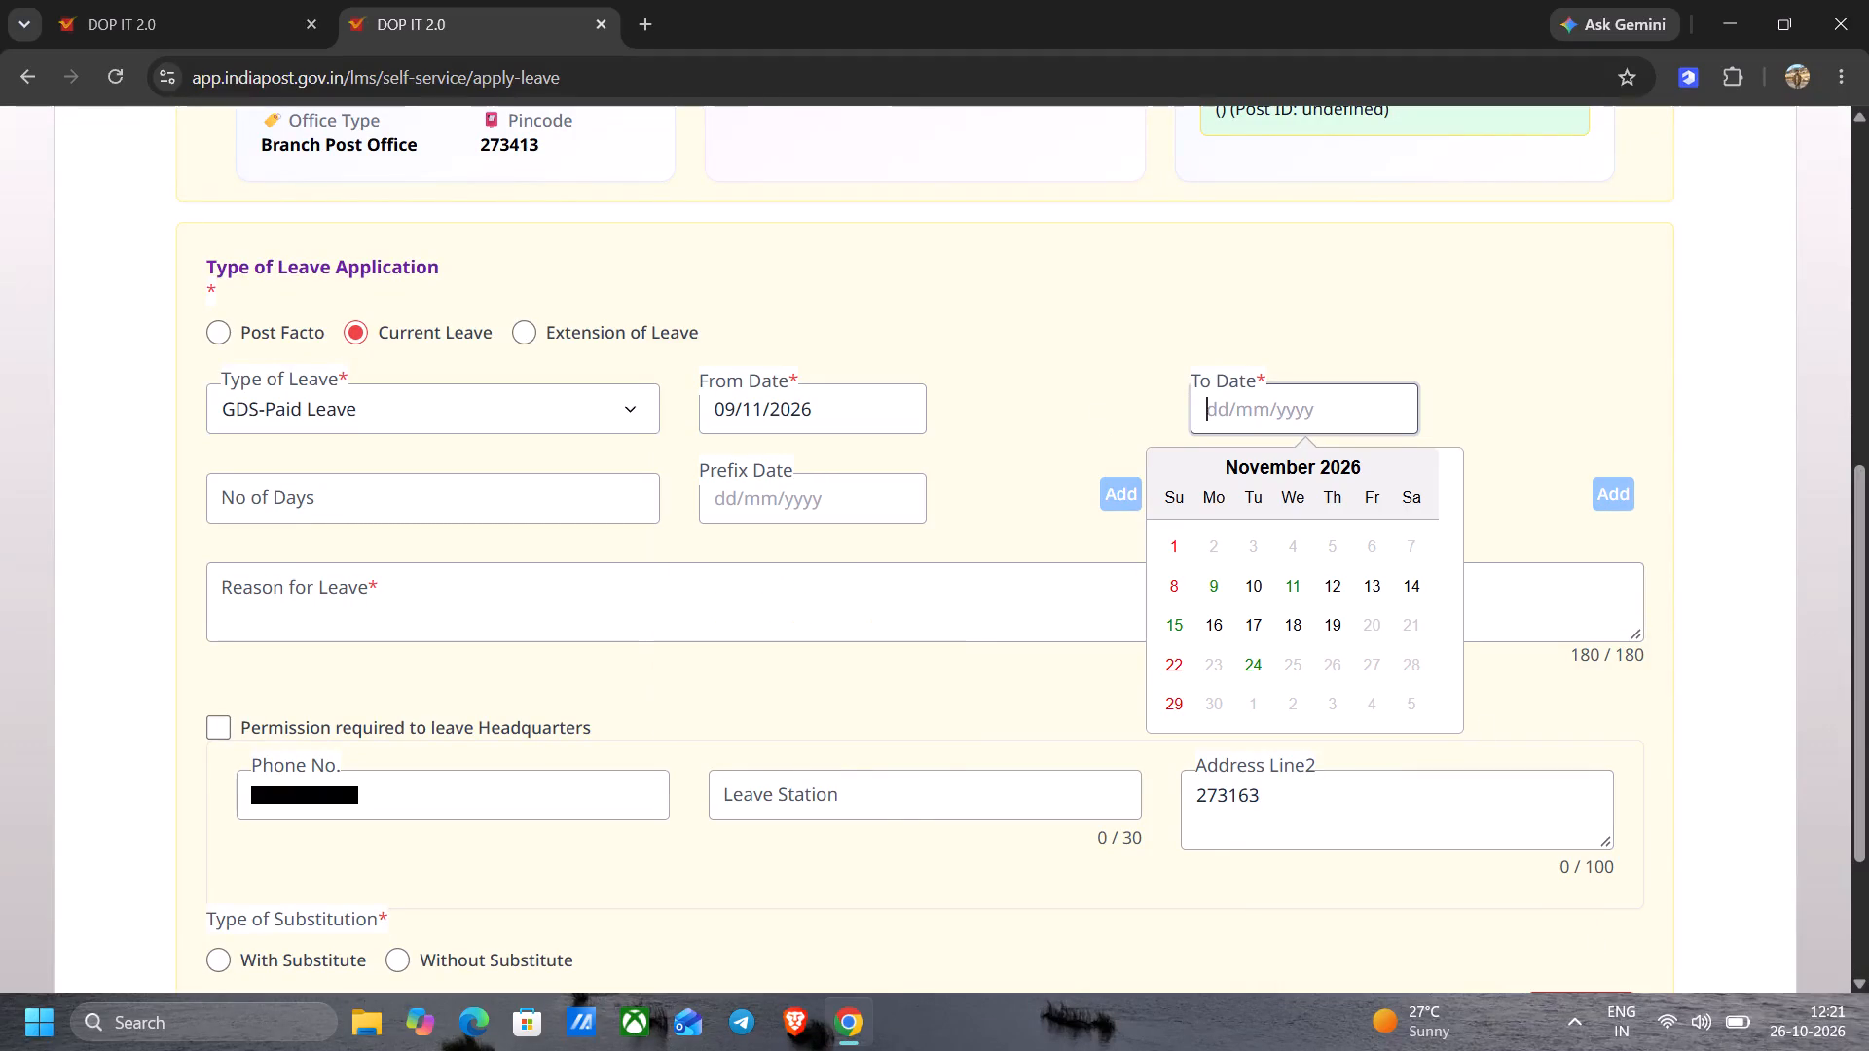
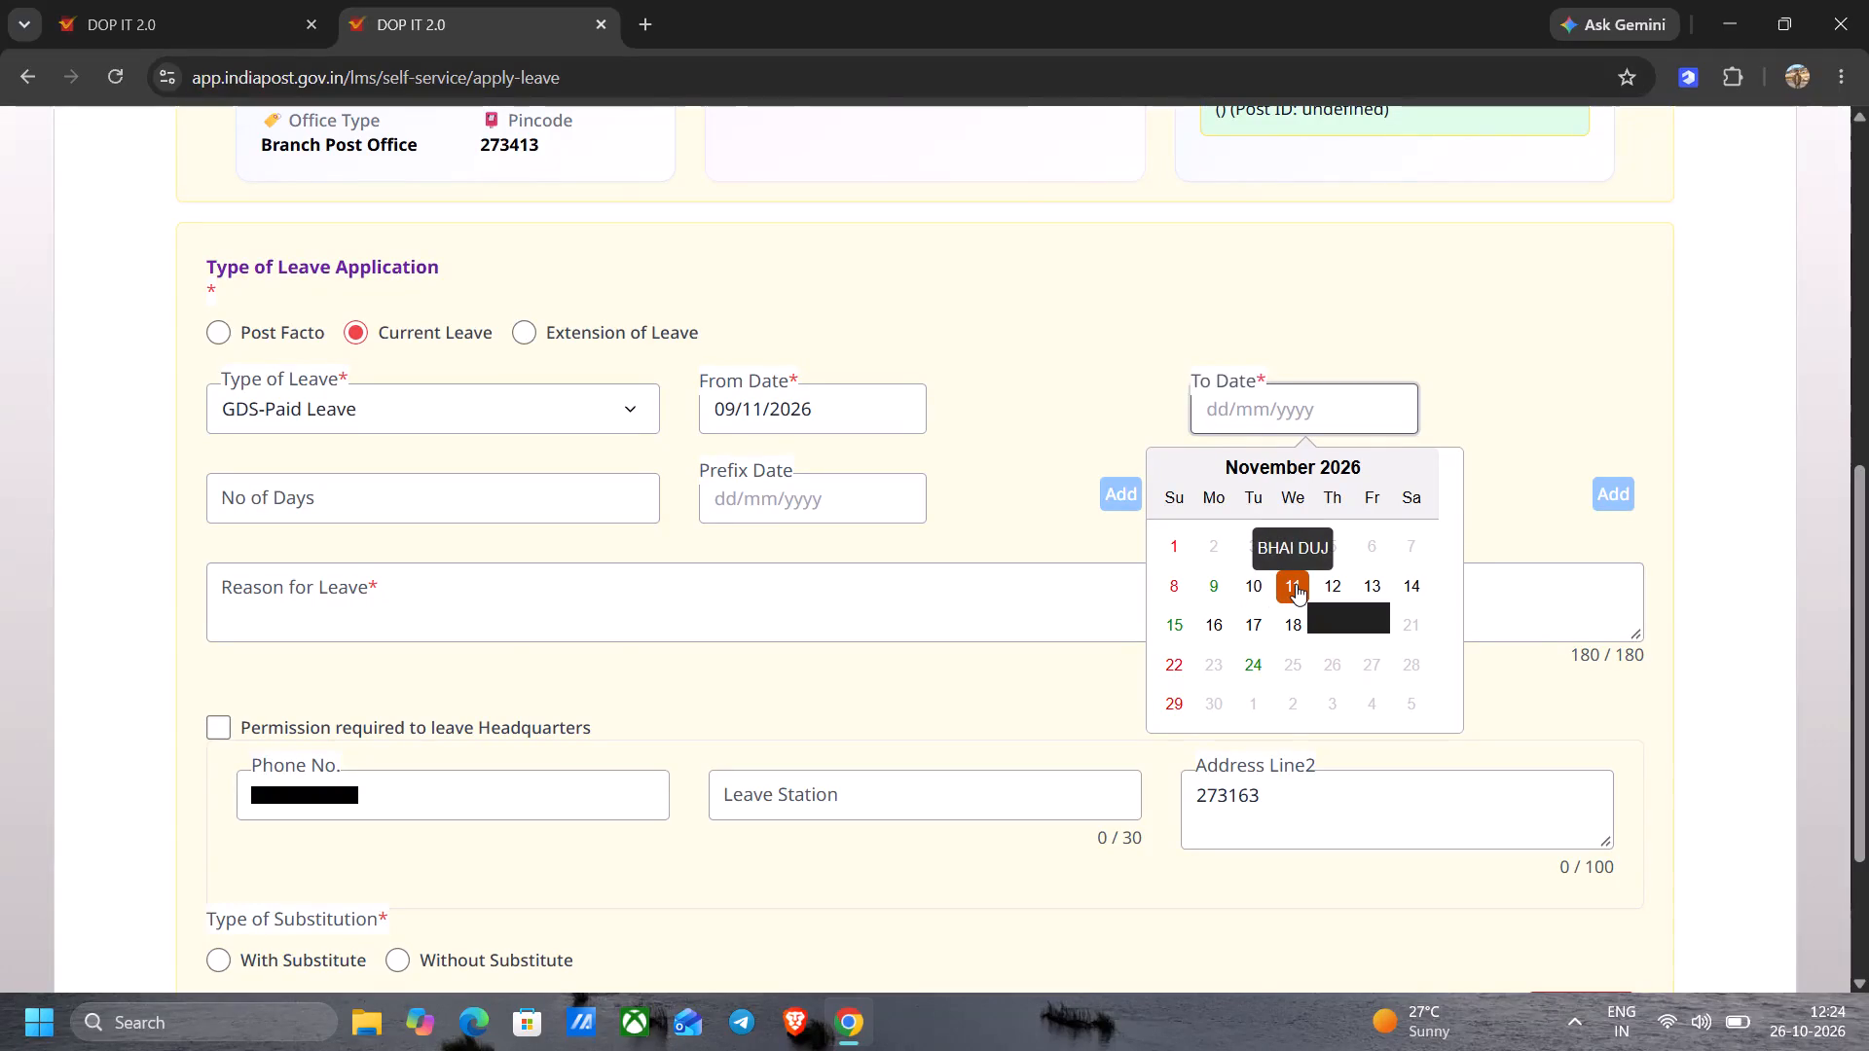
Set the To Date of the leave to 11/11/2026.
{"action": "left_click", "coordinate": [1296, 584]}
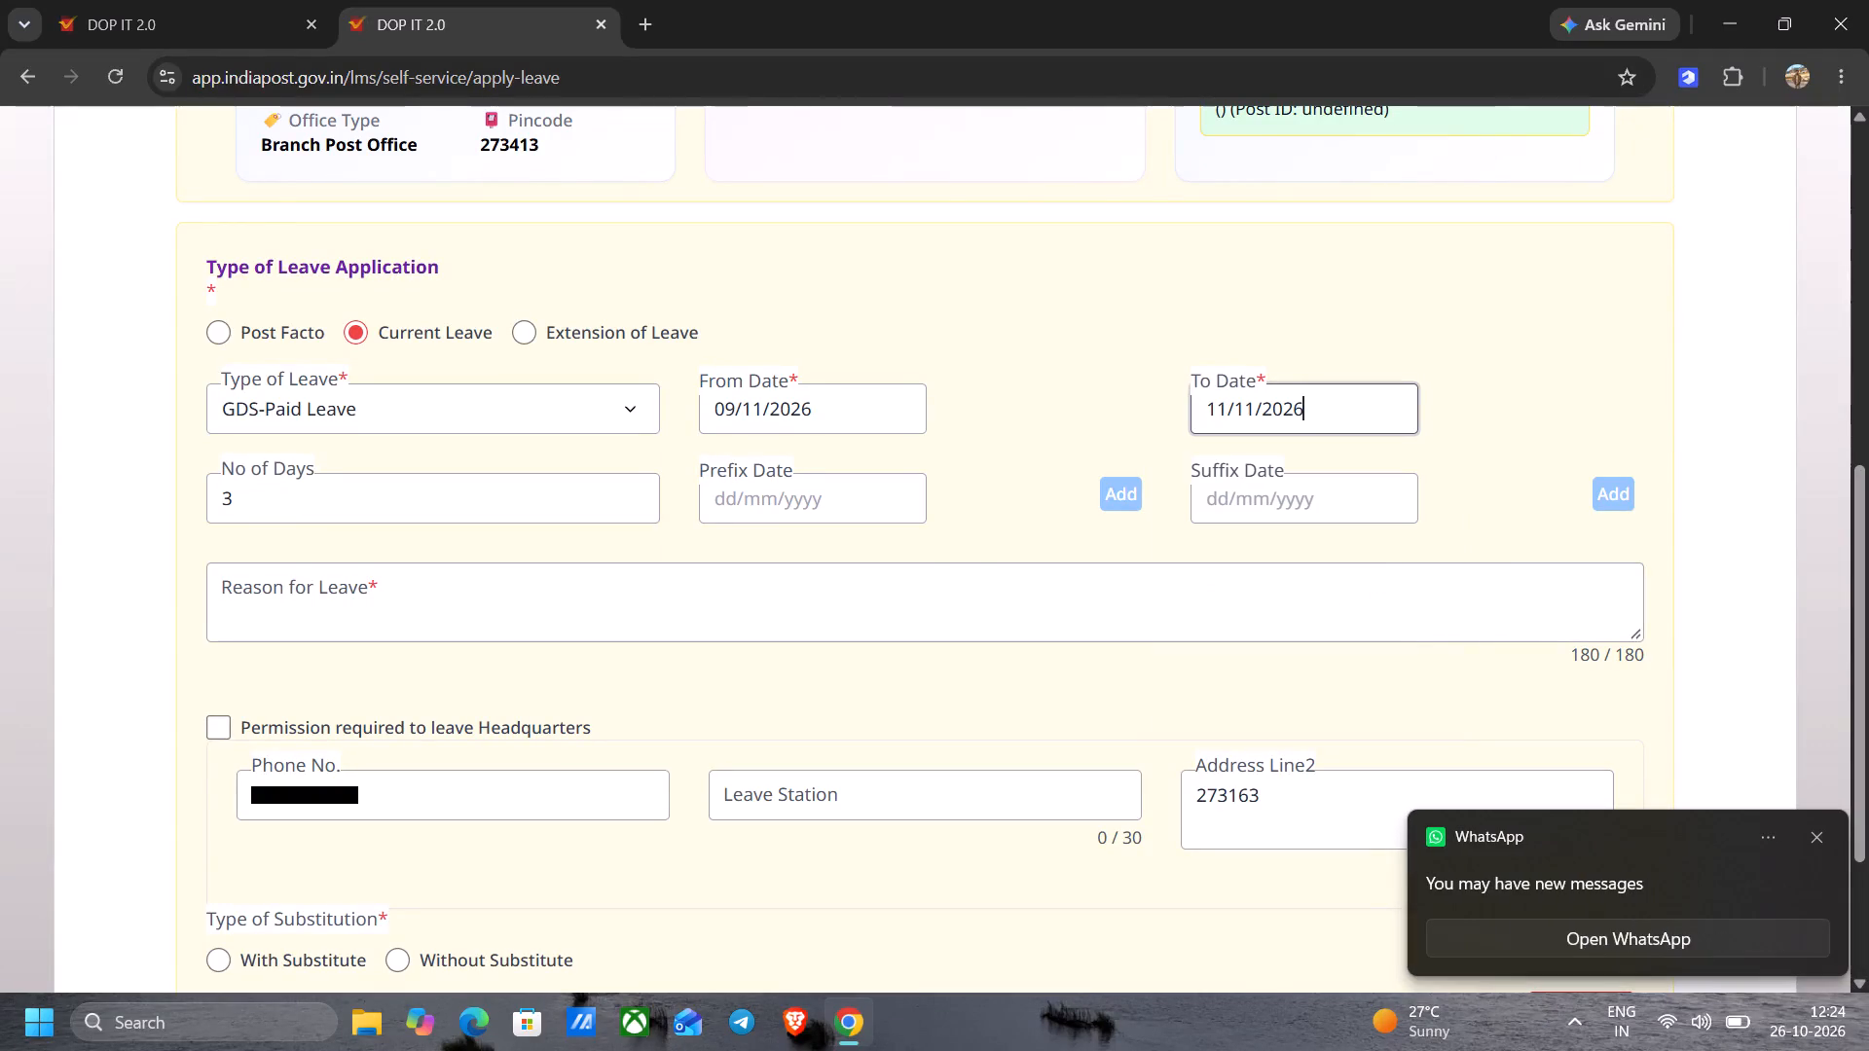
Set the Prefix Date of the leave to 07/11/2026.
{"action": "left_click", "coordinate": [759, 495]}
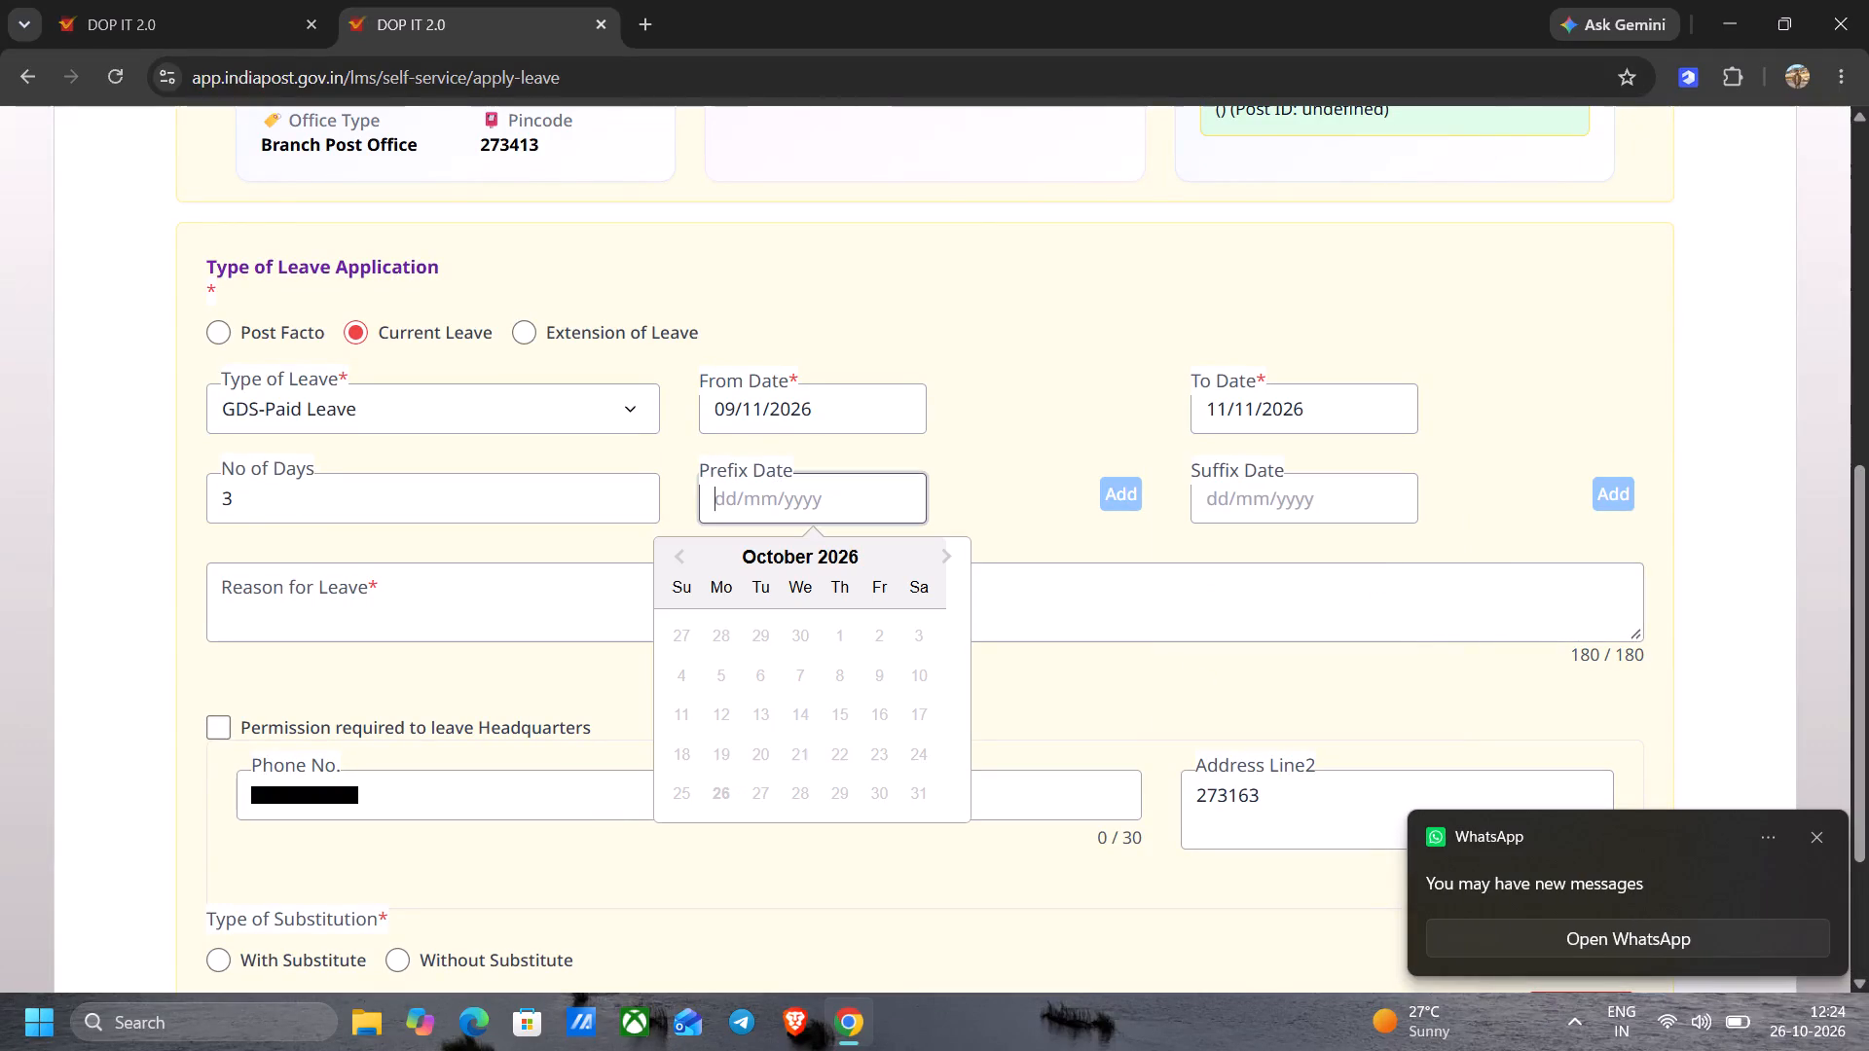
{"action": "left_click", "coordinate": [939, 547]}
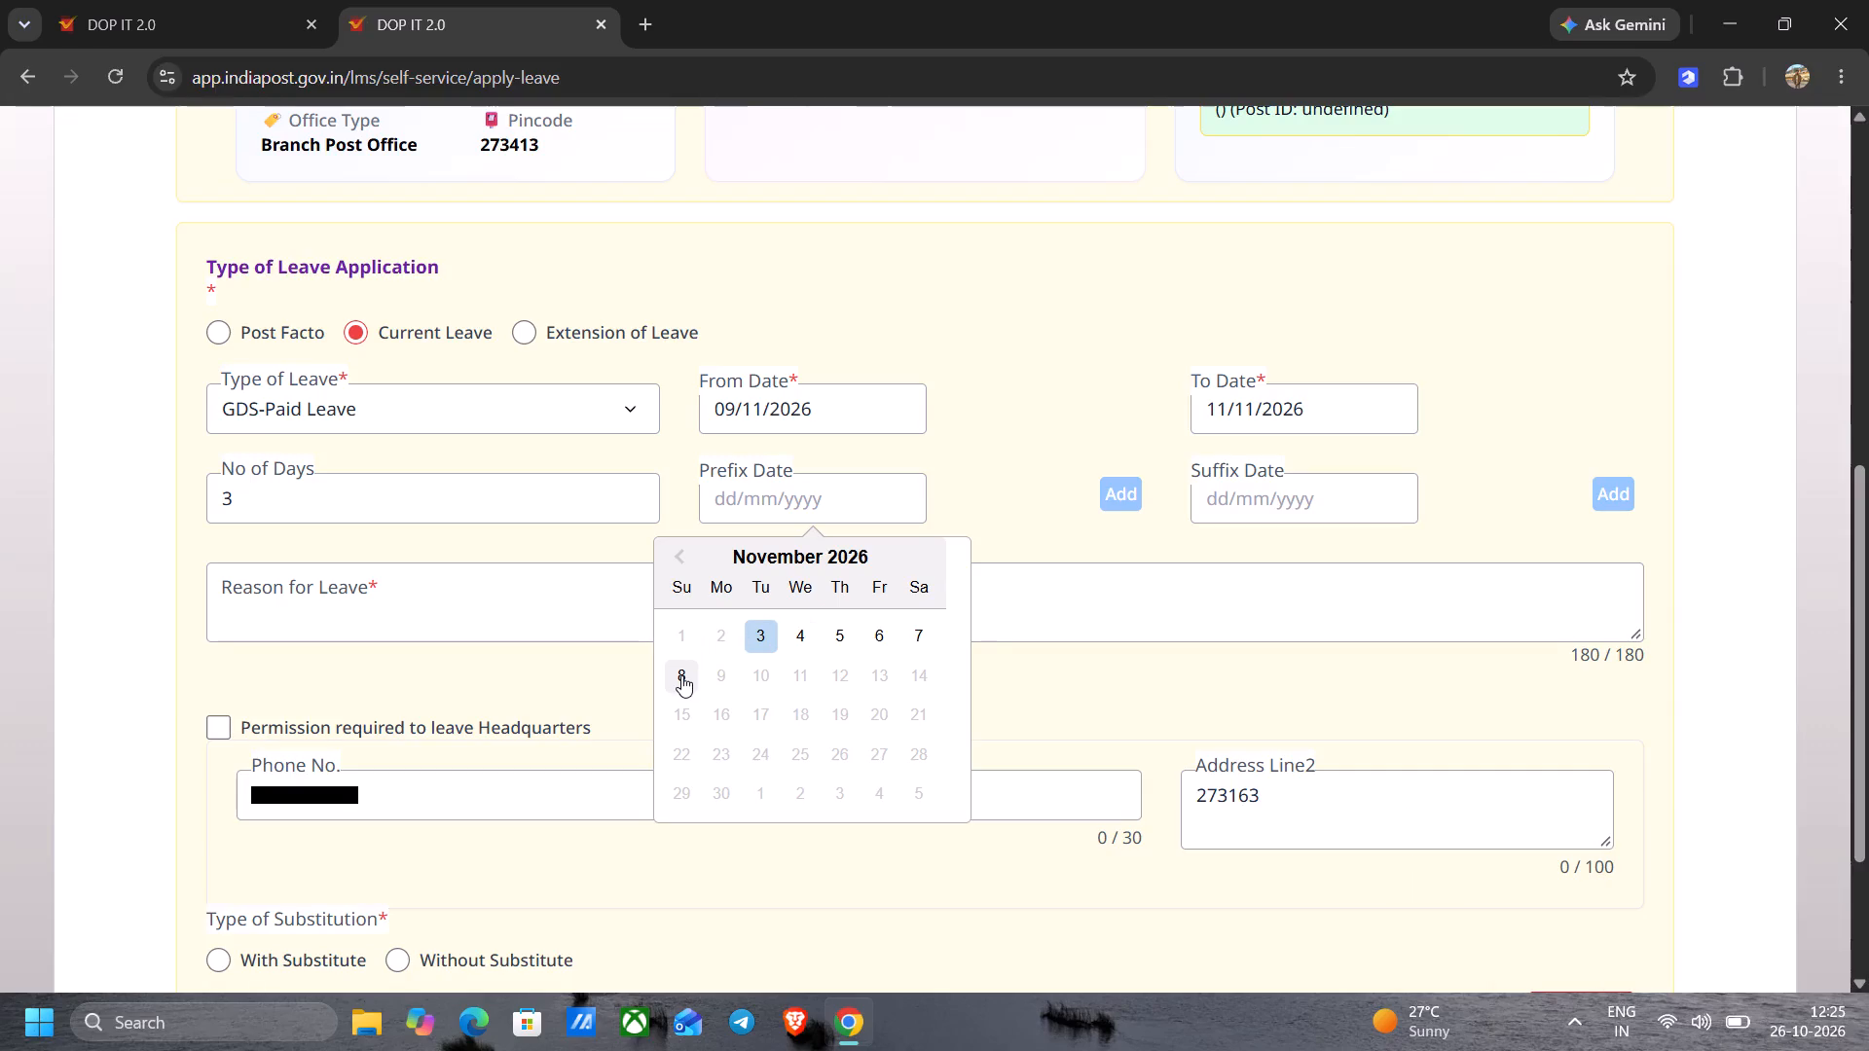
{"action": "left_click", "coordinate": [924, 628]}
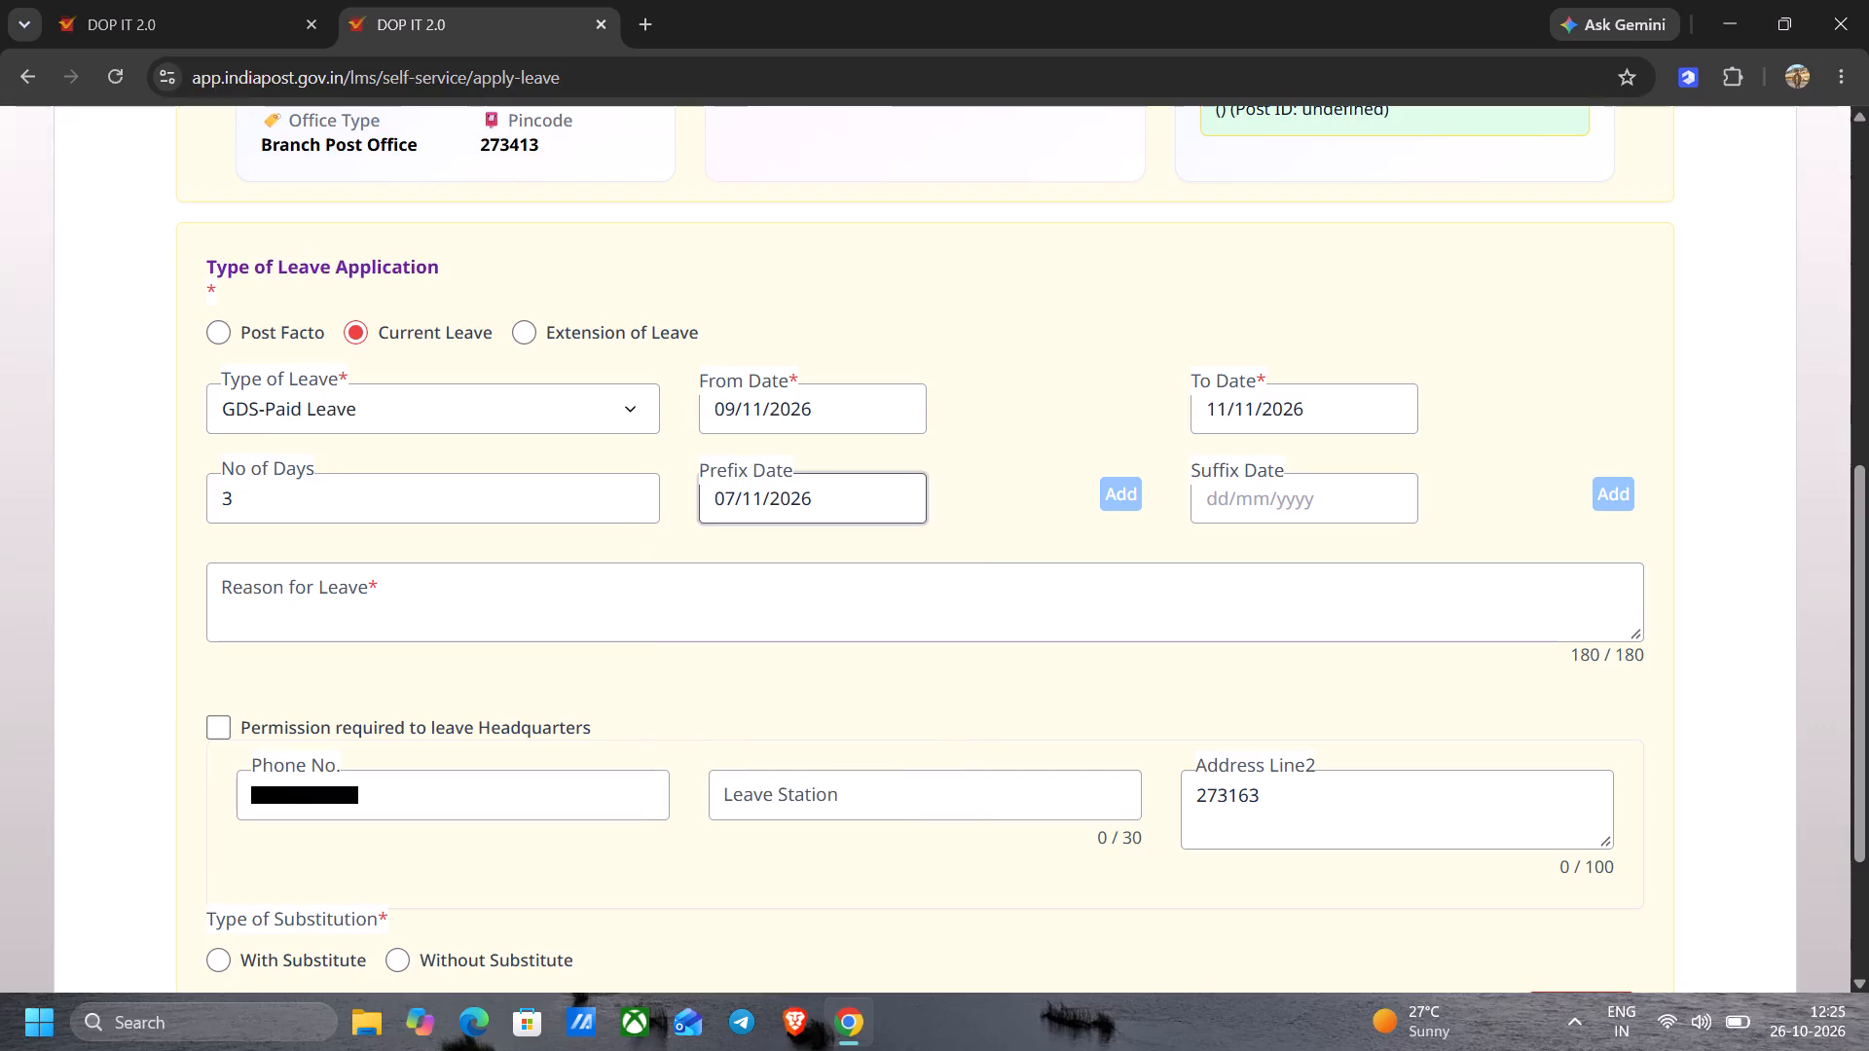
Change the leave's To Date to 10/11/2026 and set the Suffix Date to 11/11/2026.
{"action": "left_click", "coordinate": [1244, 399]}
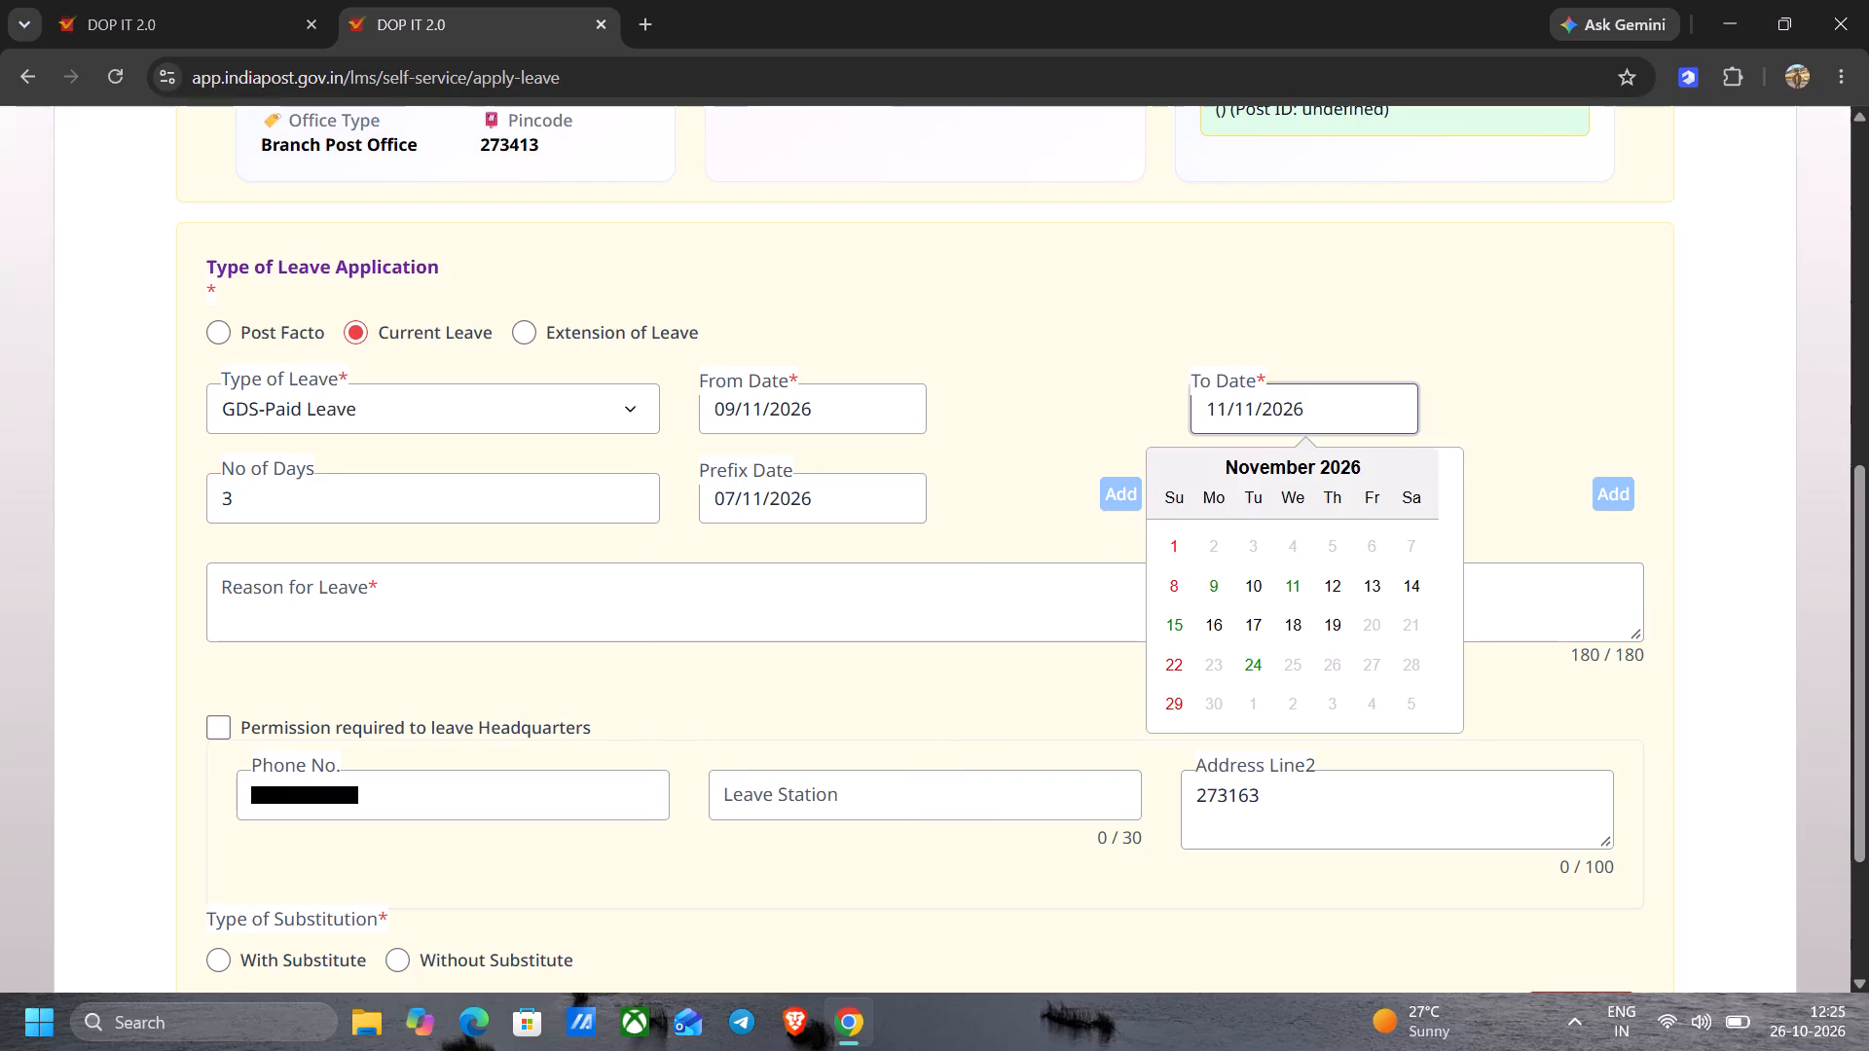
{"action": "left_click", "coordinate": [1258, 594]}
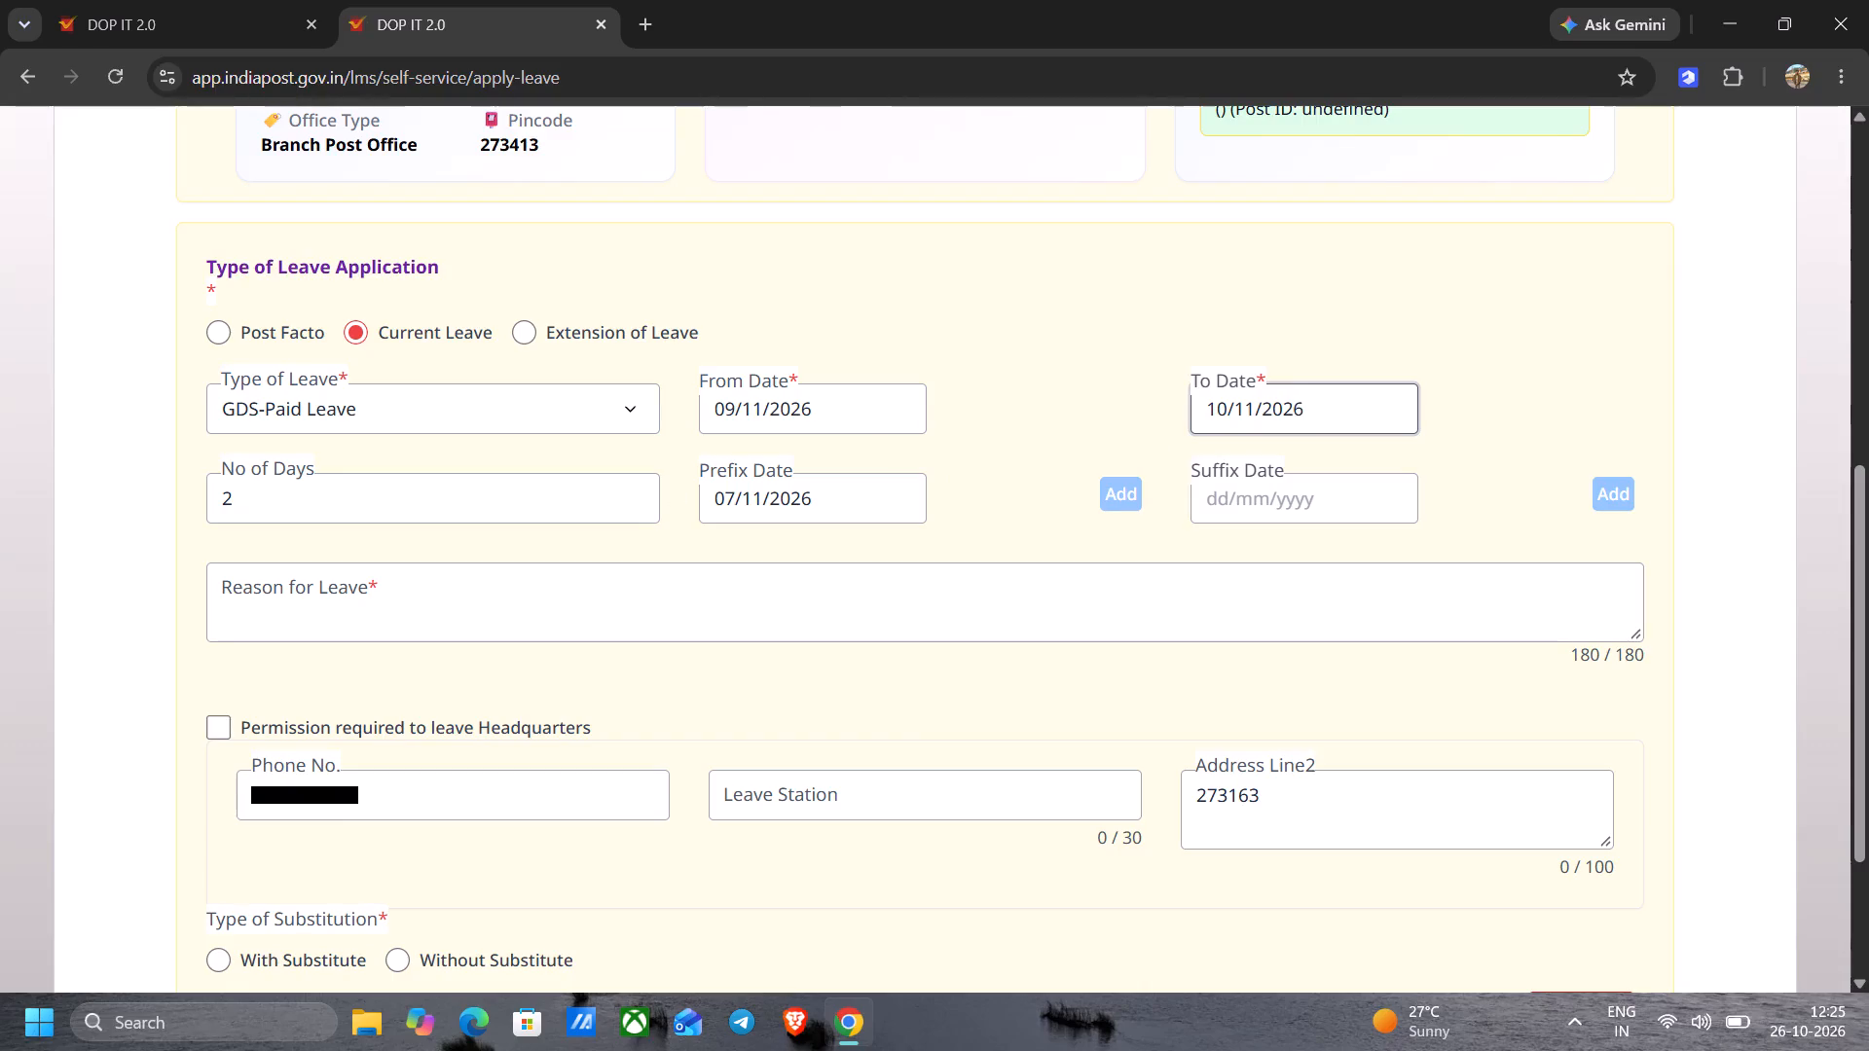
{"action": "left_click", "coordinate": [1255, 508]}
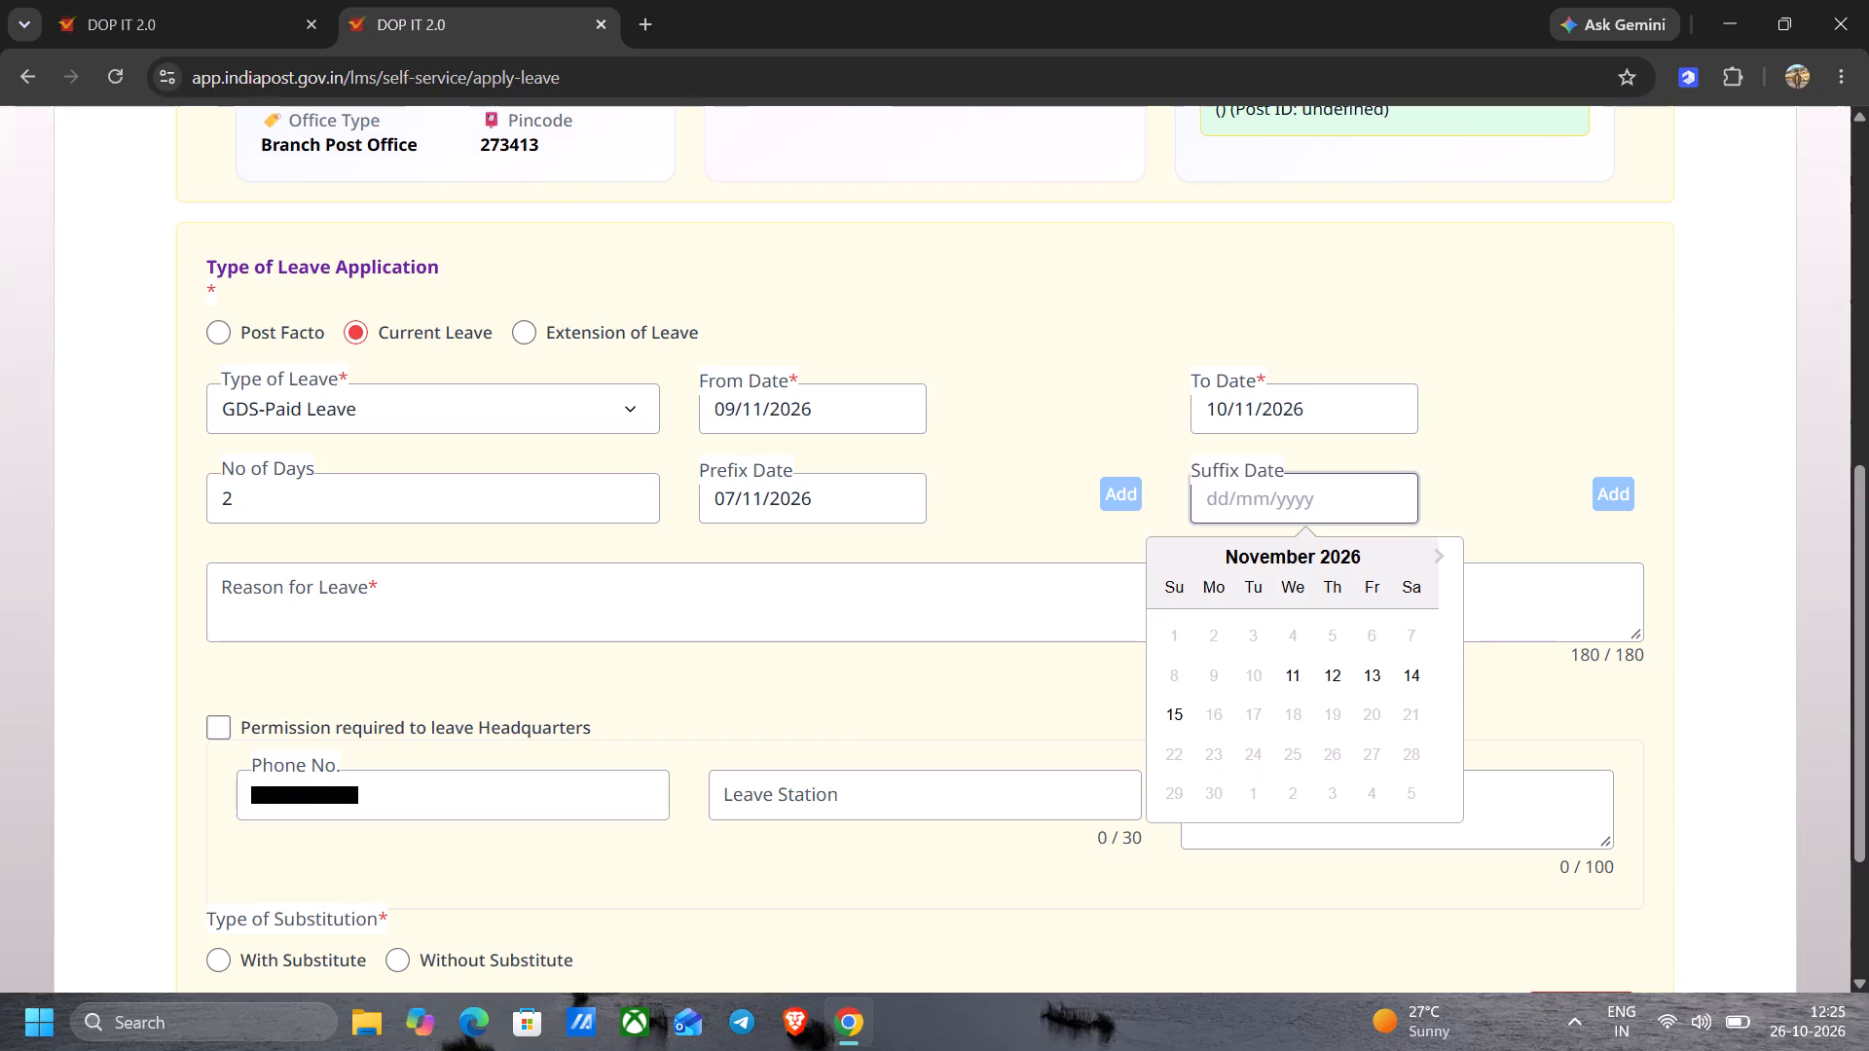
{"action": "left_click", "coordinate": [1283, 683]}
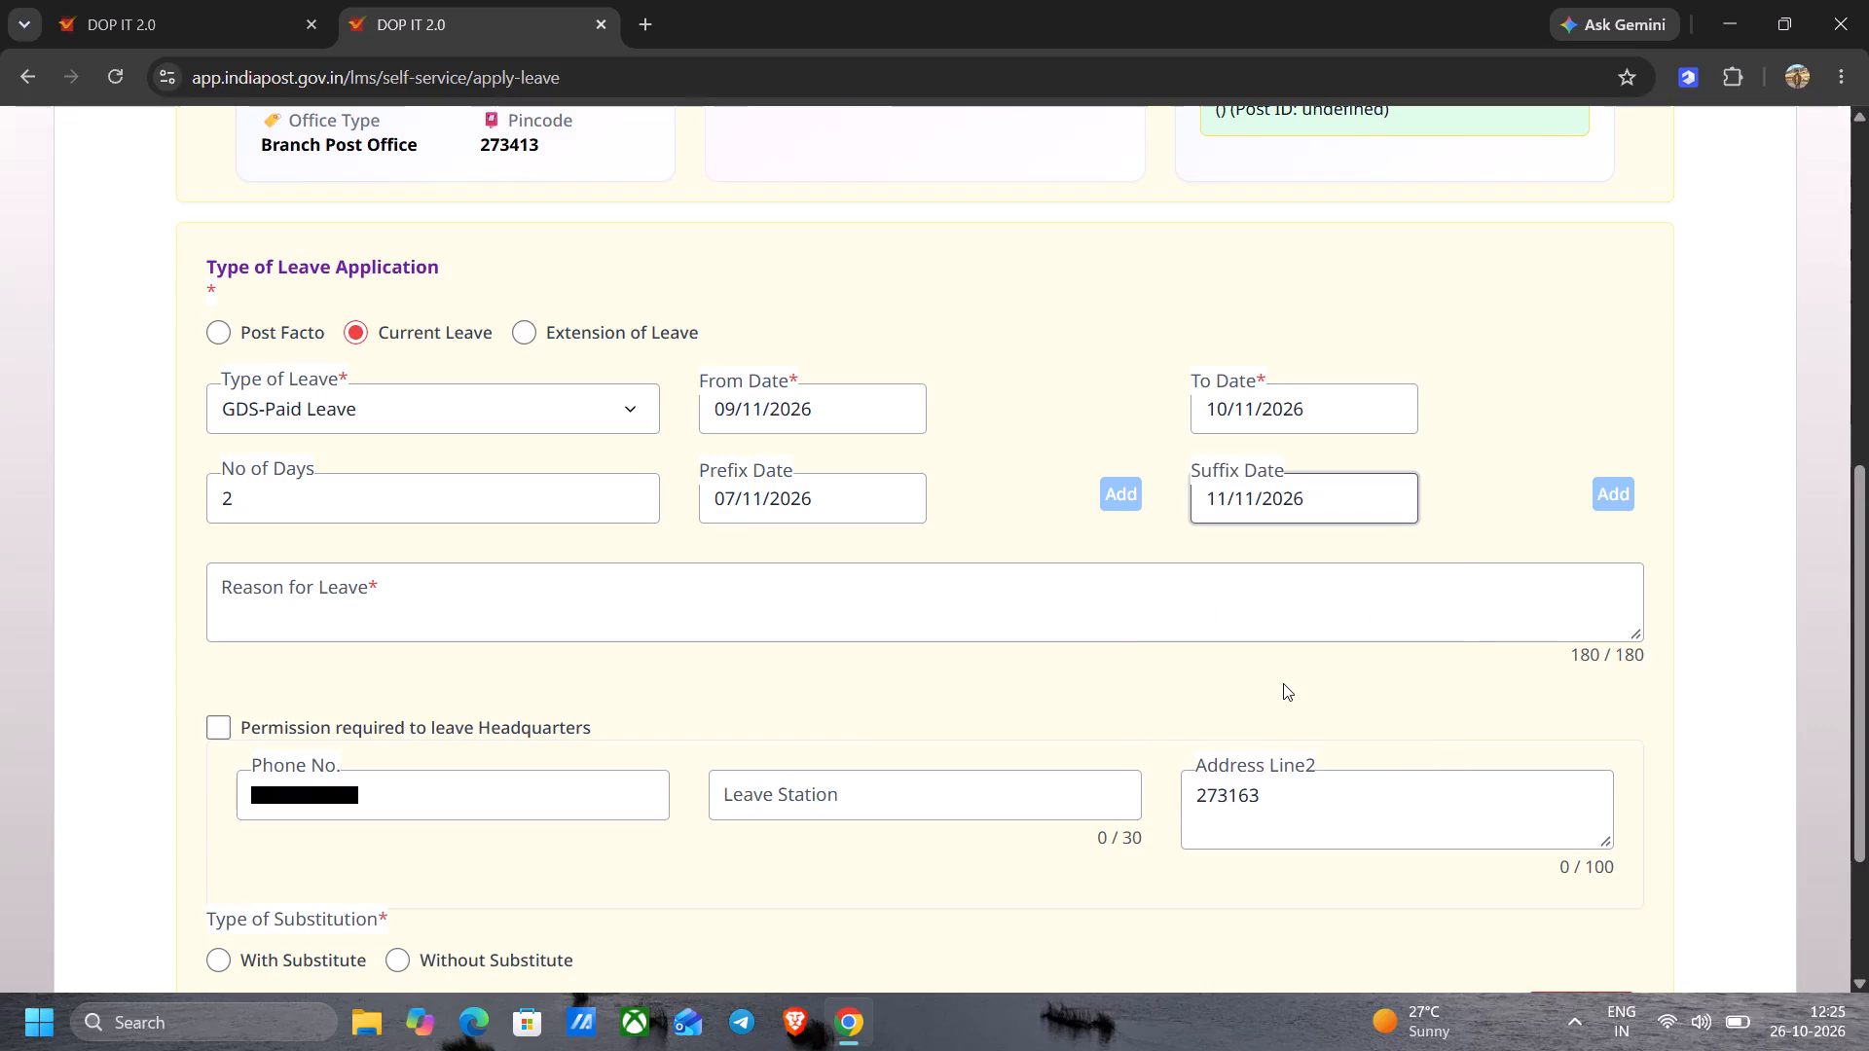
Enter "Personal" as the reason for leave.
{"action": "left_click", "coordinate": [609, 605]}
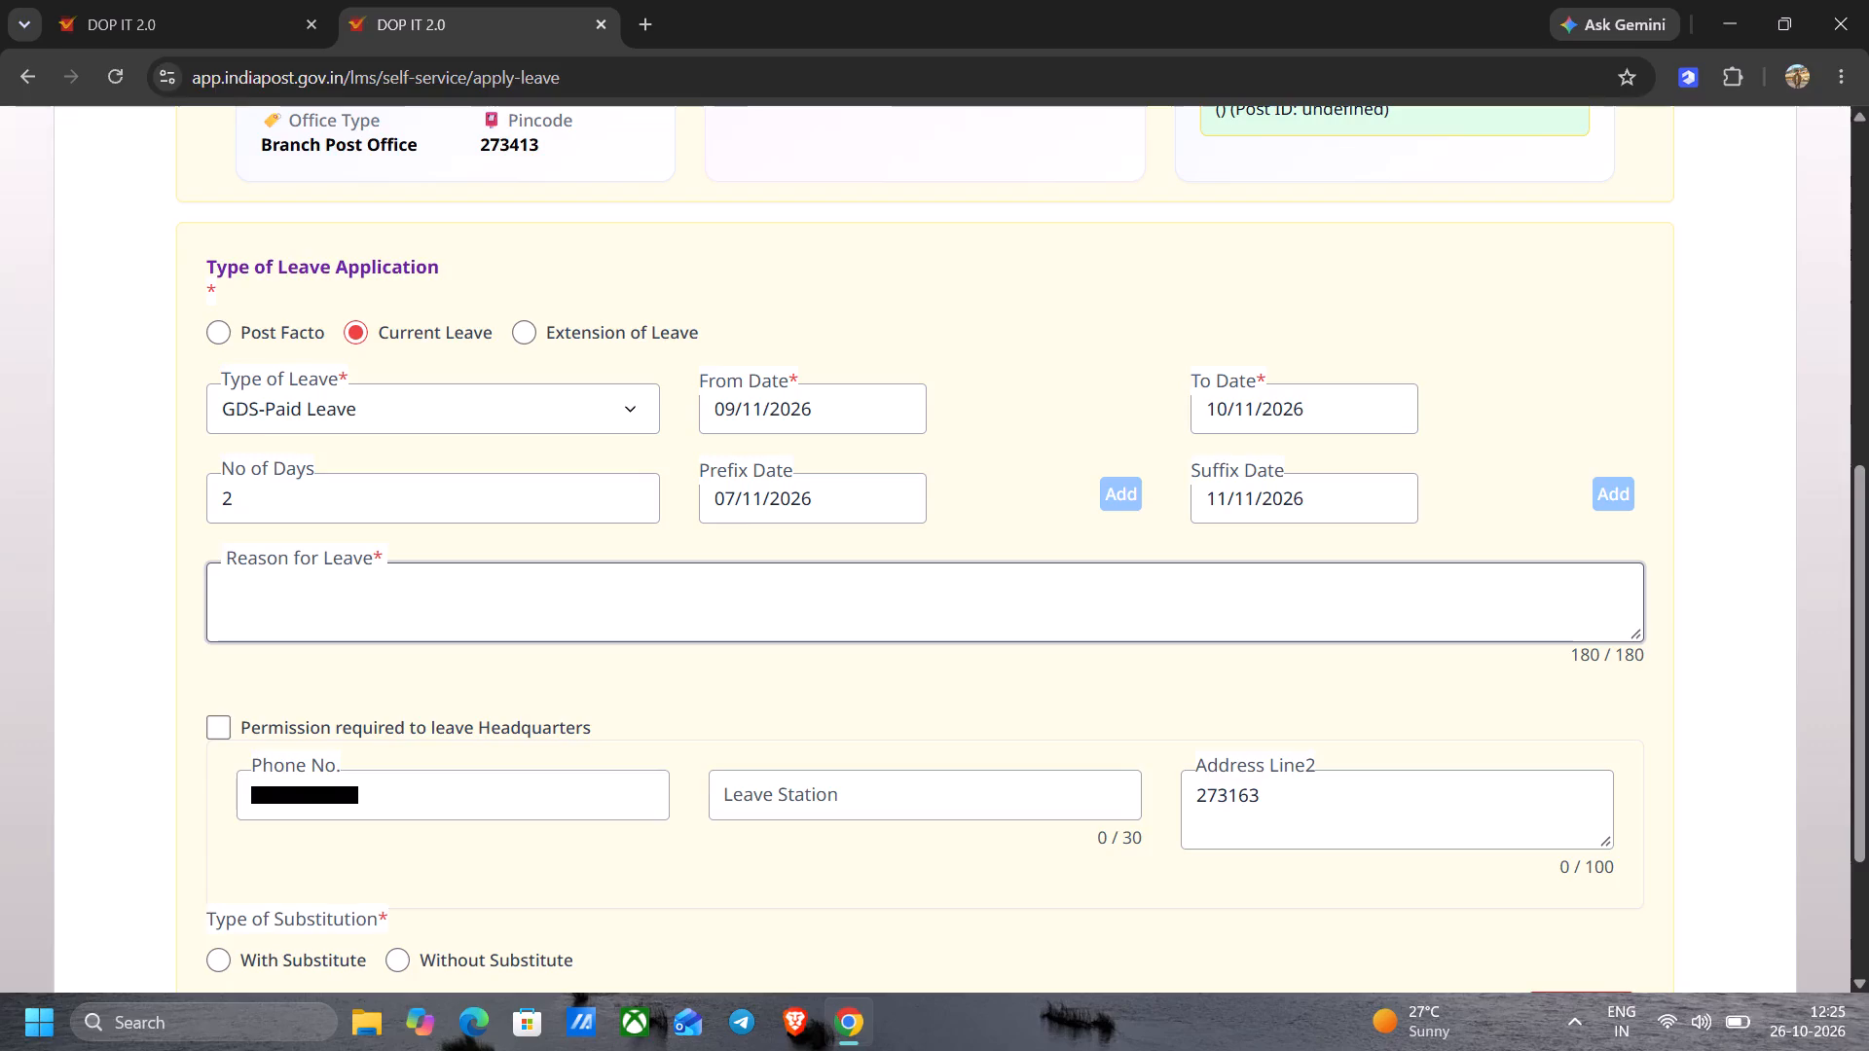
{"action": "key", "text": "shift+o"}
{"action": "key", "text": "BackSpace"}
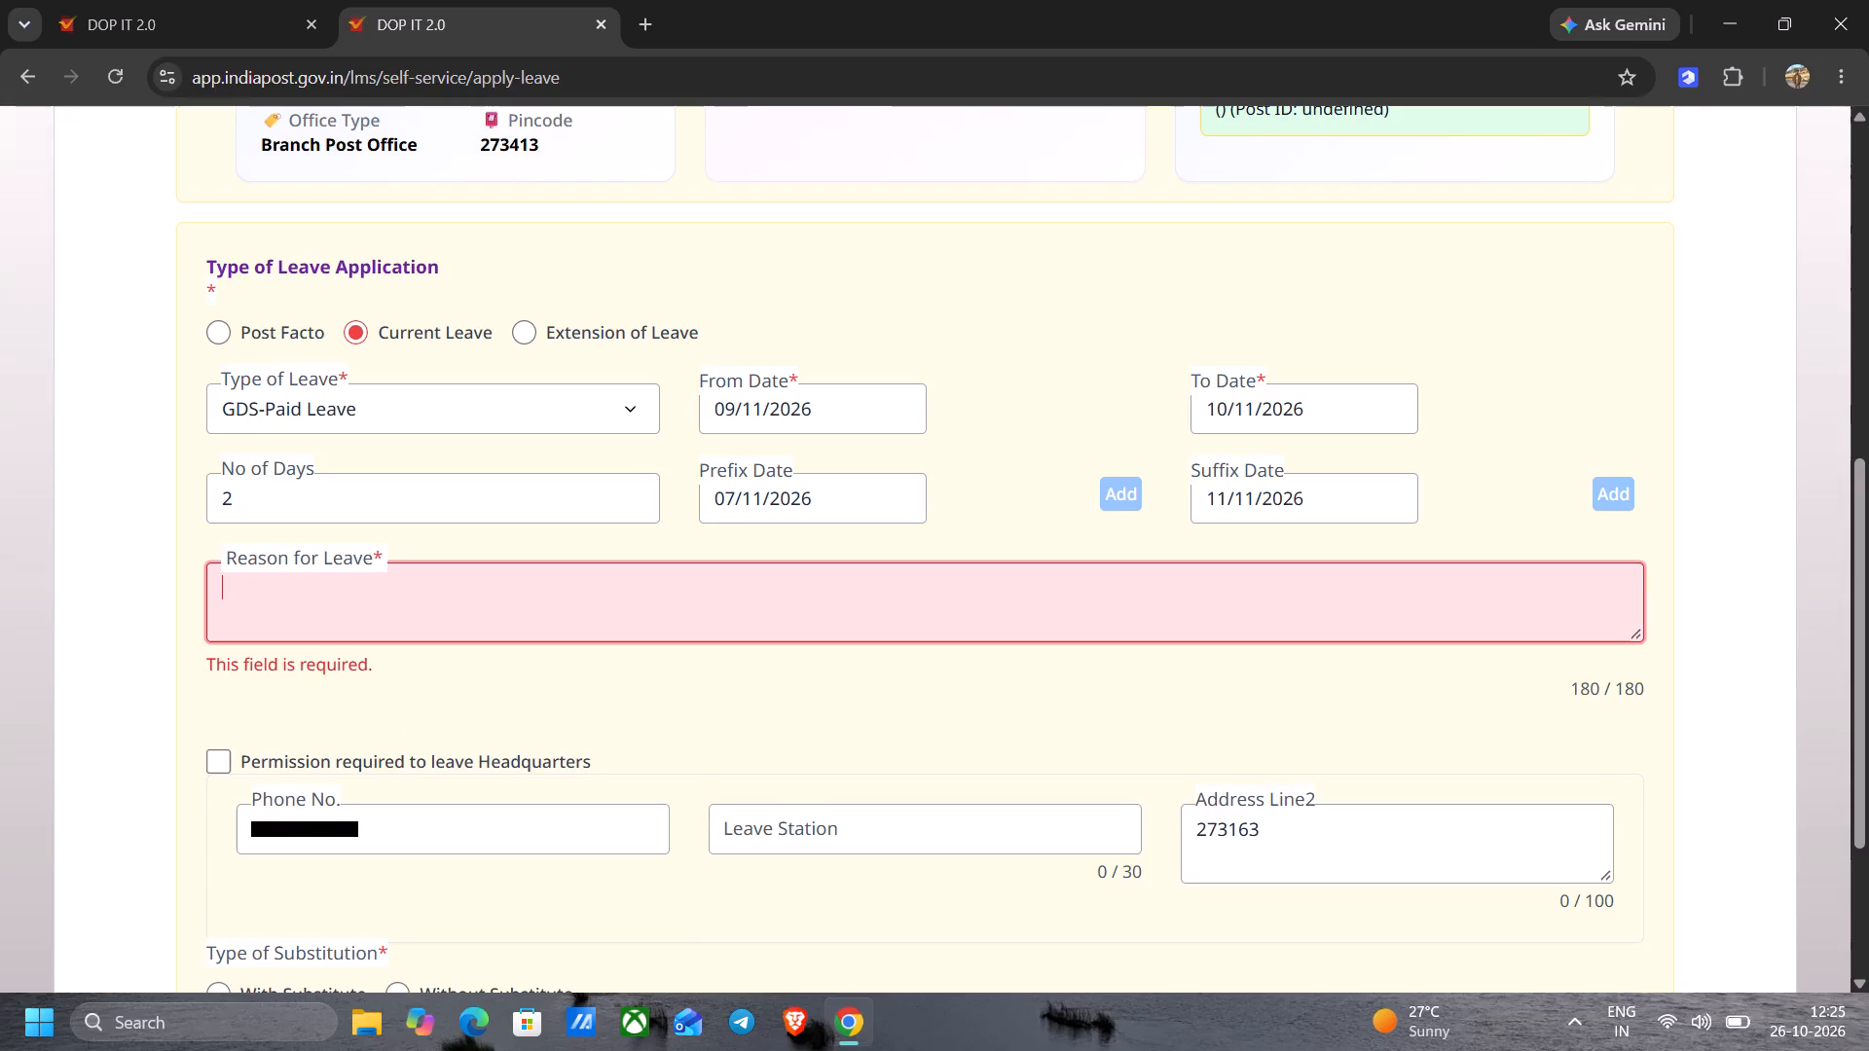
{"action": "key", "text": "shift+p"}
{"action": "type", "text": "ers"}
{"action": "type", "text": "onal"}
Fill in Siswa Bazar as the leave station and mark that permission is required to leave headquarters.
{"action": "scroll", "coordinate": [683, 683], "scroll_direction": "down", "scroll_amount": 2}
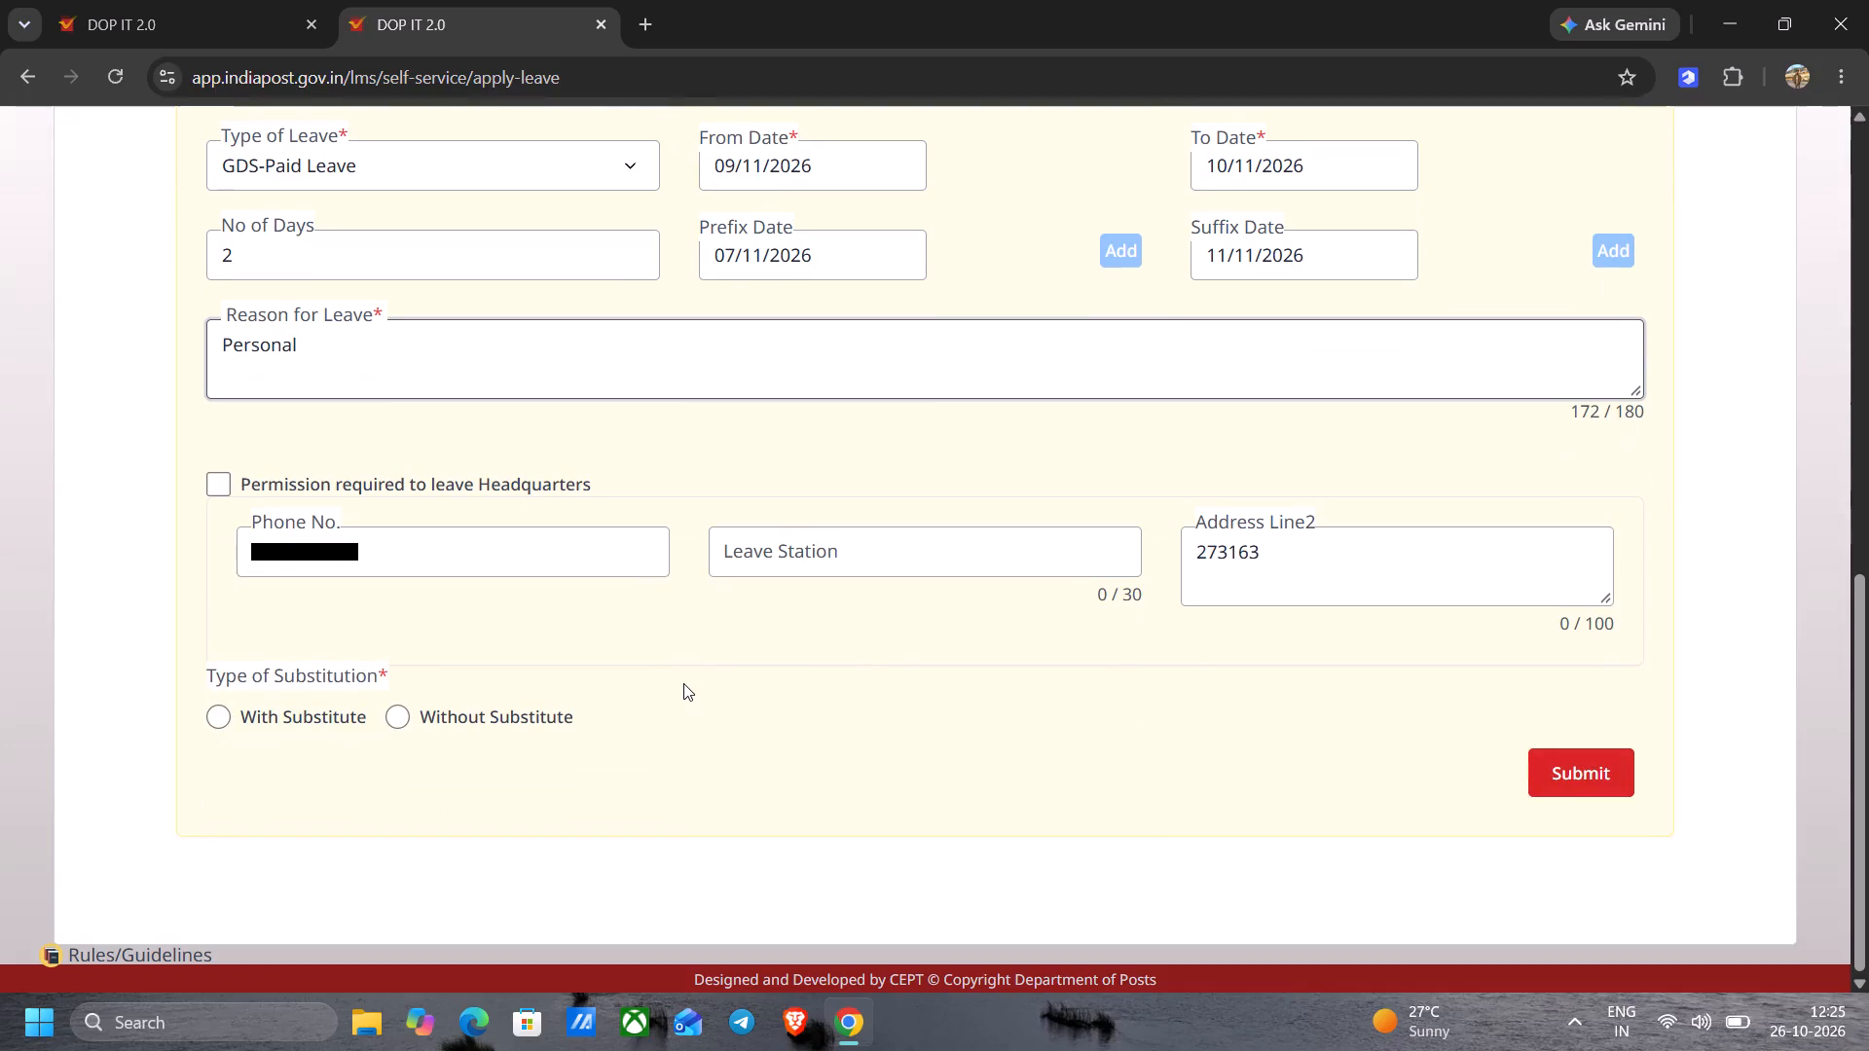
{"action": "left_click", "coordinate": [846, 542]}
{"action": "left_click", "coordinate": [910, 625]}
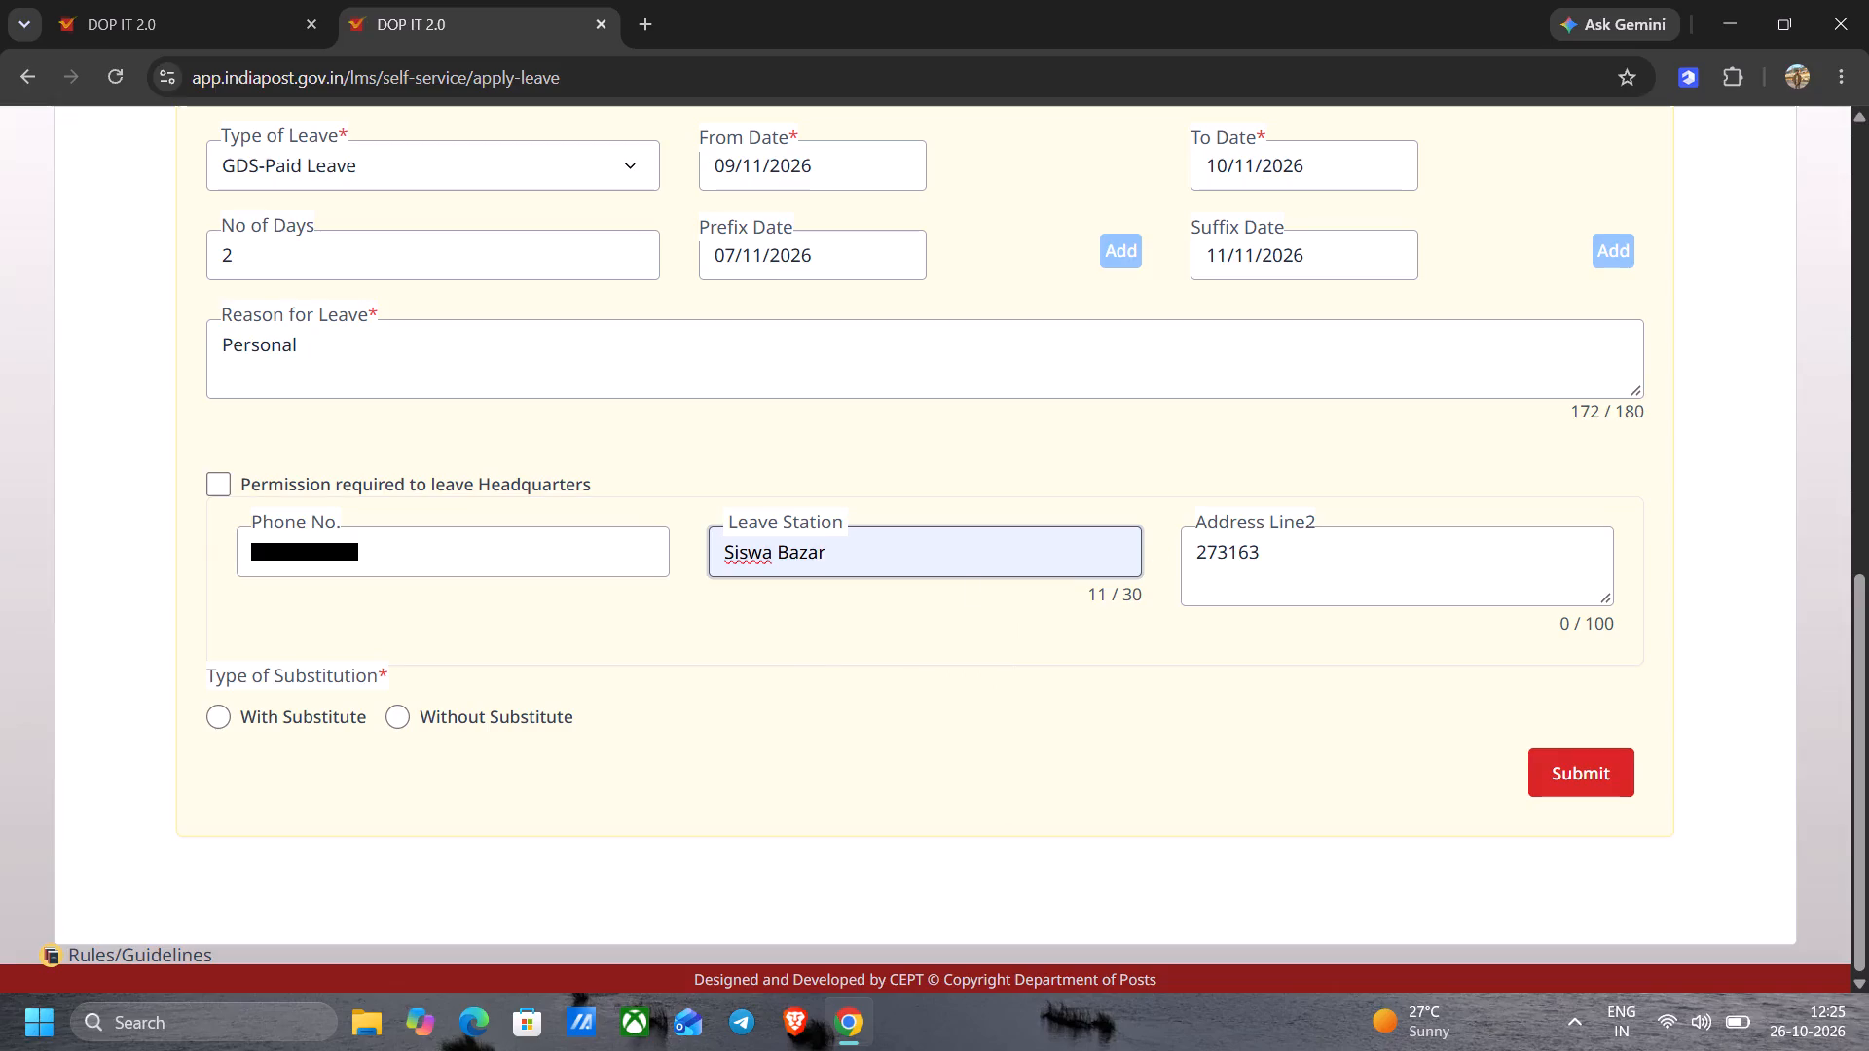
{"action": "scroll", "coordinate": [808, 663], "scroll_direction": "down", "scroll_amount": 1}
{"action": "left_click", "coordinate": [207, 487]}
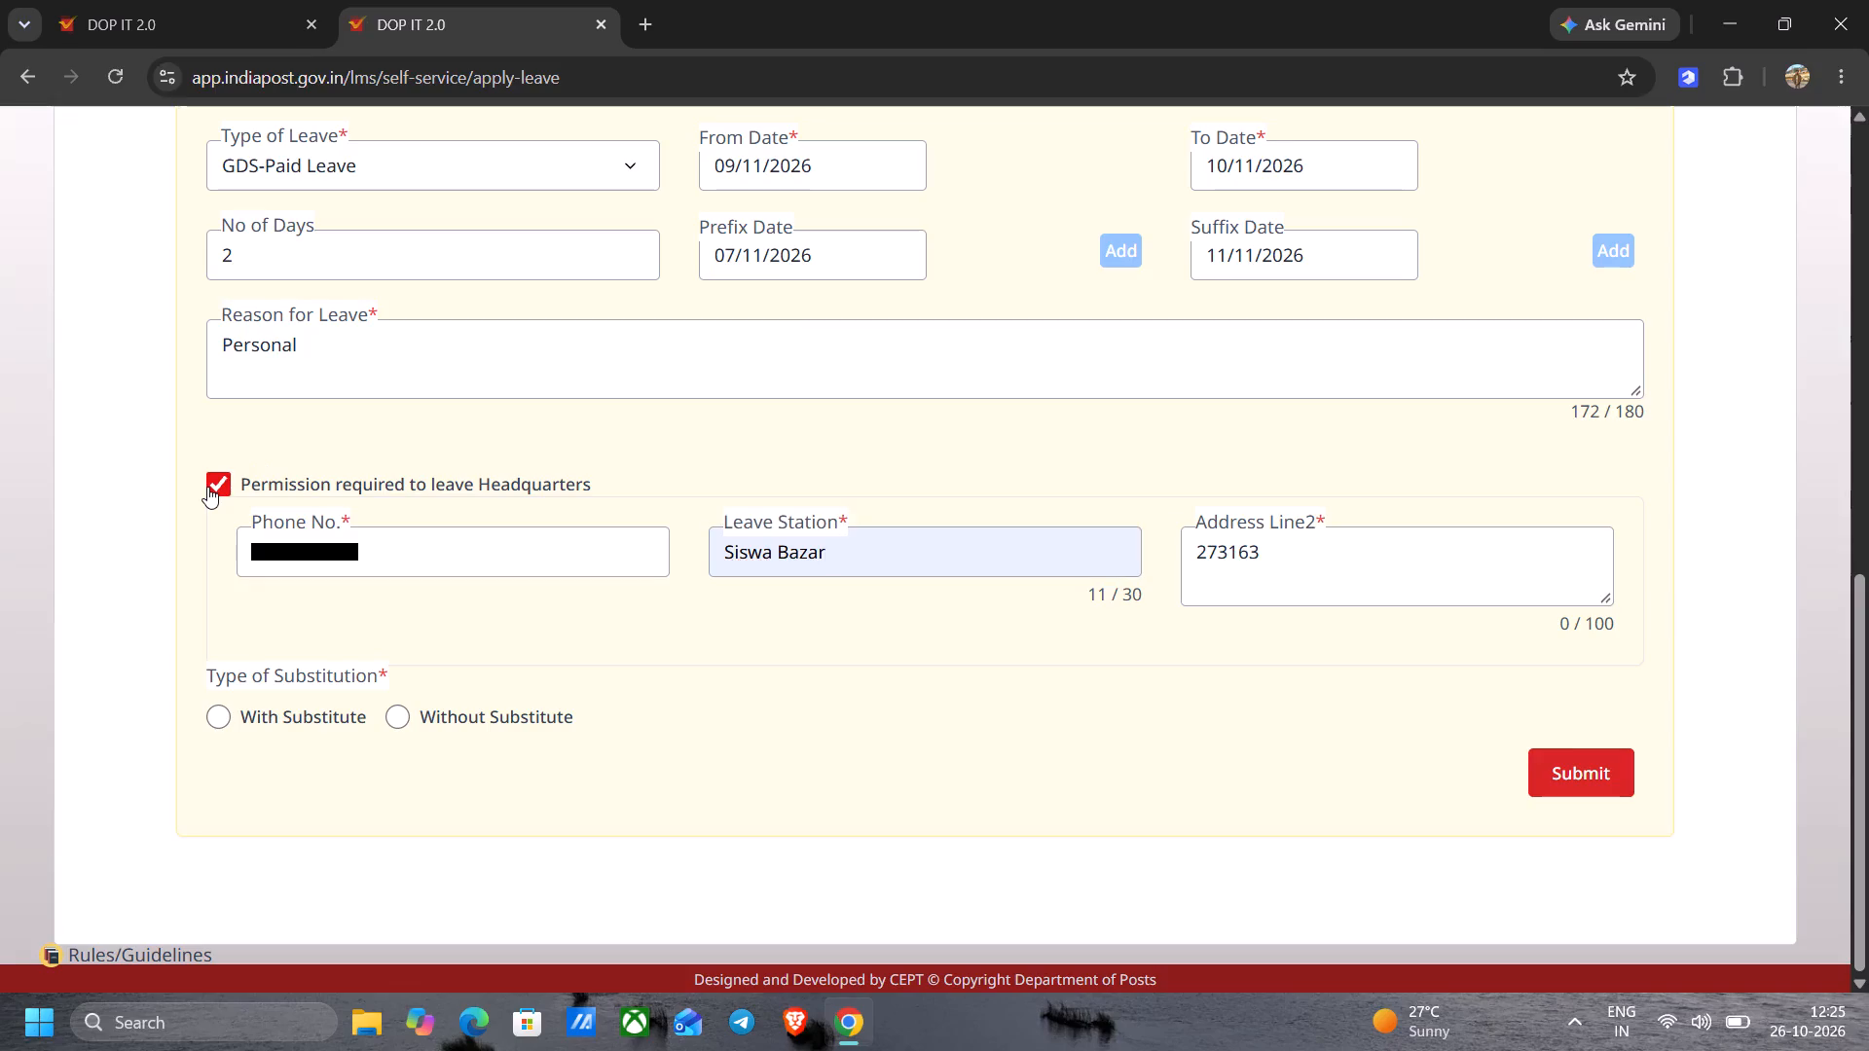
Compare the two substitution options and set the type of substitution to Without Substitute.
{"action": "left_click", "coordinate": [402, 720]}
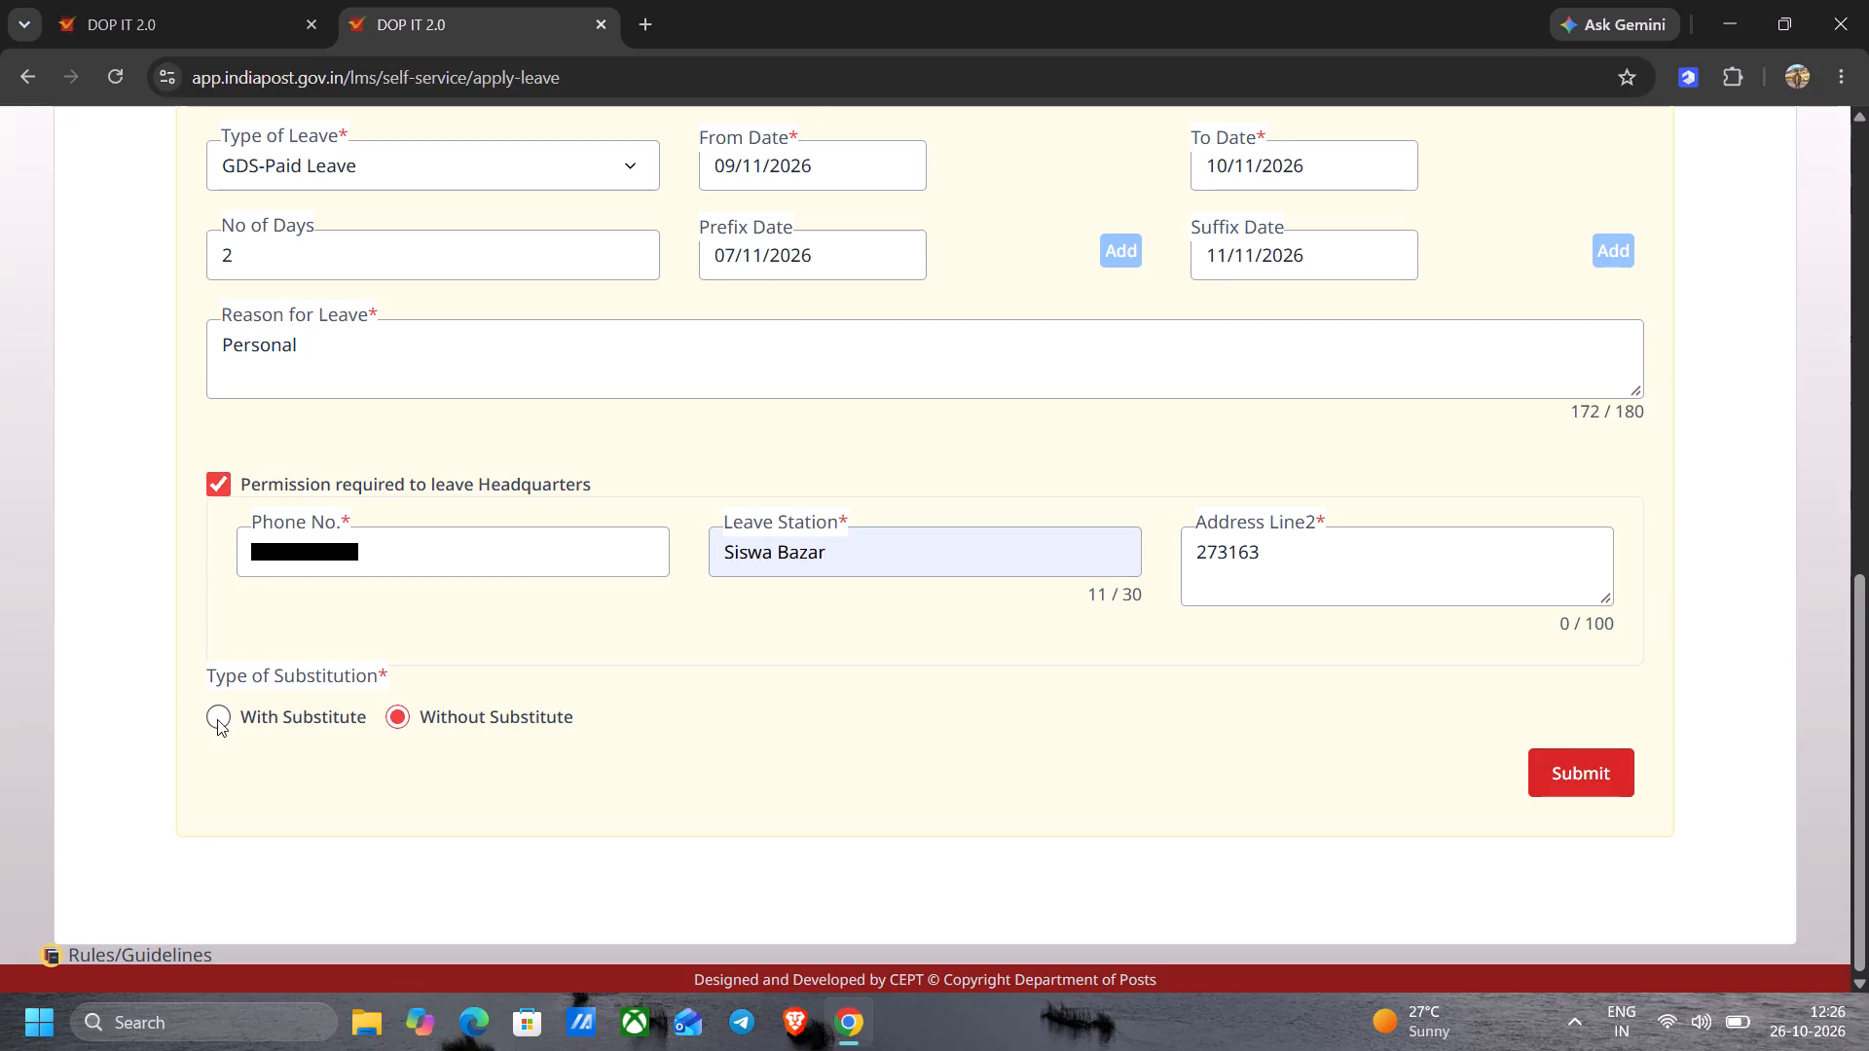
{"action": "left_click", "coordinate": [217, 719]}
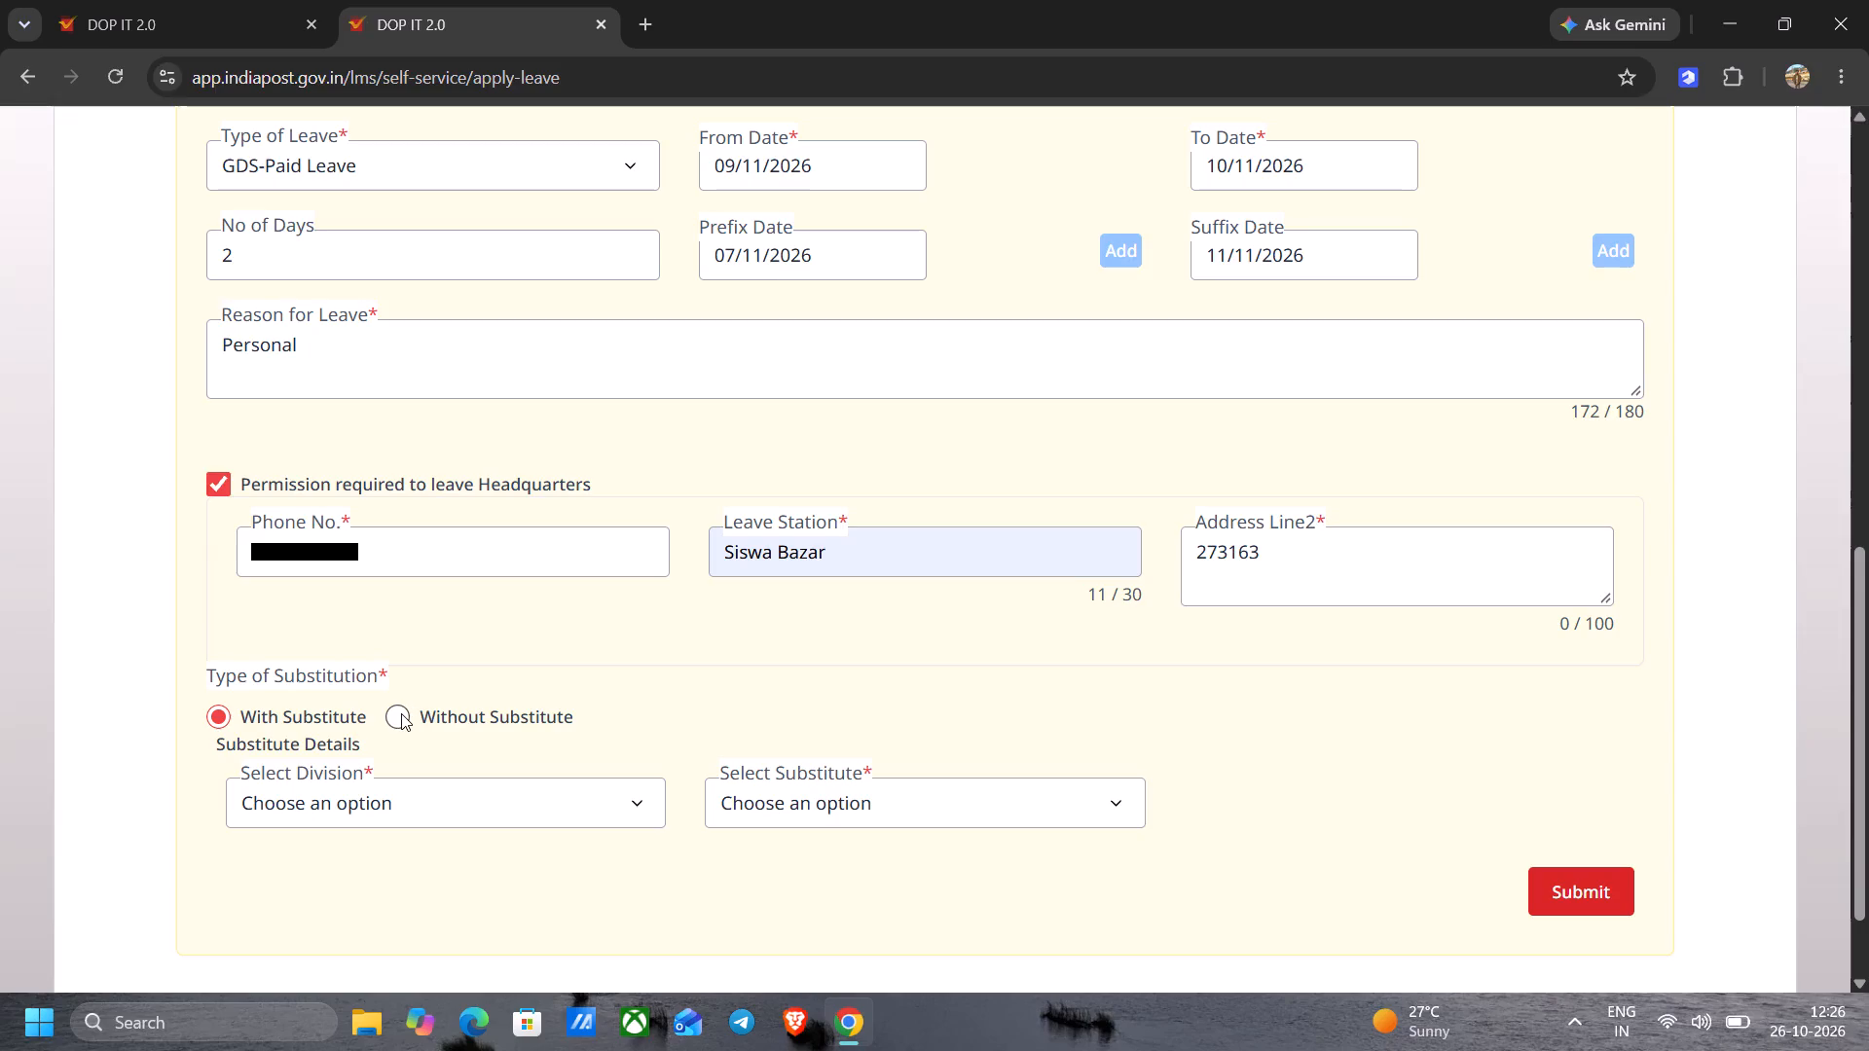
{"action": "left_click", "coordinate": [401, 713]}
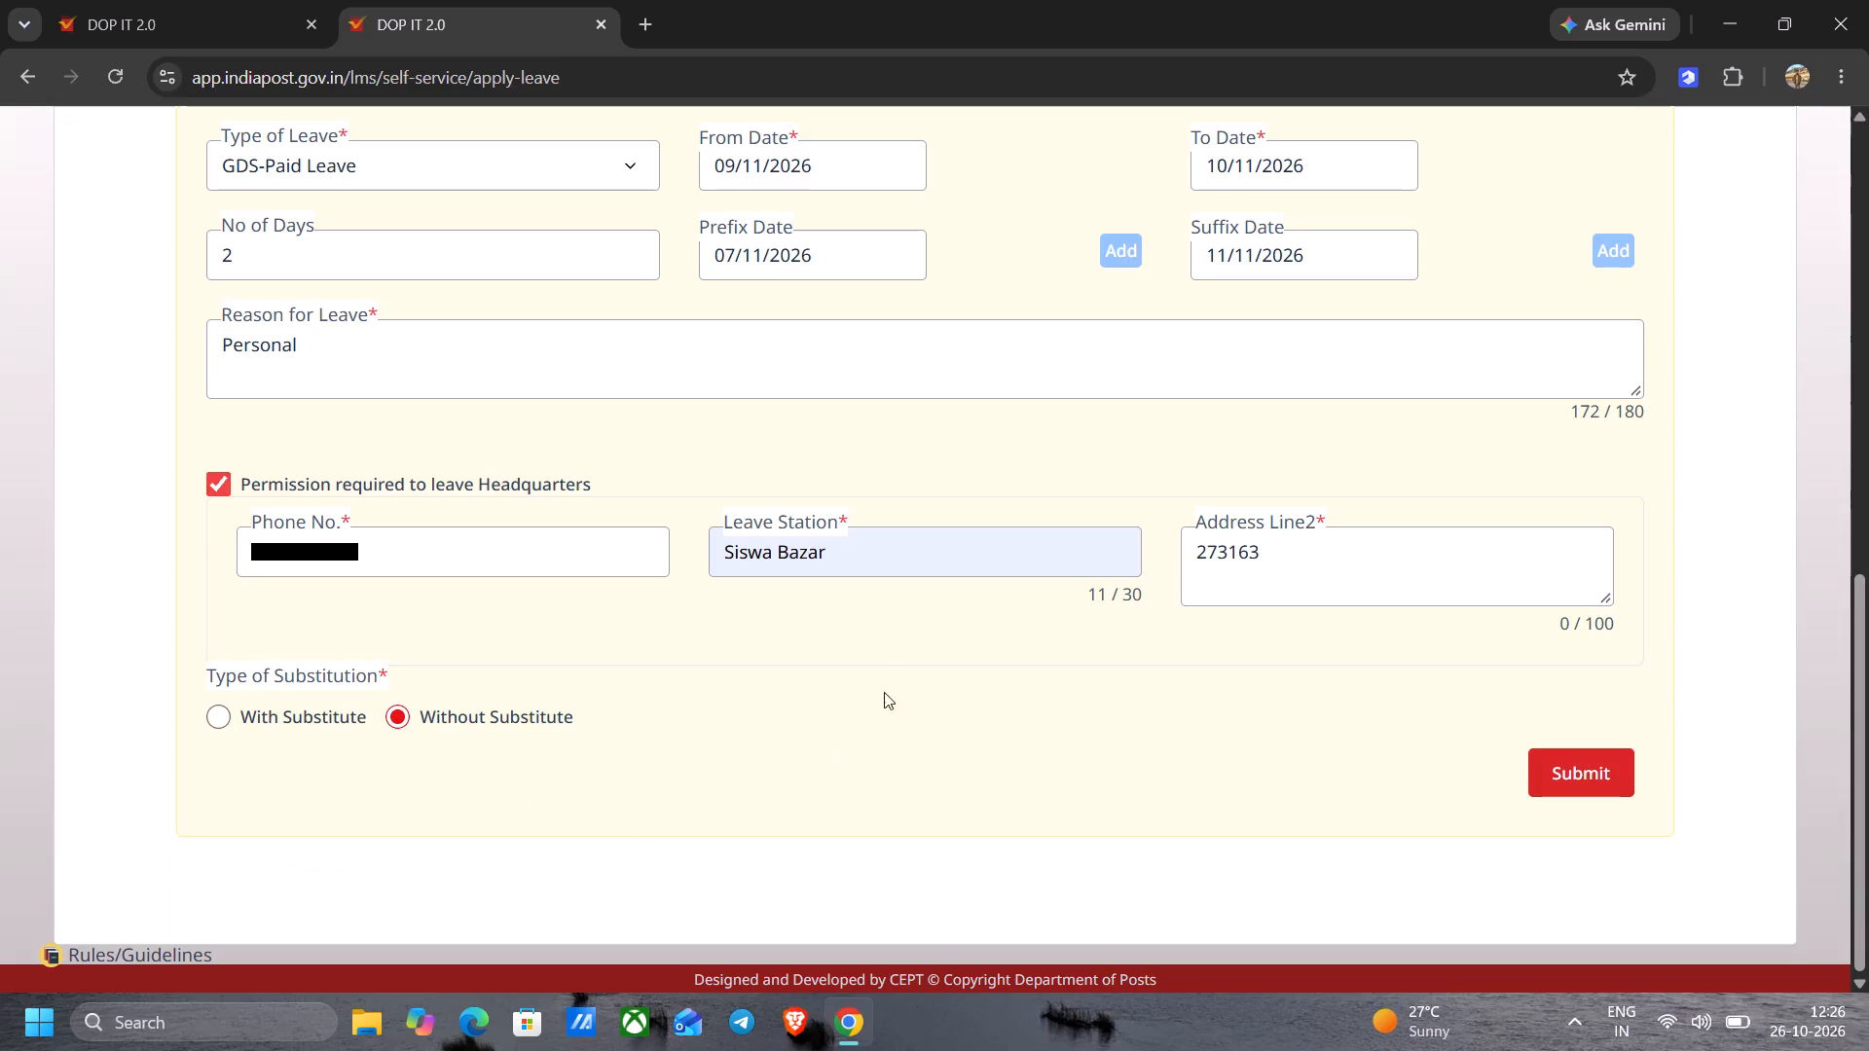
Review the completed form, including employee details and leave balances, and submit the leave application.
{"action": "scroll", "coordinate": [904, 670], "scroll_direction": "up", "scroll_amount": 5}
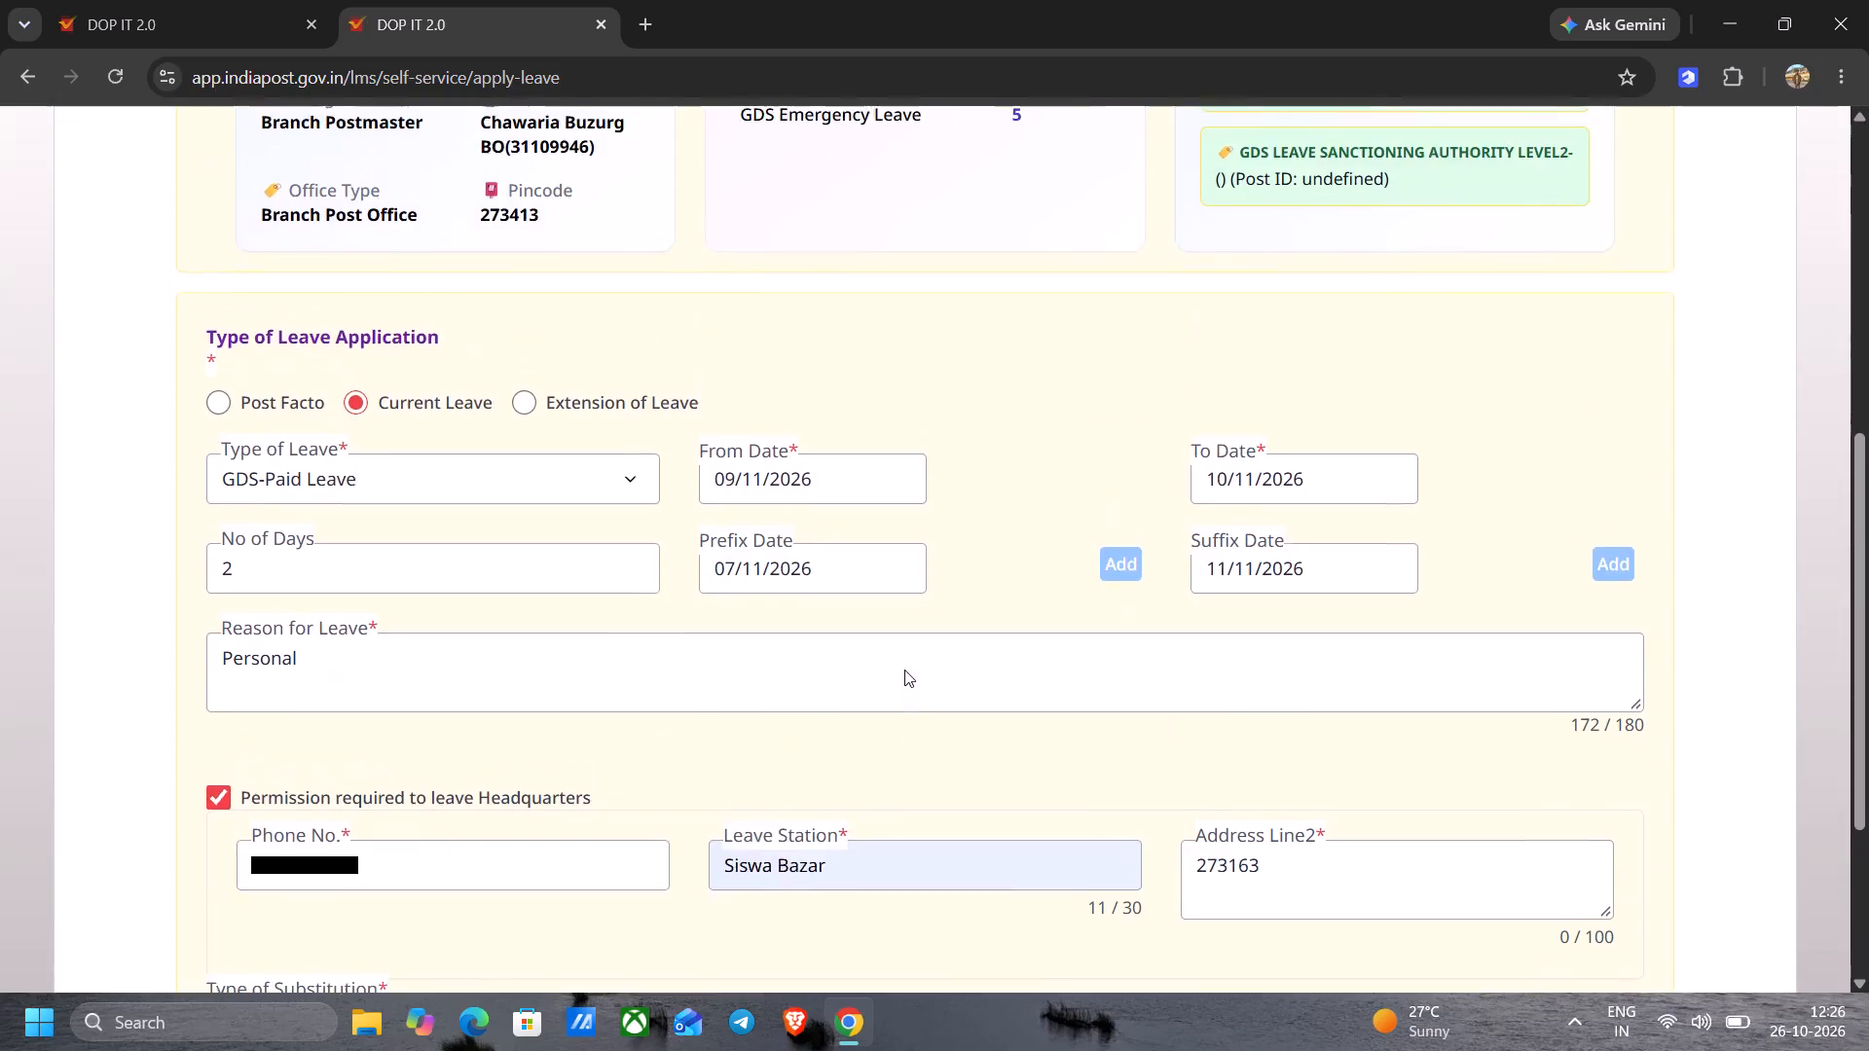
{"action": "scroll", "coordinate": [904, 670], "scroll_direction": "up", "scroll_amount": 3}
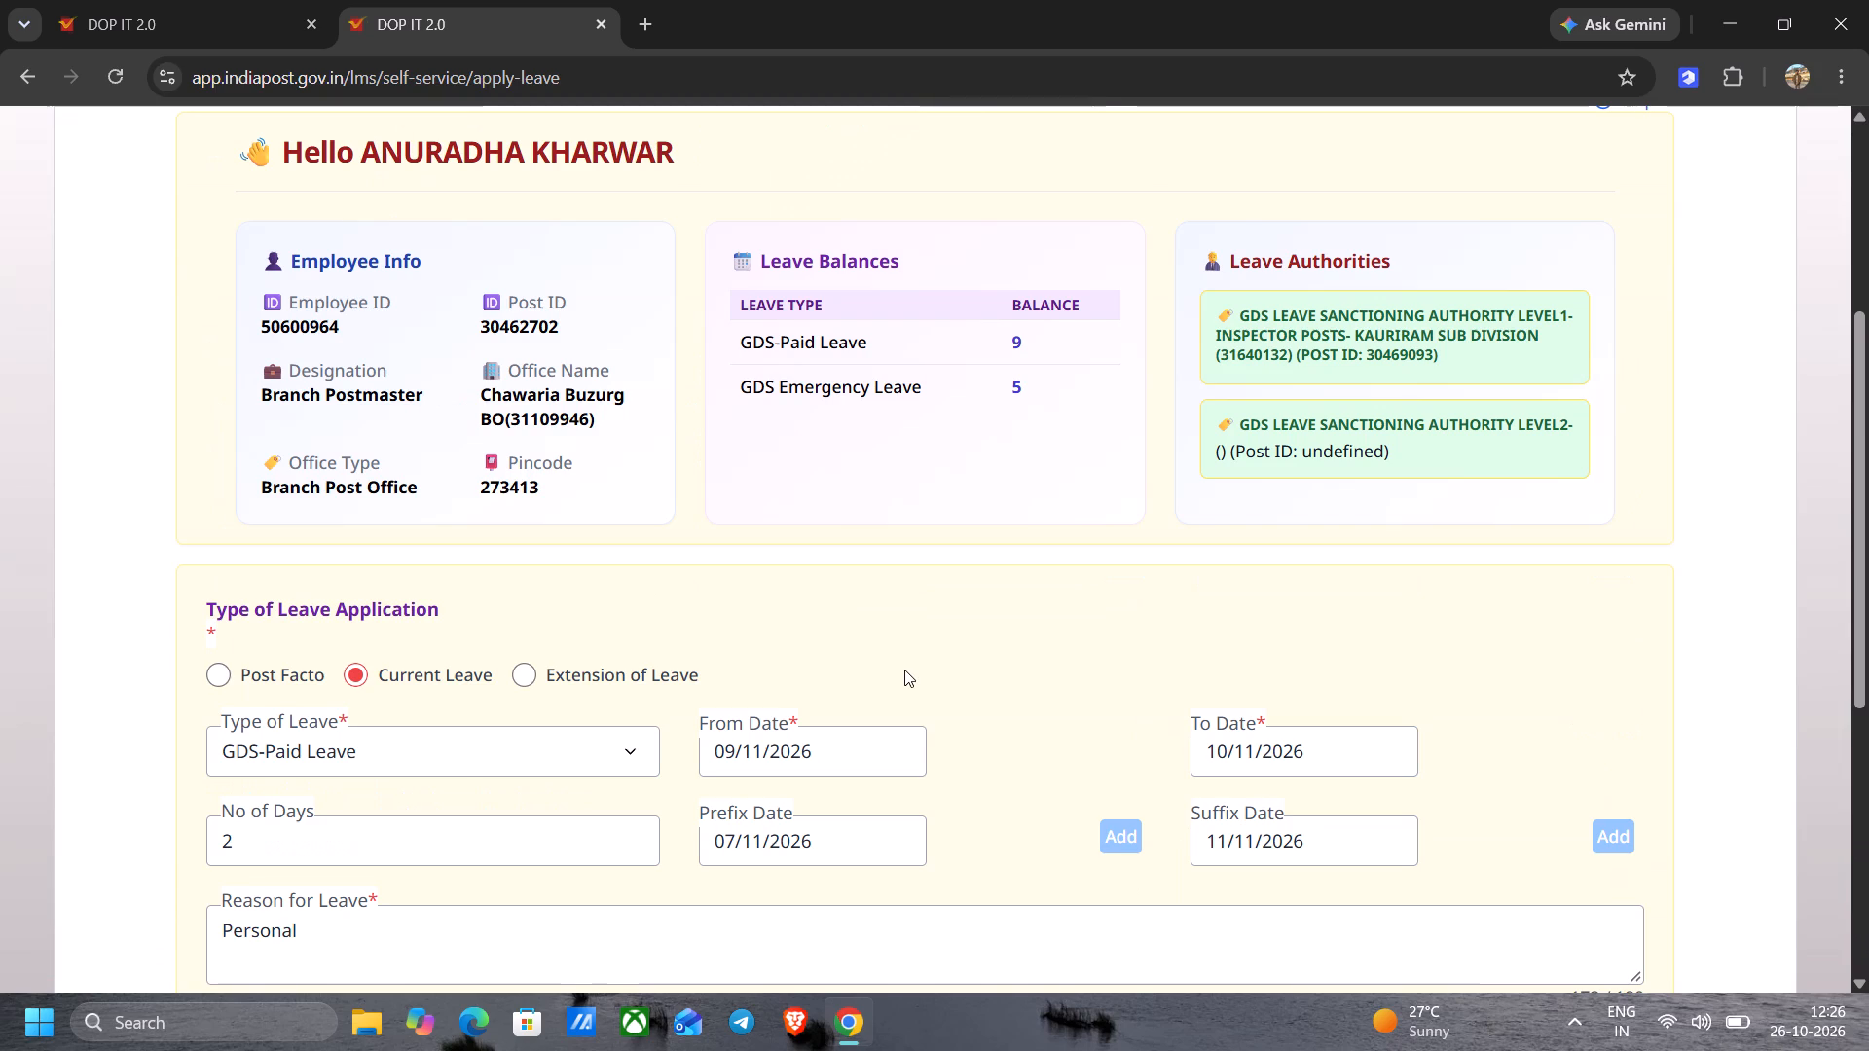
{"action": "scroll", "coordinate": [904, 670], "scroll_direction": "down", "scroll_amount": 2}
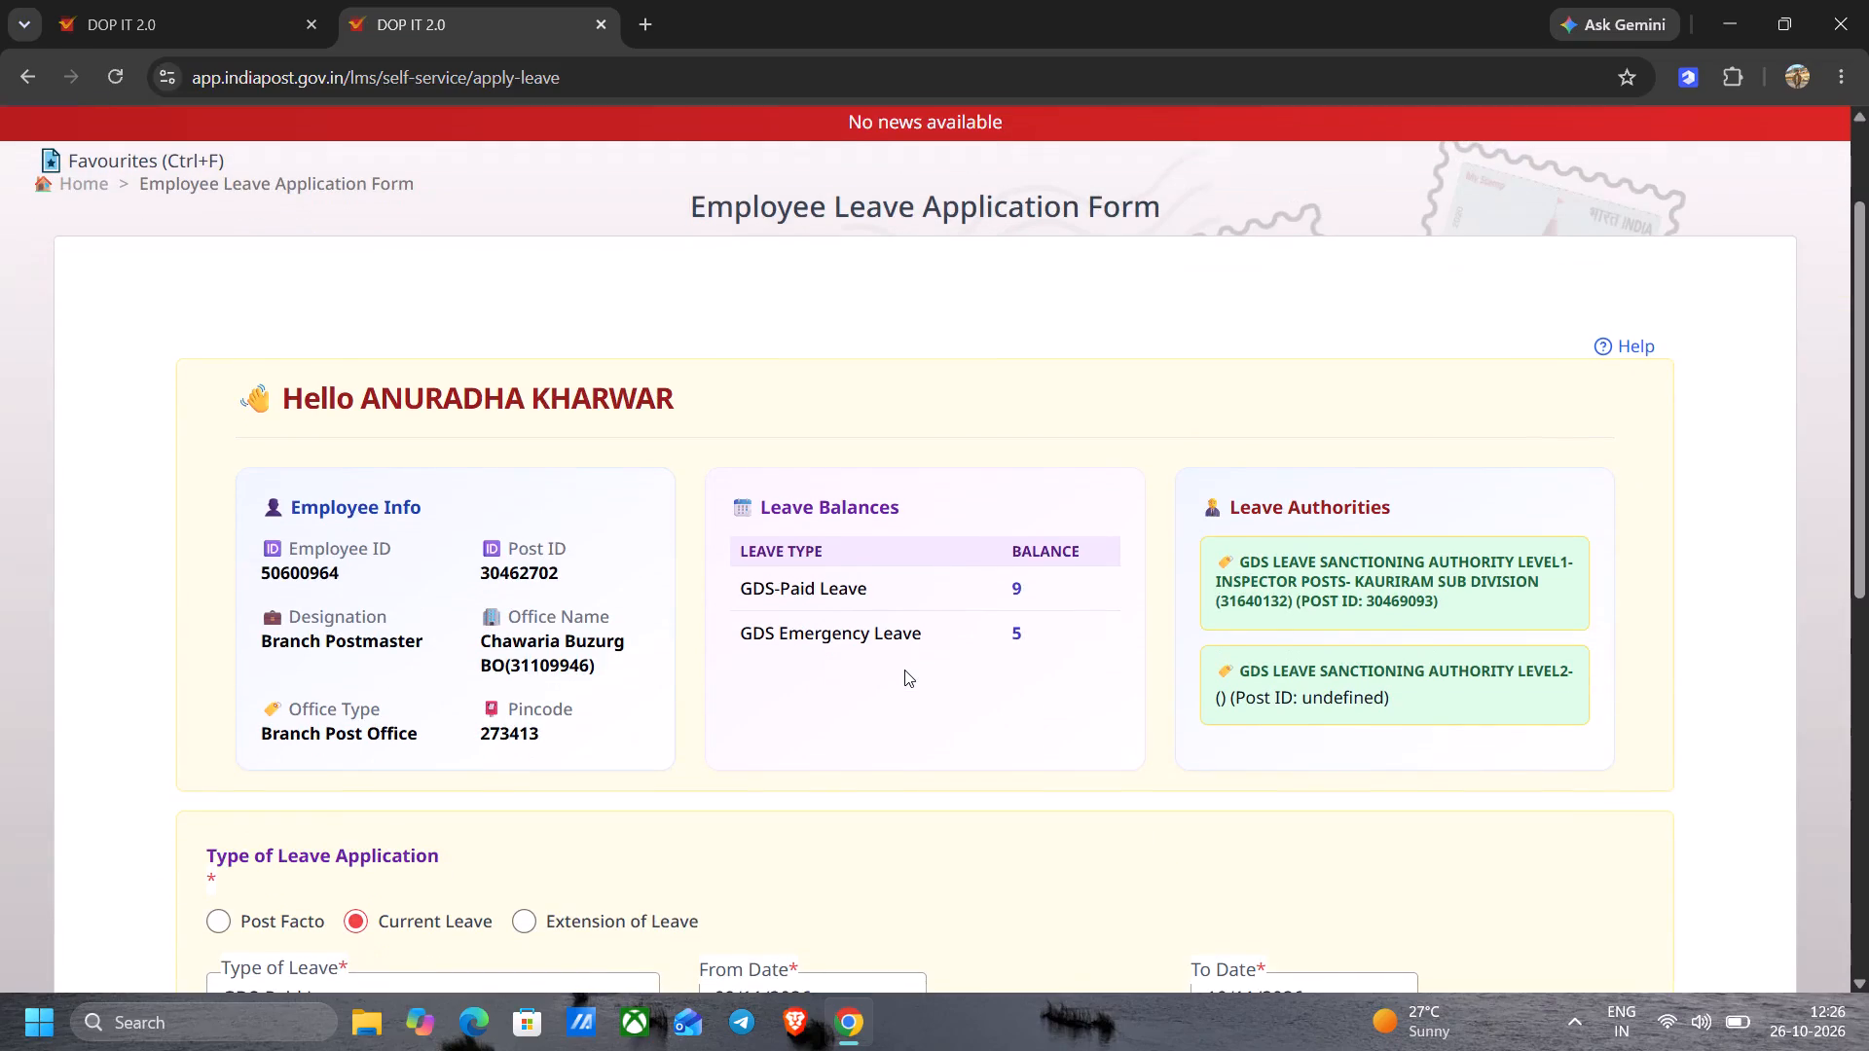
{"action": "scroll", "coordinate": [904, 670], "scroll_direction": "down", "scroll_amount": 2}
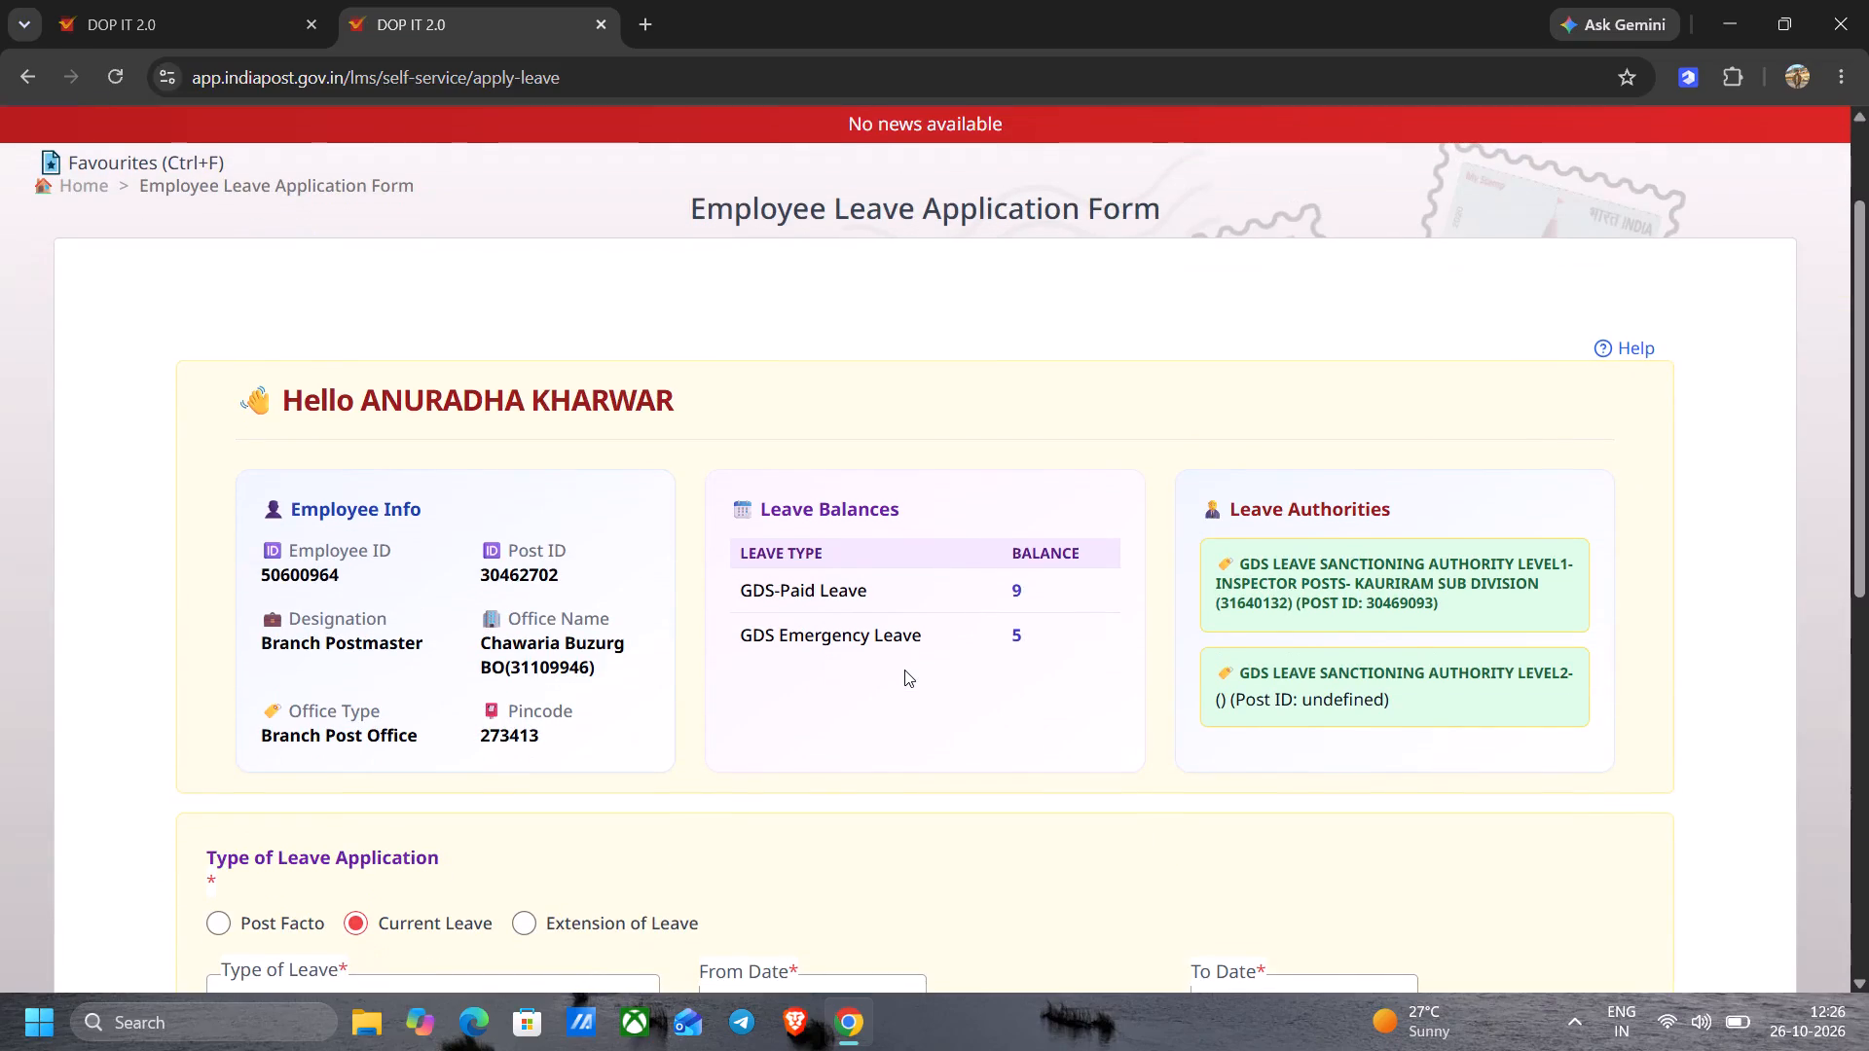
{"action": "scroll", "coordinate": [904, 670], "scroll_direction": "down", "scroll_amount": 3}
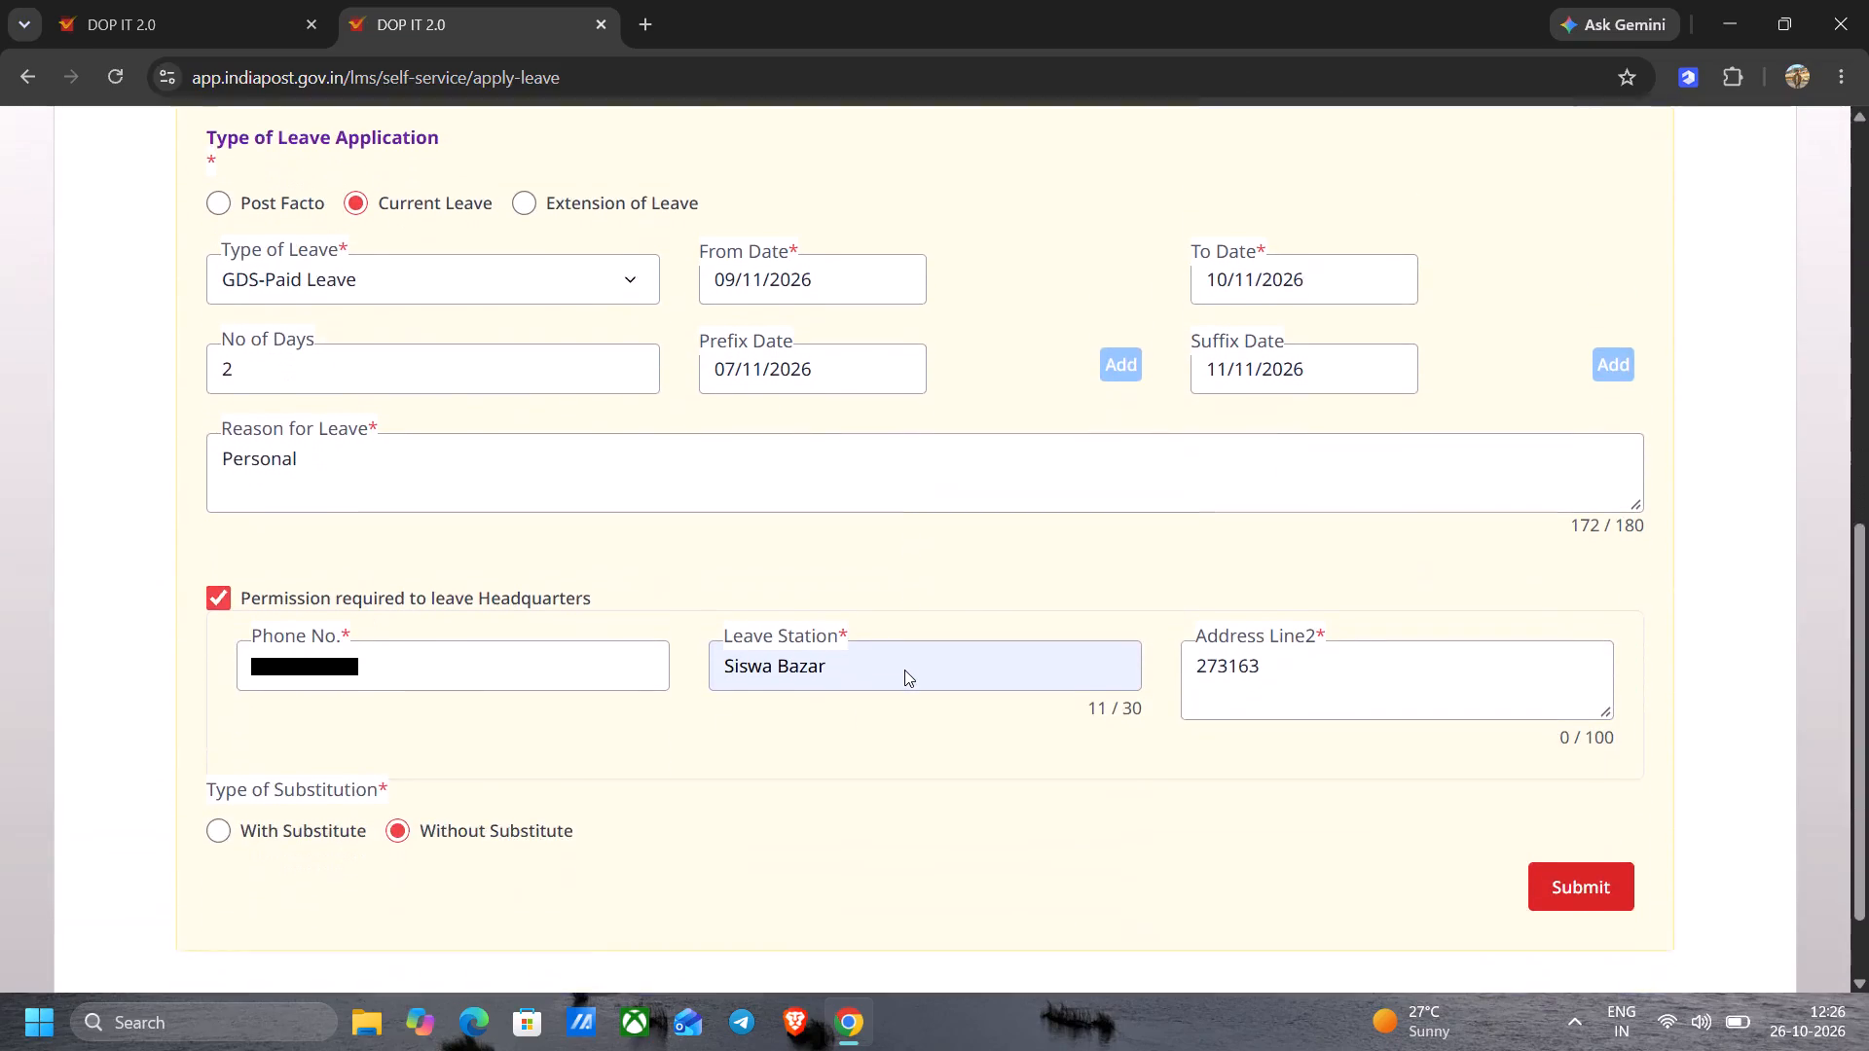
{"action": "scroll", "coordinate": [904, 670], "scroll_direction": "down", "scroll_amount": 1}
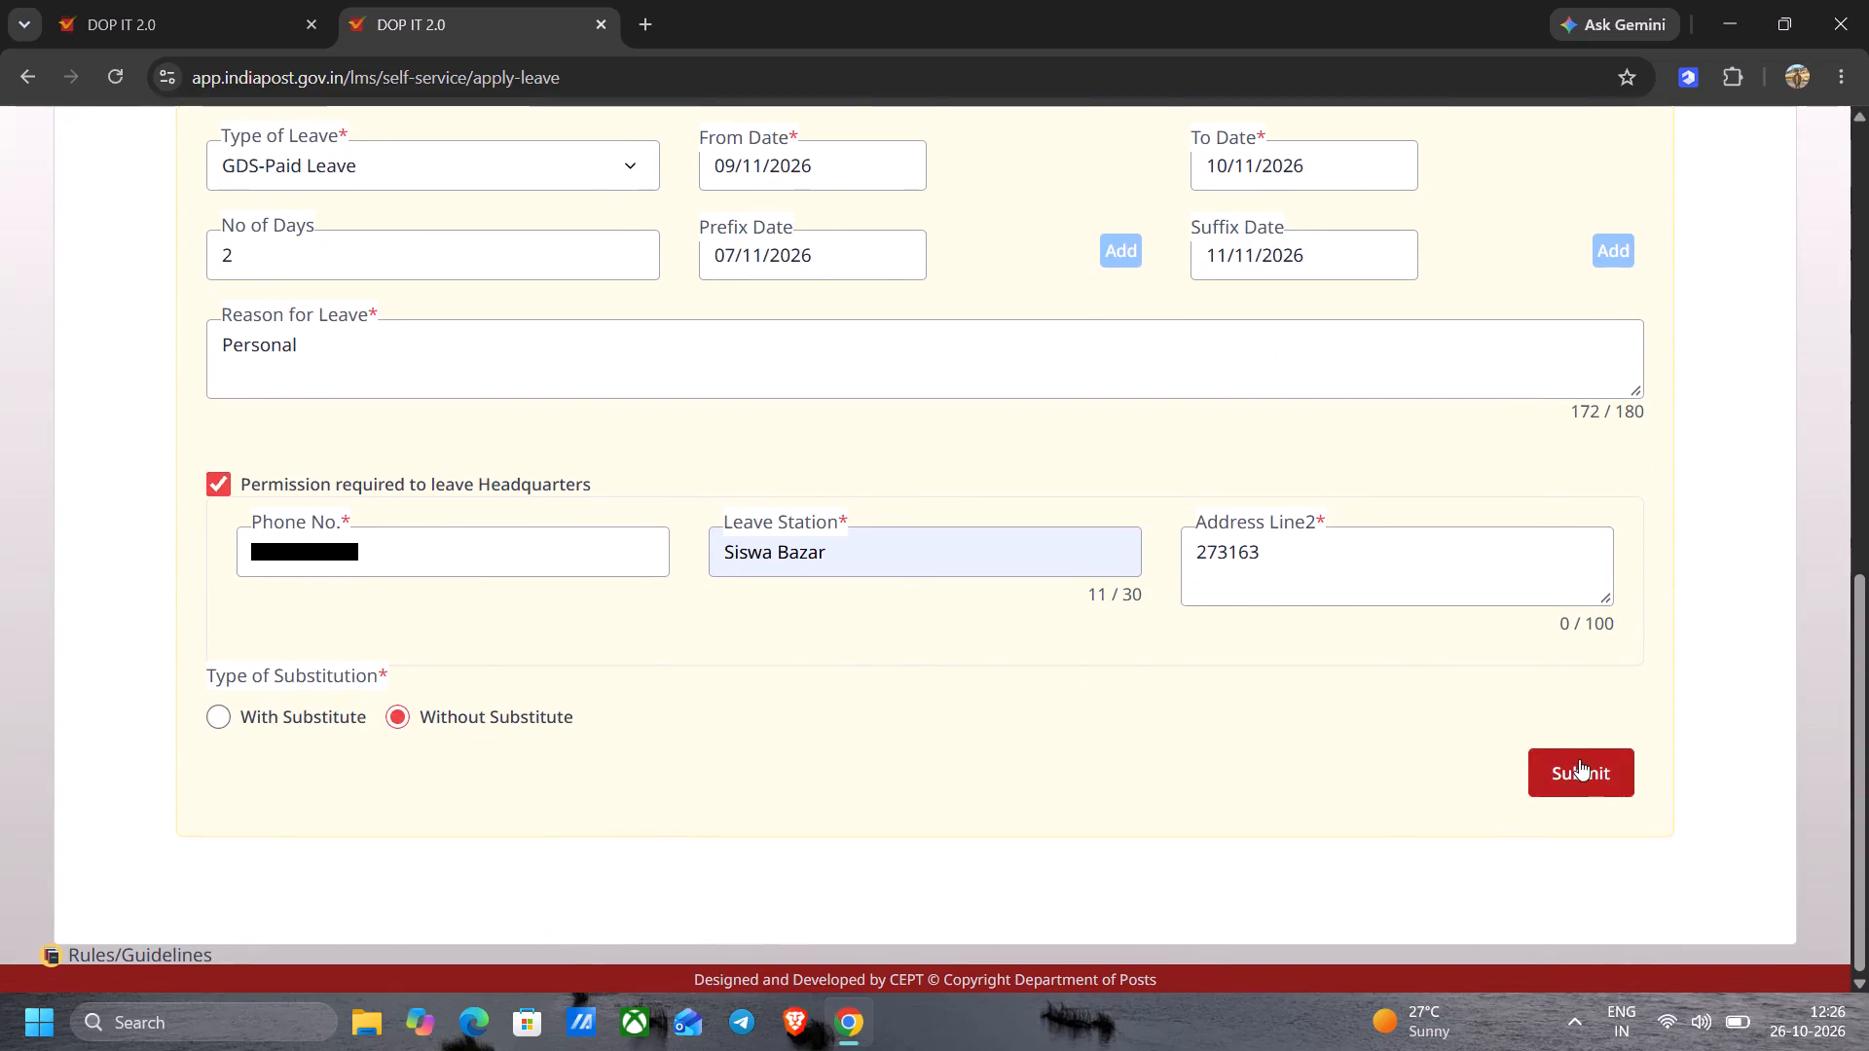
{"action": "left_click", "coordinate": [1579, 759]}
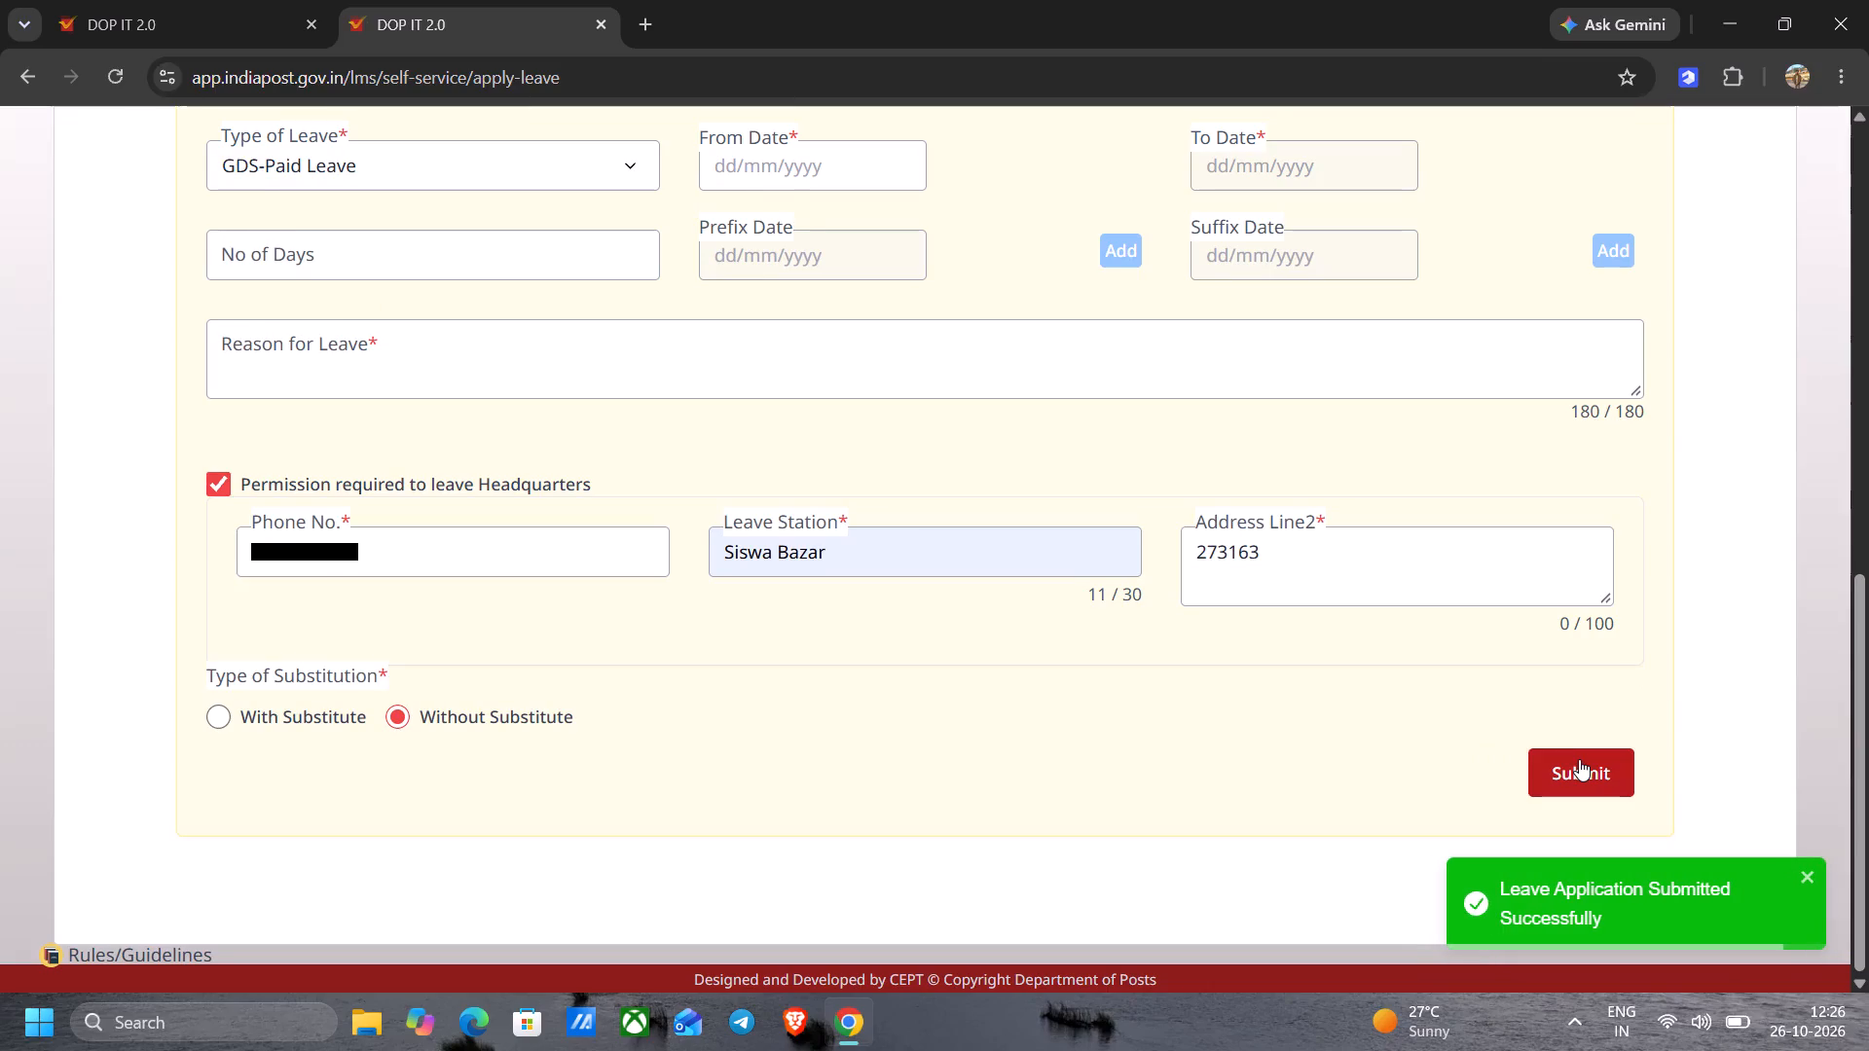
Open a new Employee Leave Application Form from the LMS self-service dashboard.
{"action": "scroll", "coordinate": [766, 291], "scroll_direction": "up", "scroll_amount": 2}
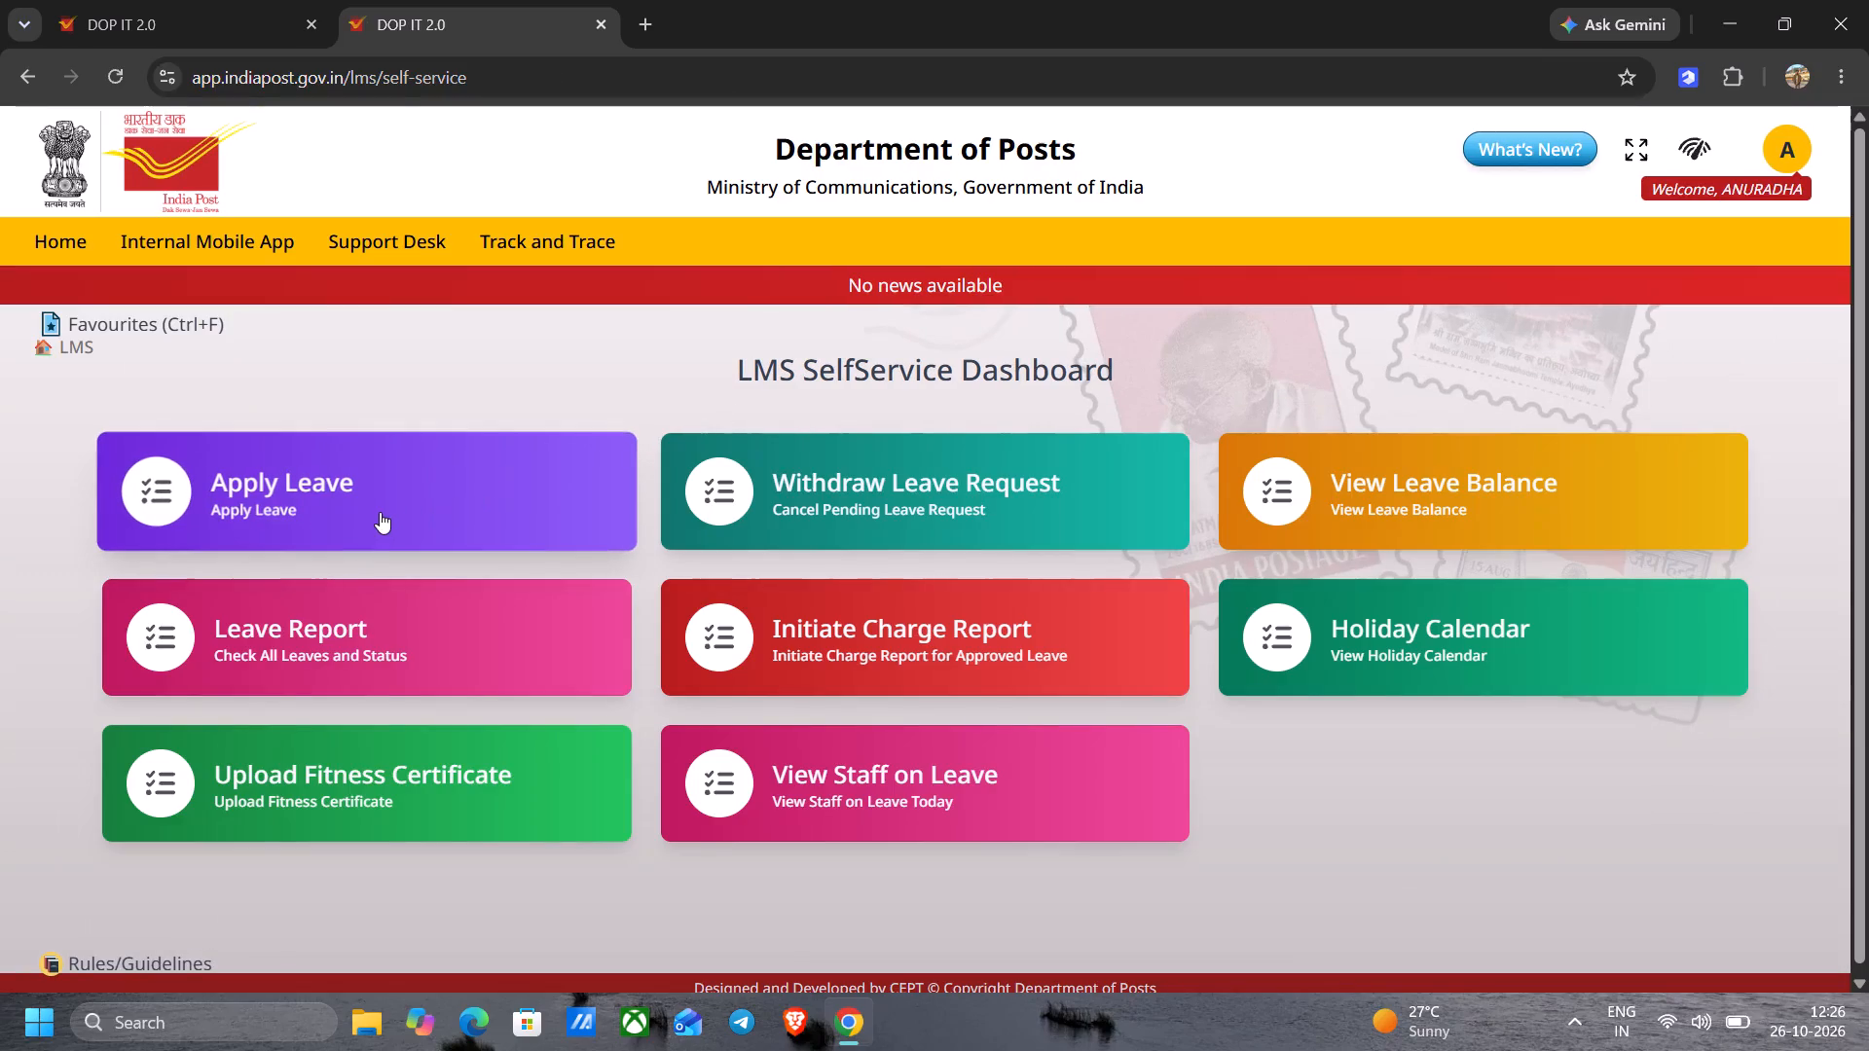
{"action": "left_click", "coordinate": [380, 512]}
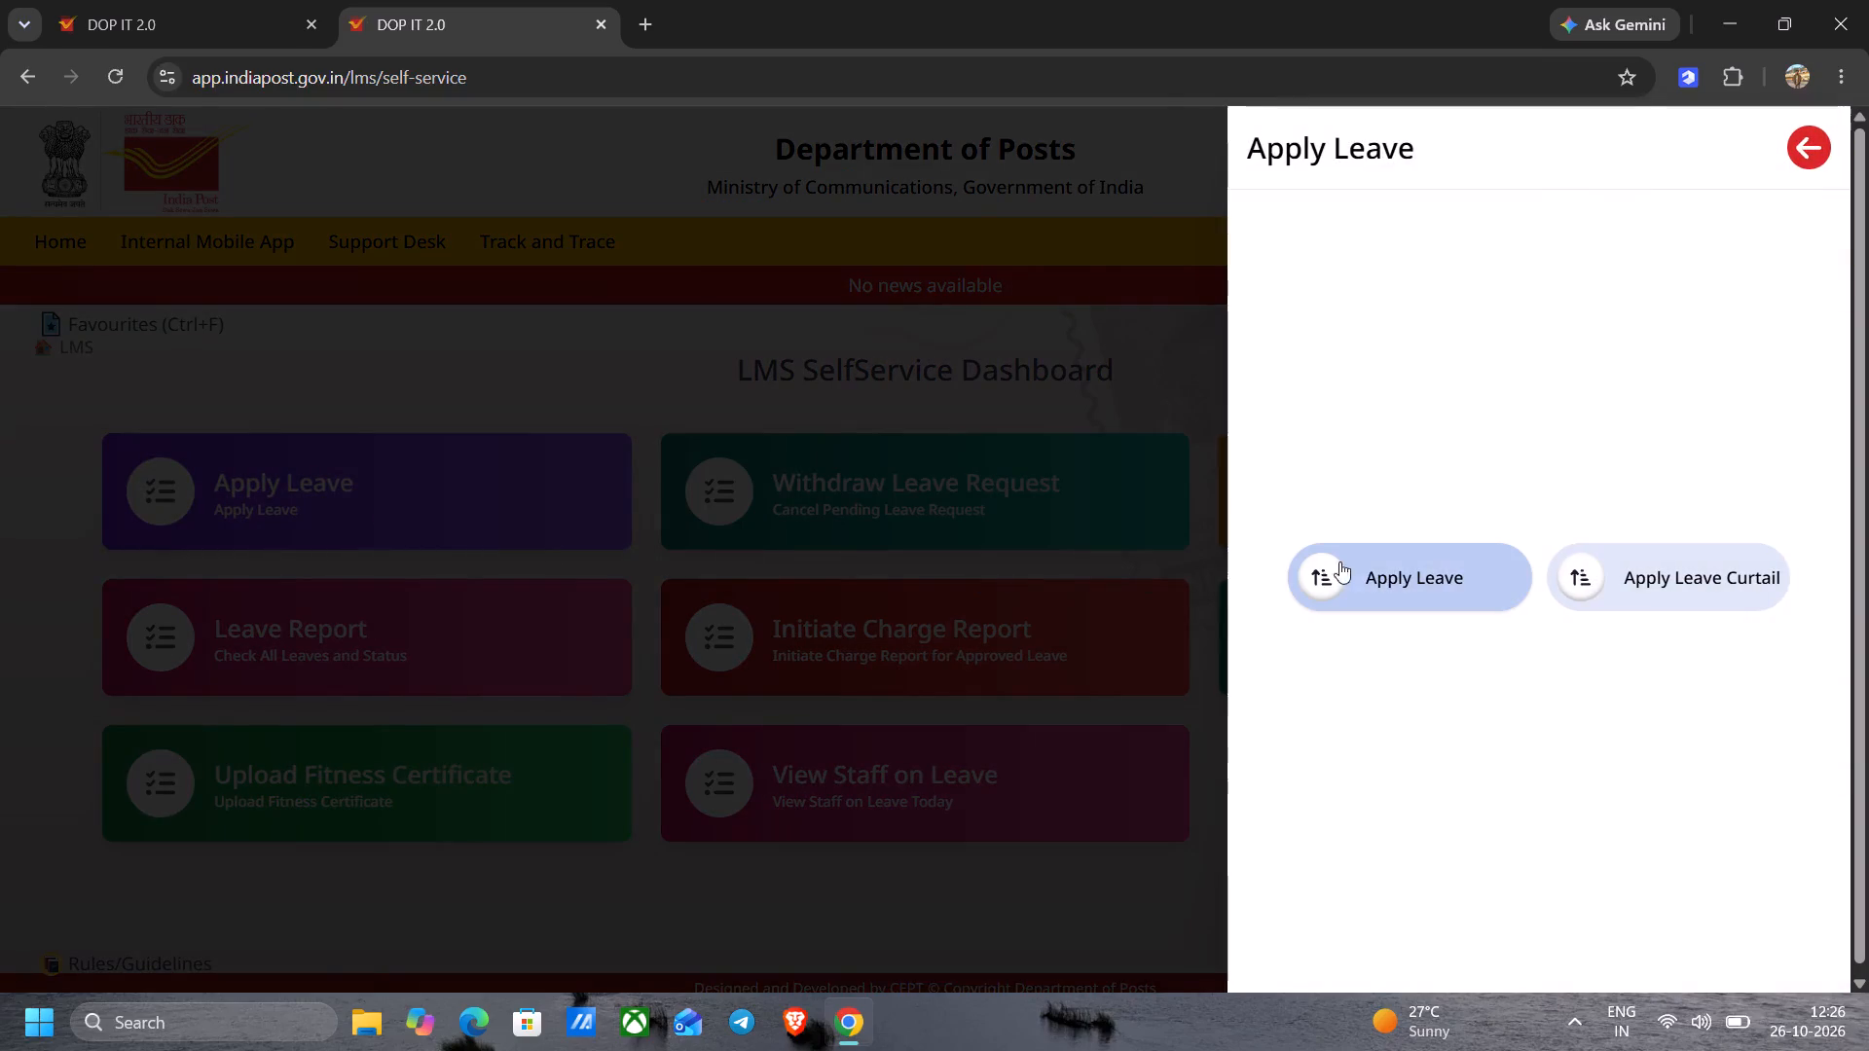
{"action": "left_click", "coordinate": [1362, 561]}
Choose GDS-Paid Leave as the type of leave in the new application.
{"action": "scroll", "coordinate": [992, 676], "scroll_direction": "down", "scroll_amount": 1}
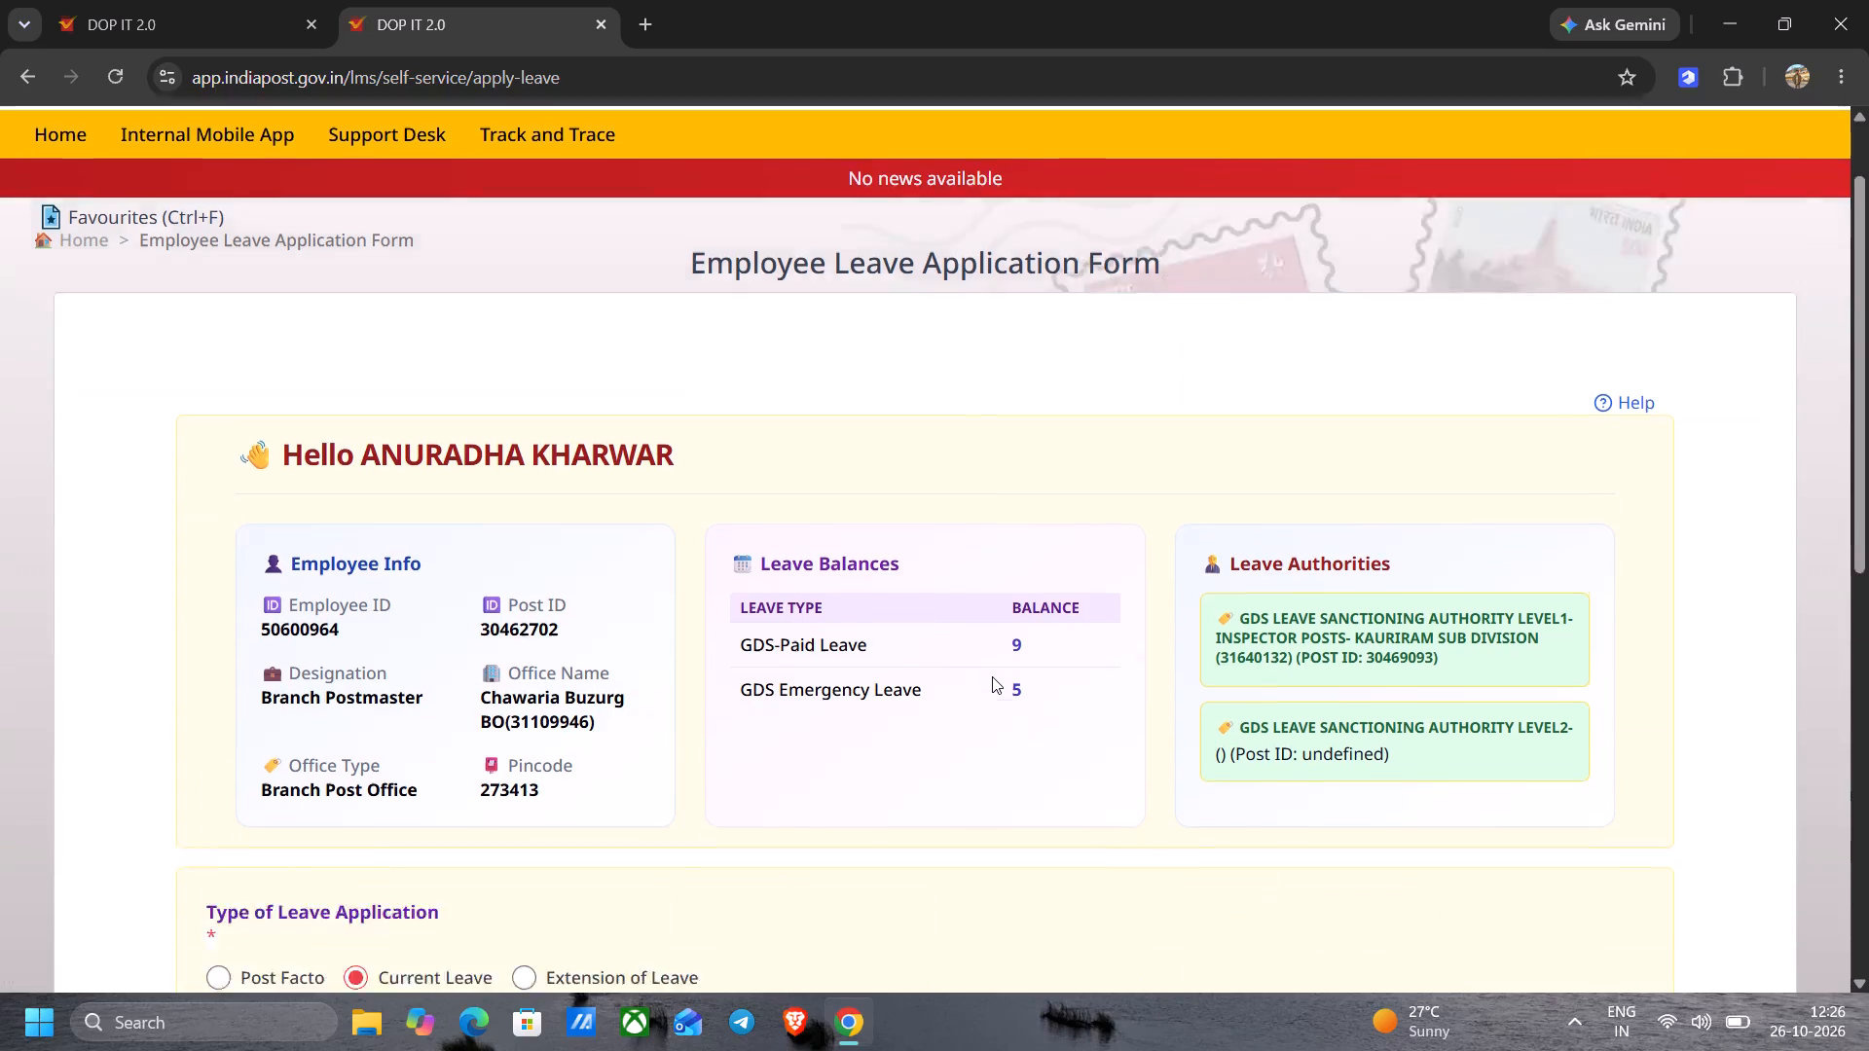
{"action": "scroll", "coordinate": [992, 676], "scroll_direction": "down", "scroll_amount": 1}
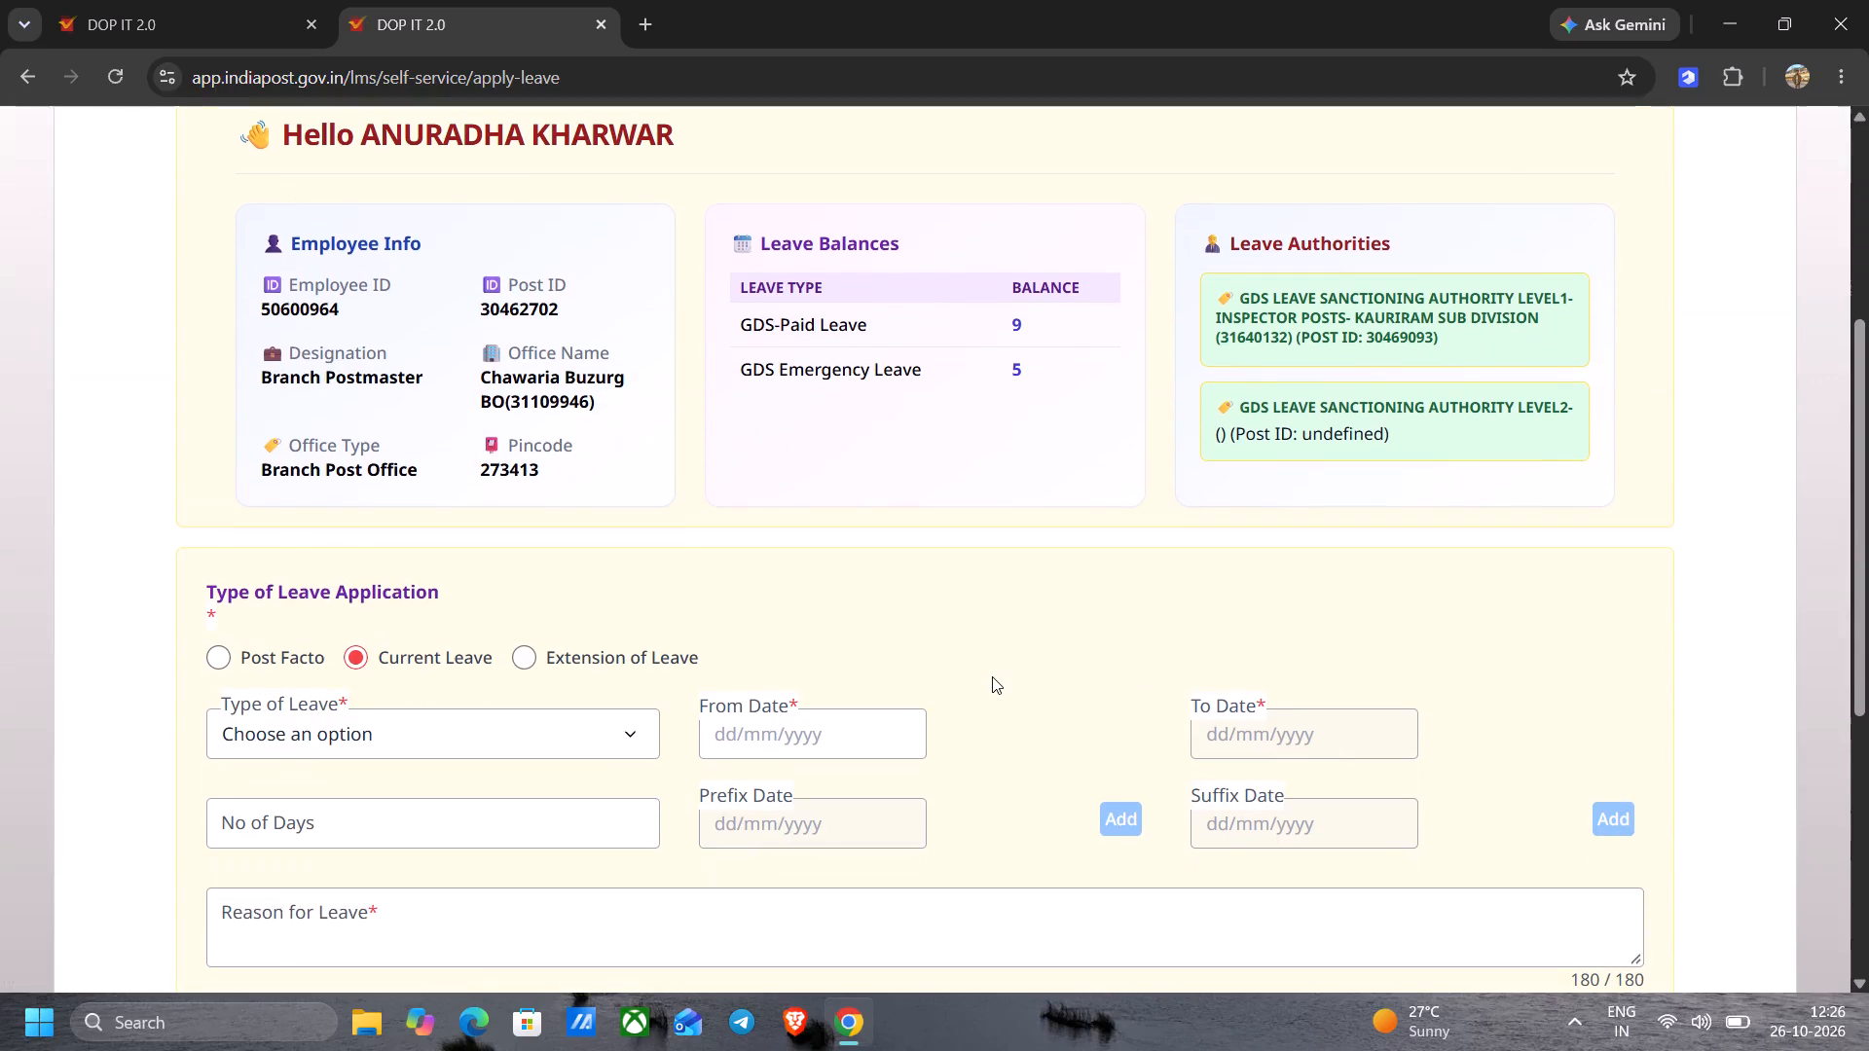
{"action": "scroll", "coordinate": [992, 676], "scroll_direction": "down", "scroll_amount": 1}
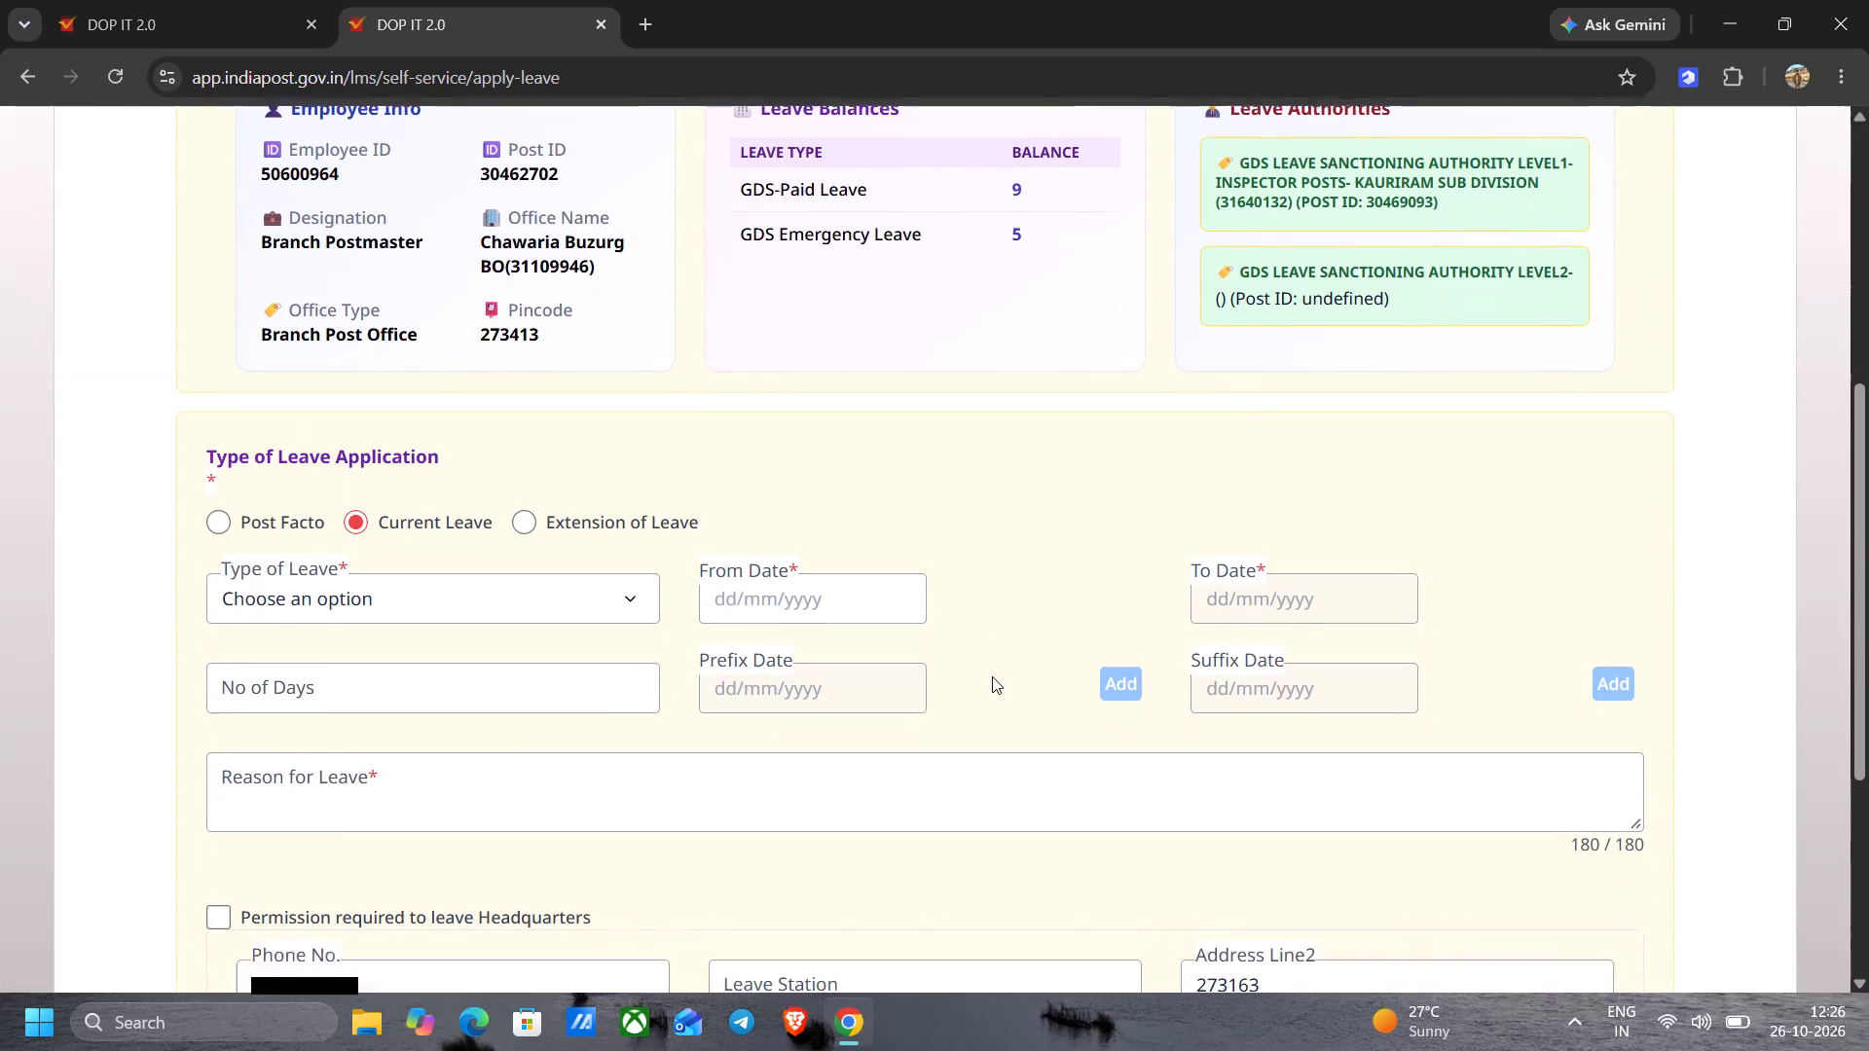
{"action": "scroll", "coordinate": [992, 676], "scroll_direction": "down", "scroll_amount": 1}
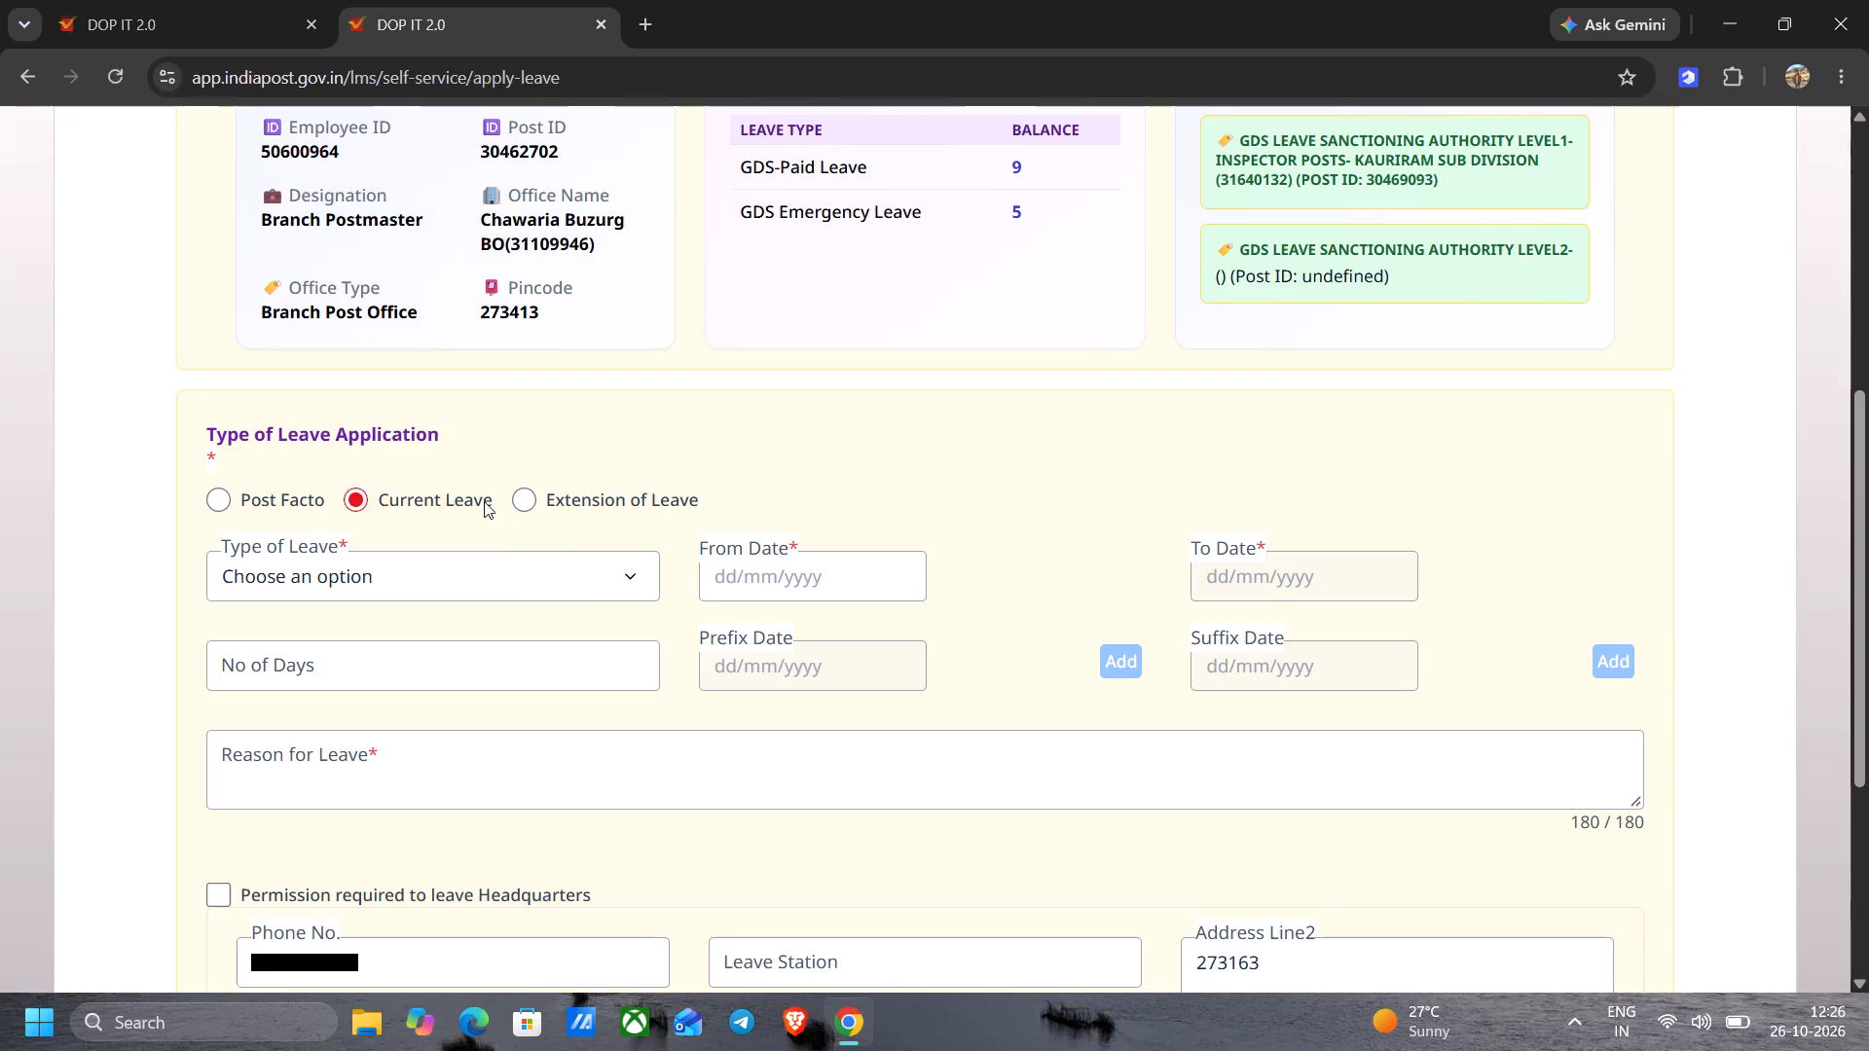
{"action": "left_click", "coordinate": [605, 567]}
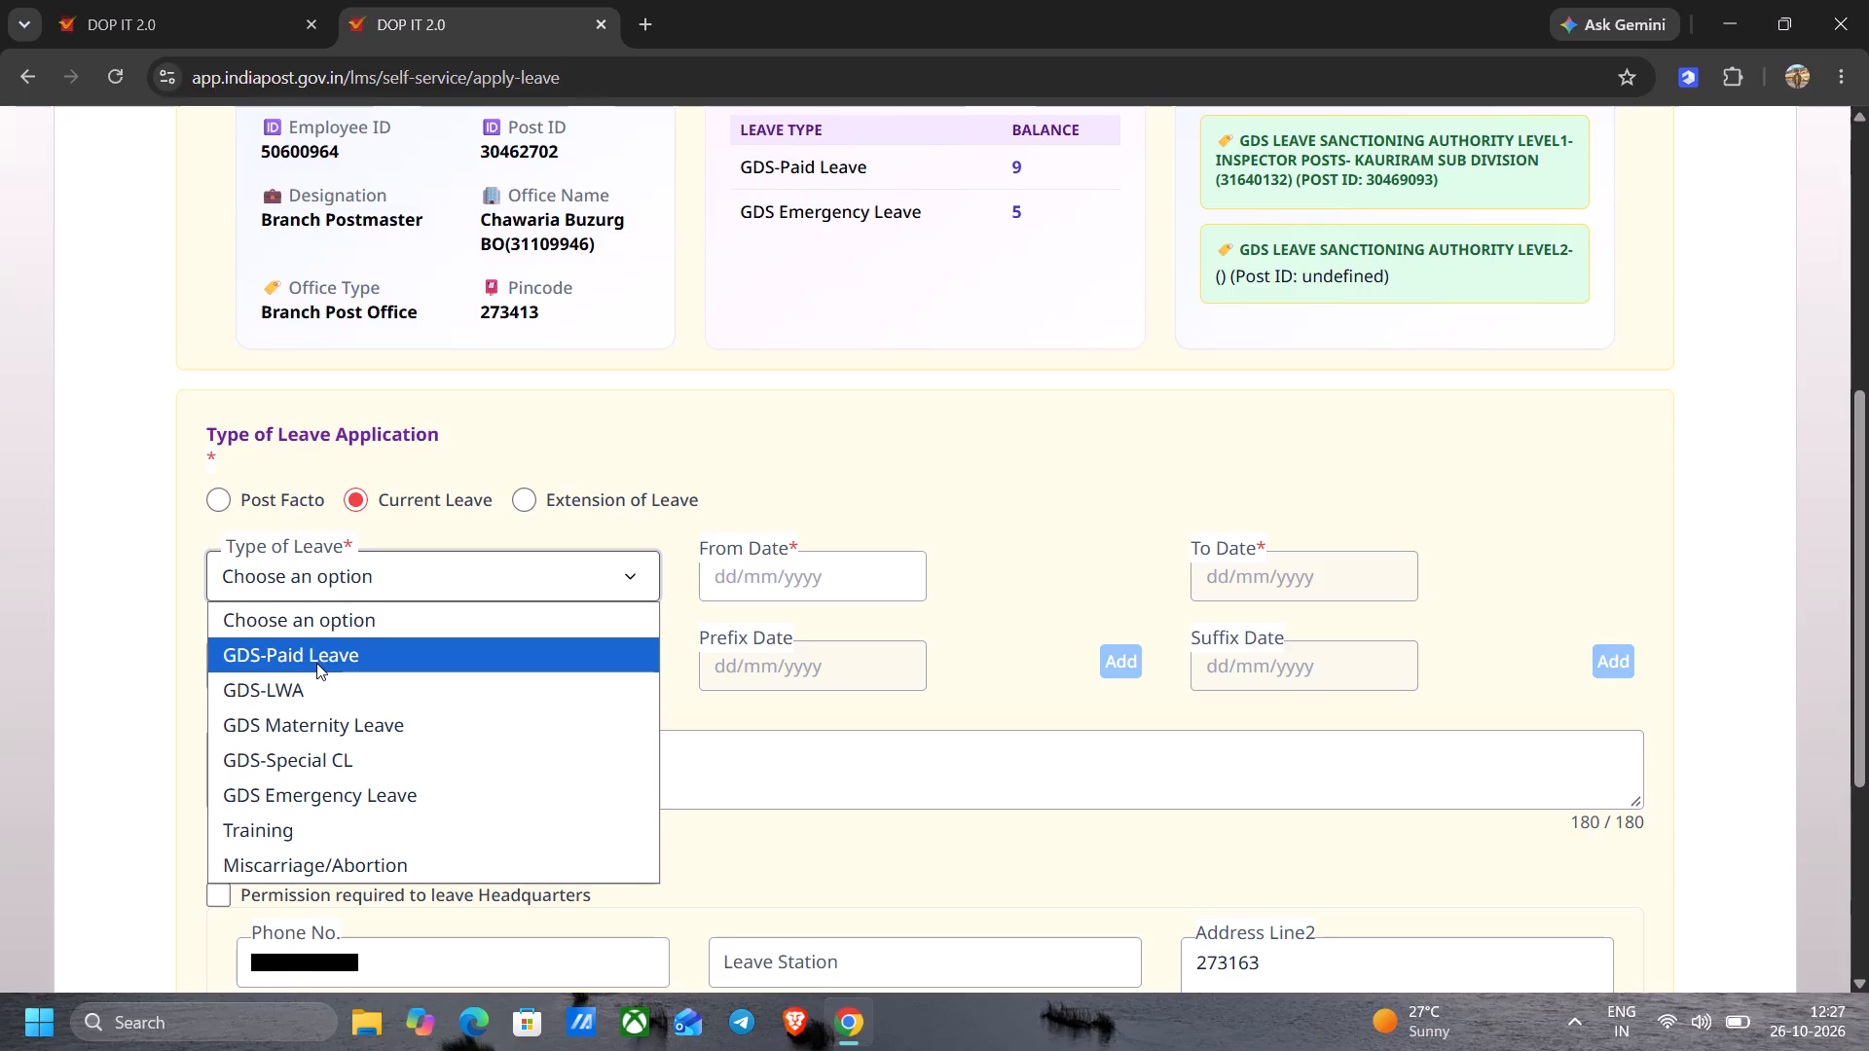
{"action": "left_click", "coordinate": [316, 663]}
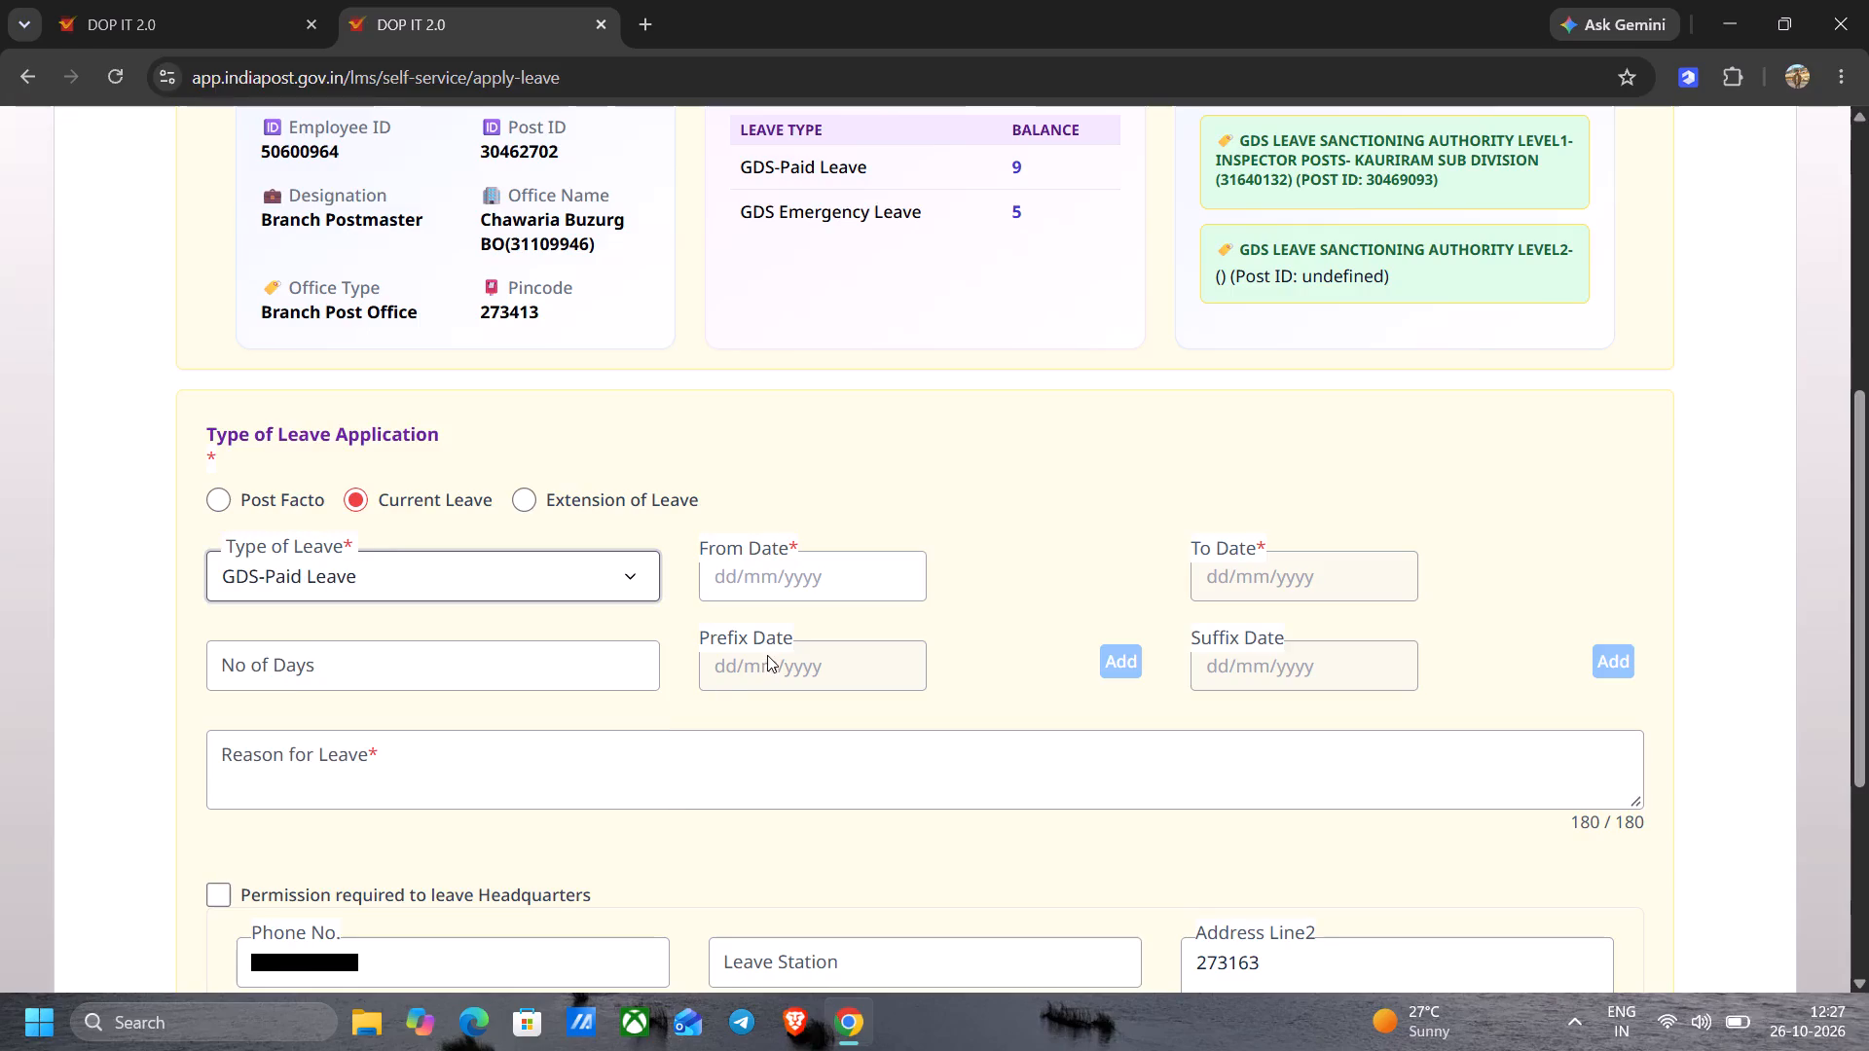
Set the From Date of the new leave application to 16 November 2026.
{"action": "left_click", "coordinate": [737, 575]}
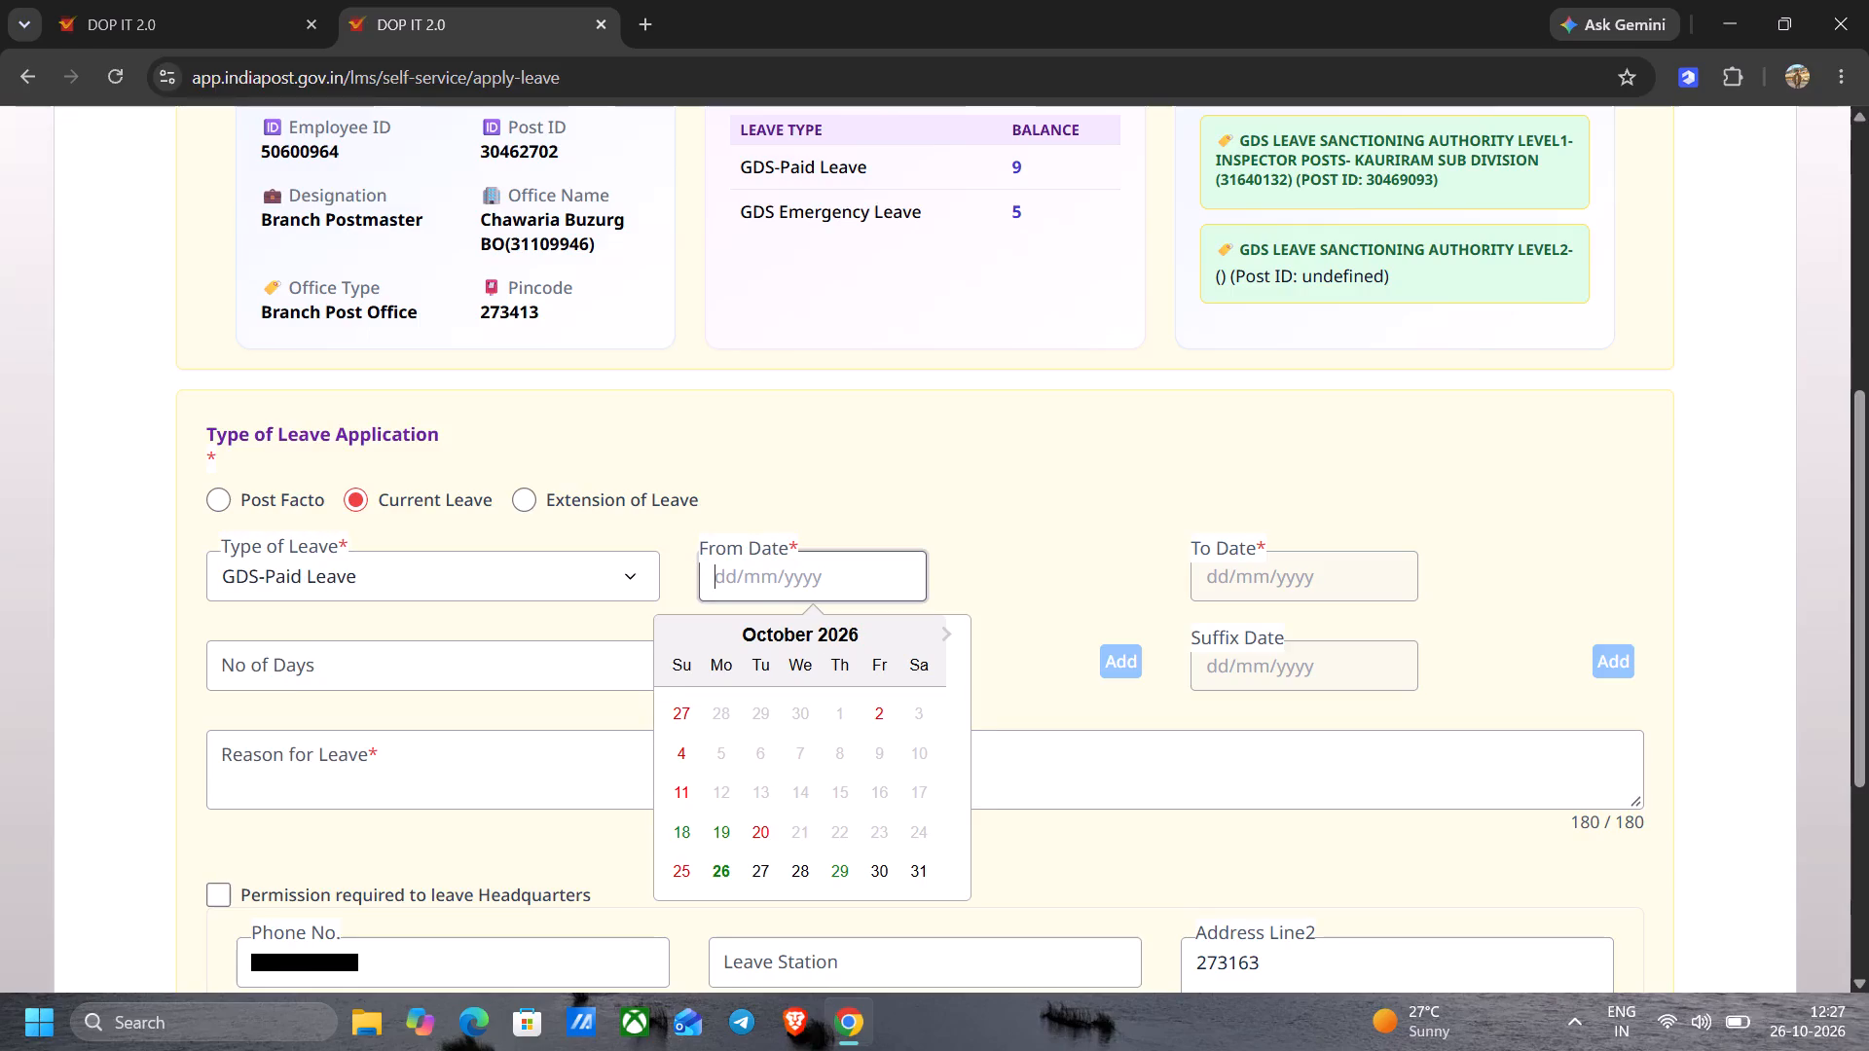
{"action": "left_click", "coordinate": [949, 644]}
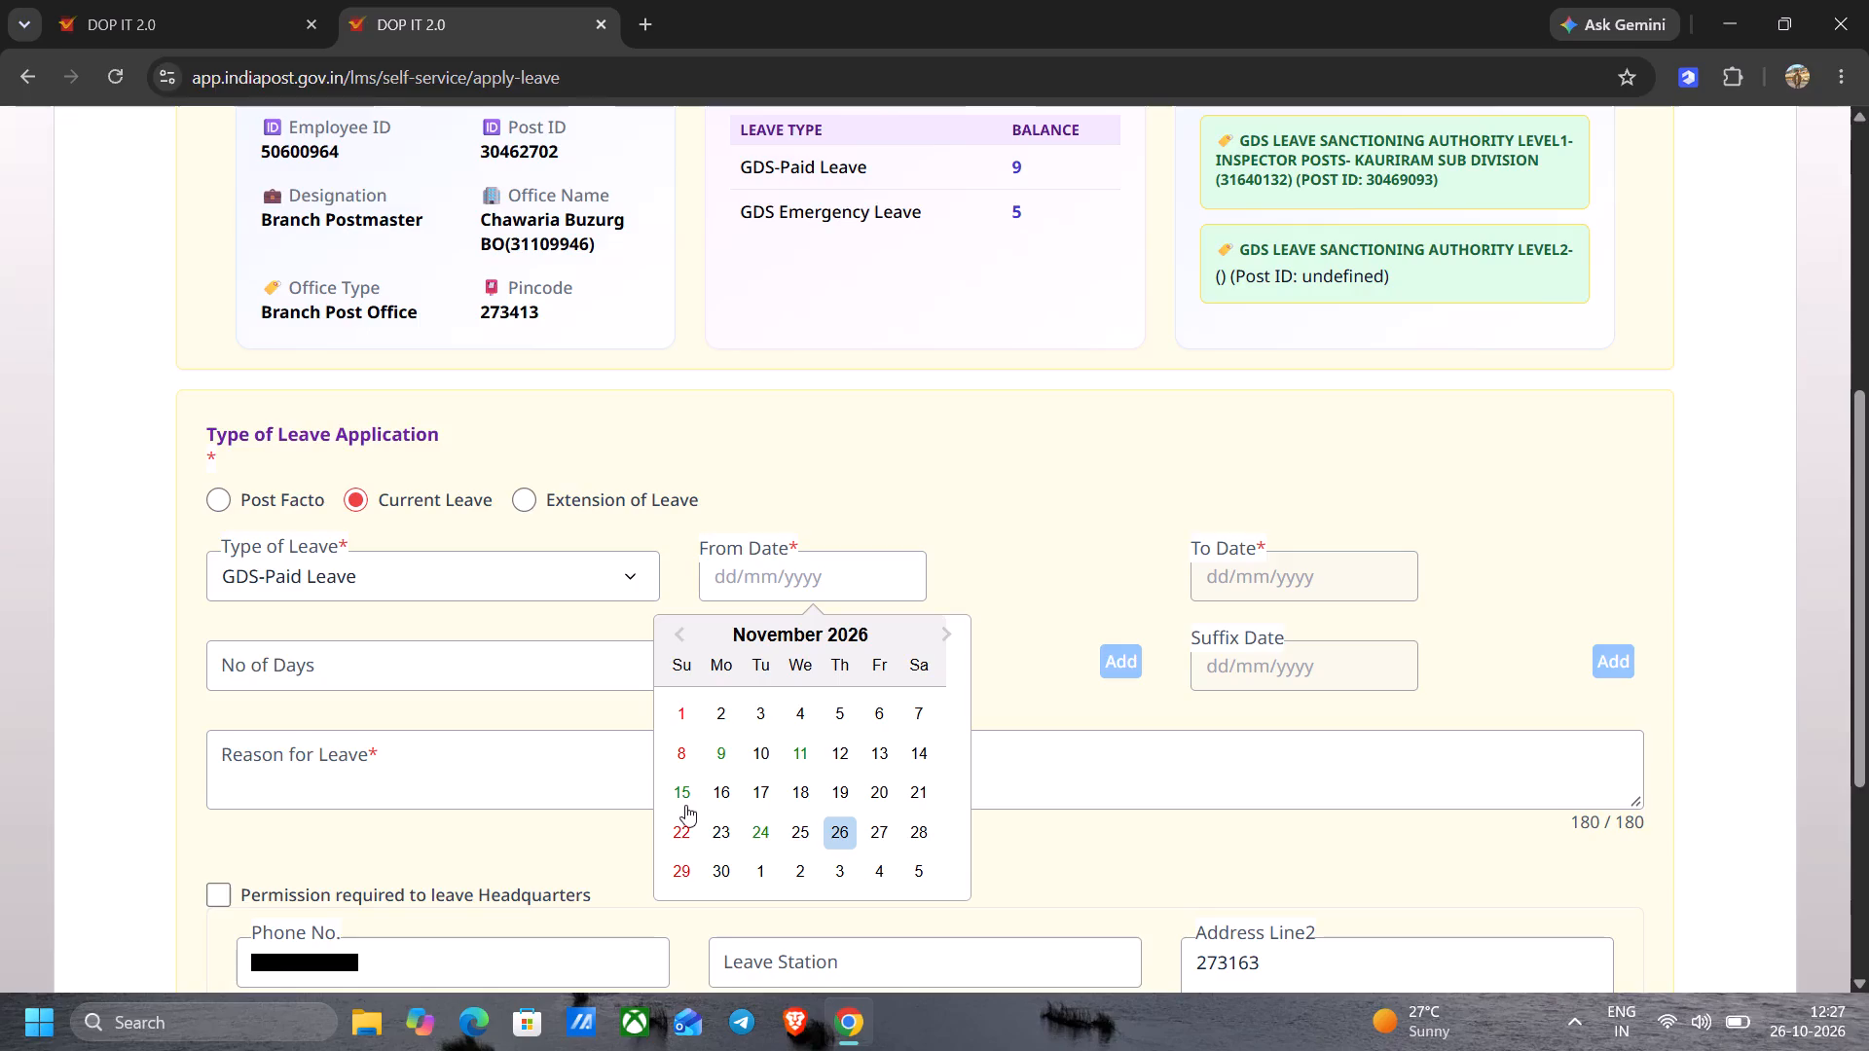
{"action": "left_click", "coordinate": [726, 788]}
Set the To Date of the leave application to 17/11/2026.
{"action": "left_click", "coordinate": [1251, 576]}
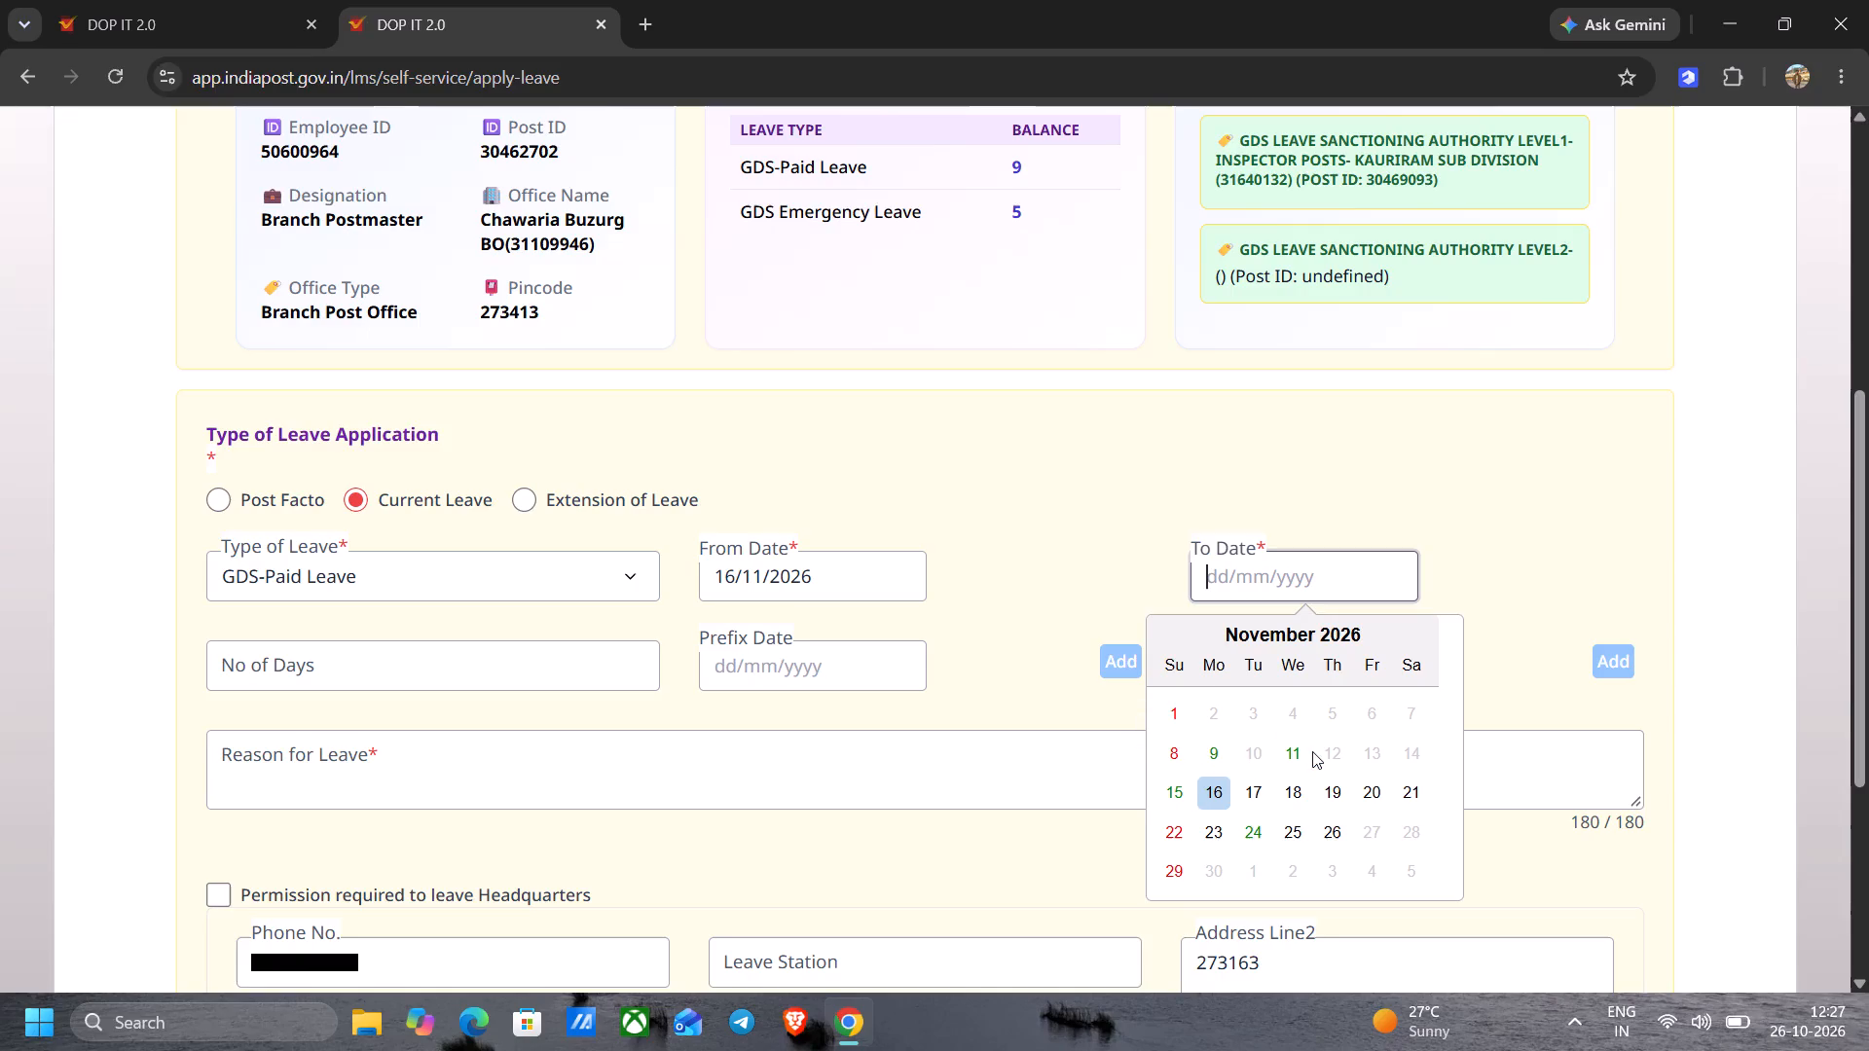
{"action": "left_click", "coordinate": [1263, 786]}
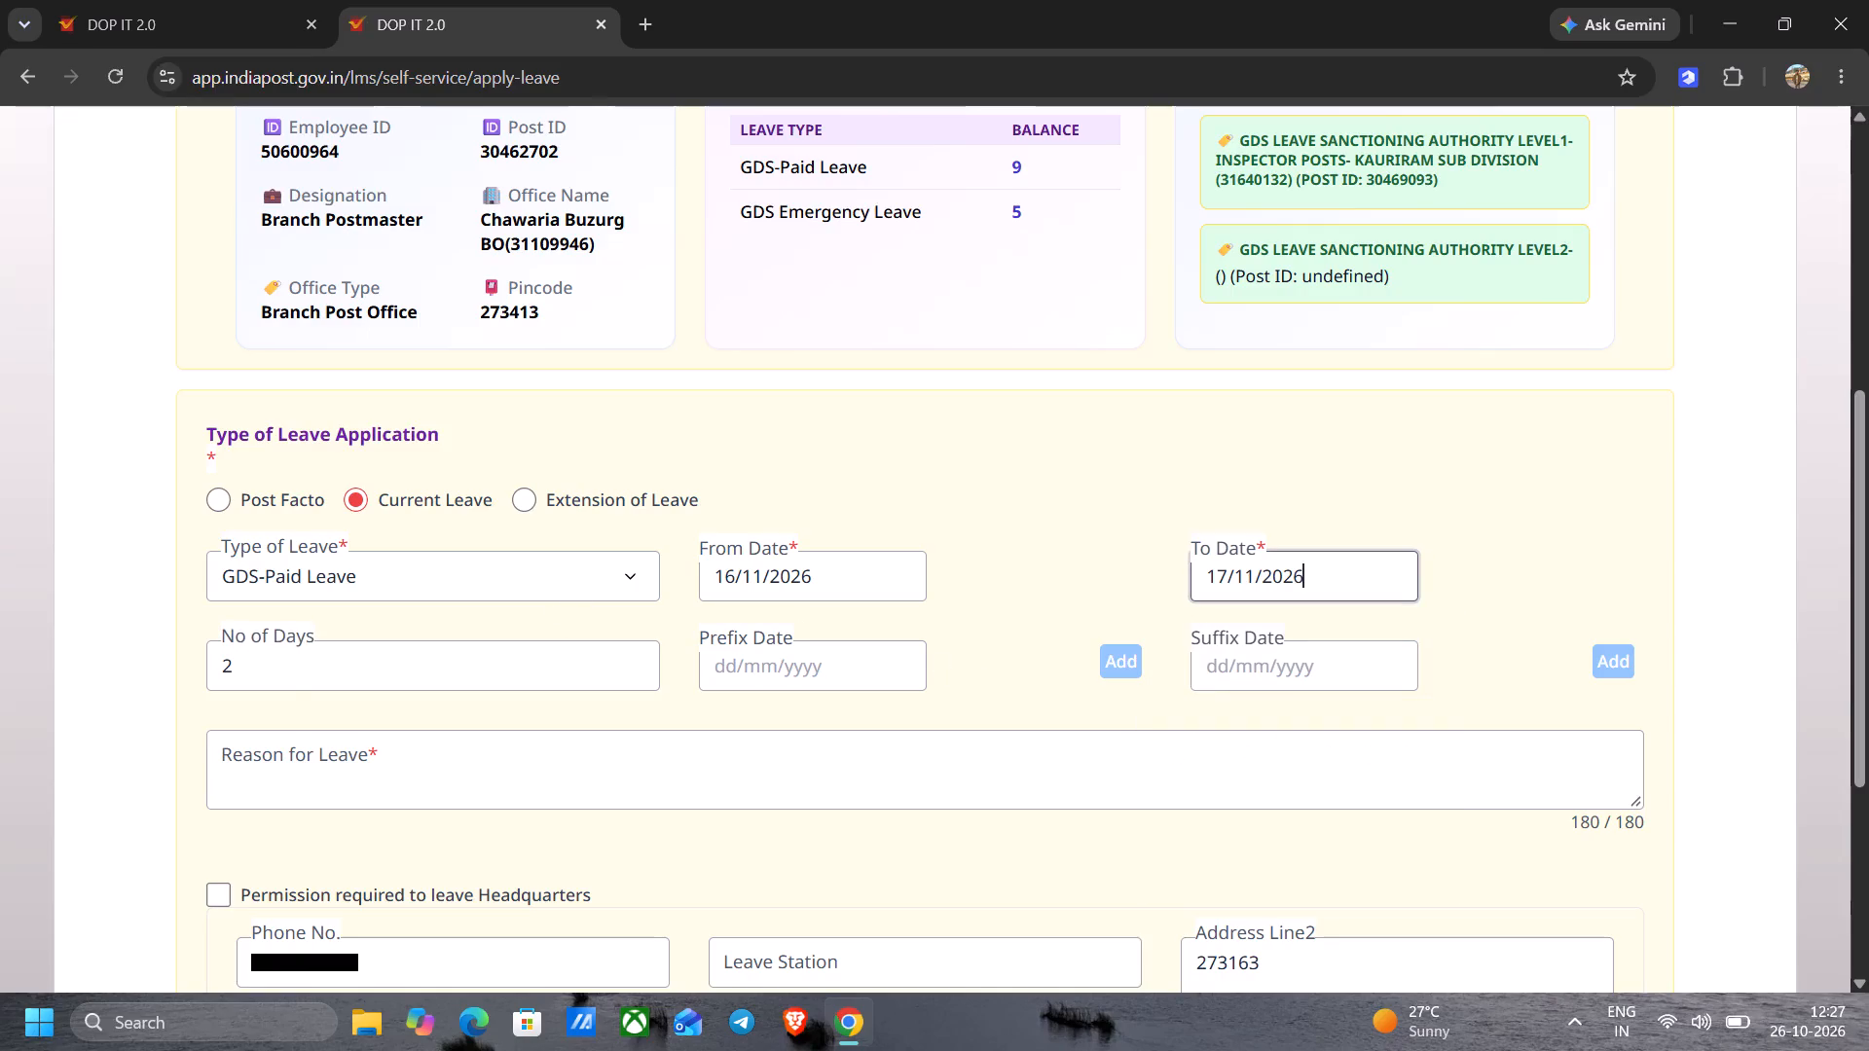
Set the prefix date to 14/11/2026 and the suffix date to 18/11/2026.
{"action": "left_click", "coordinate": [821, 684]}
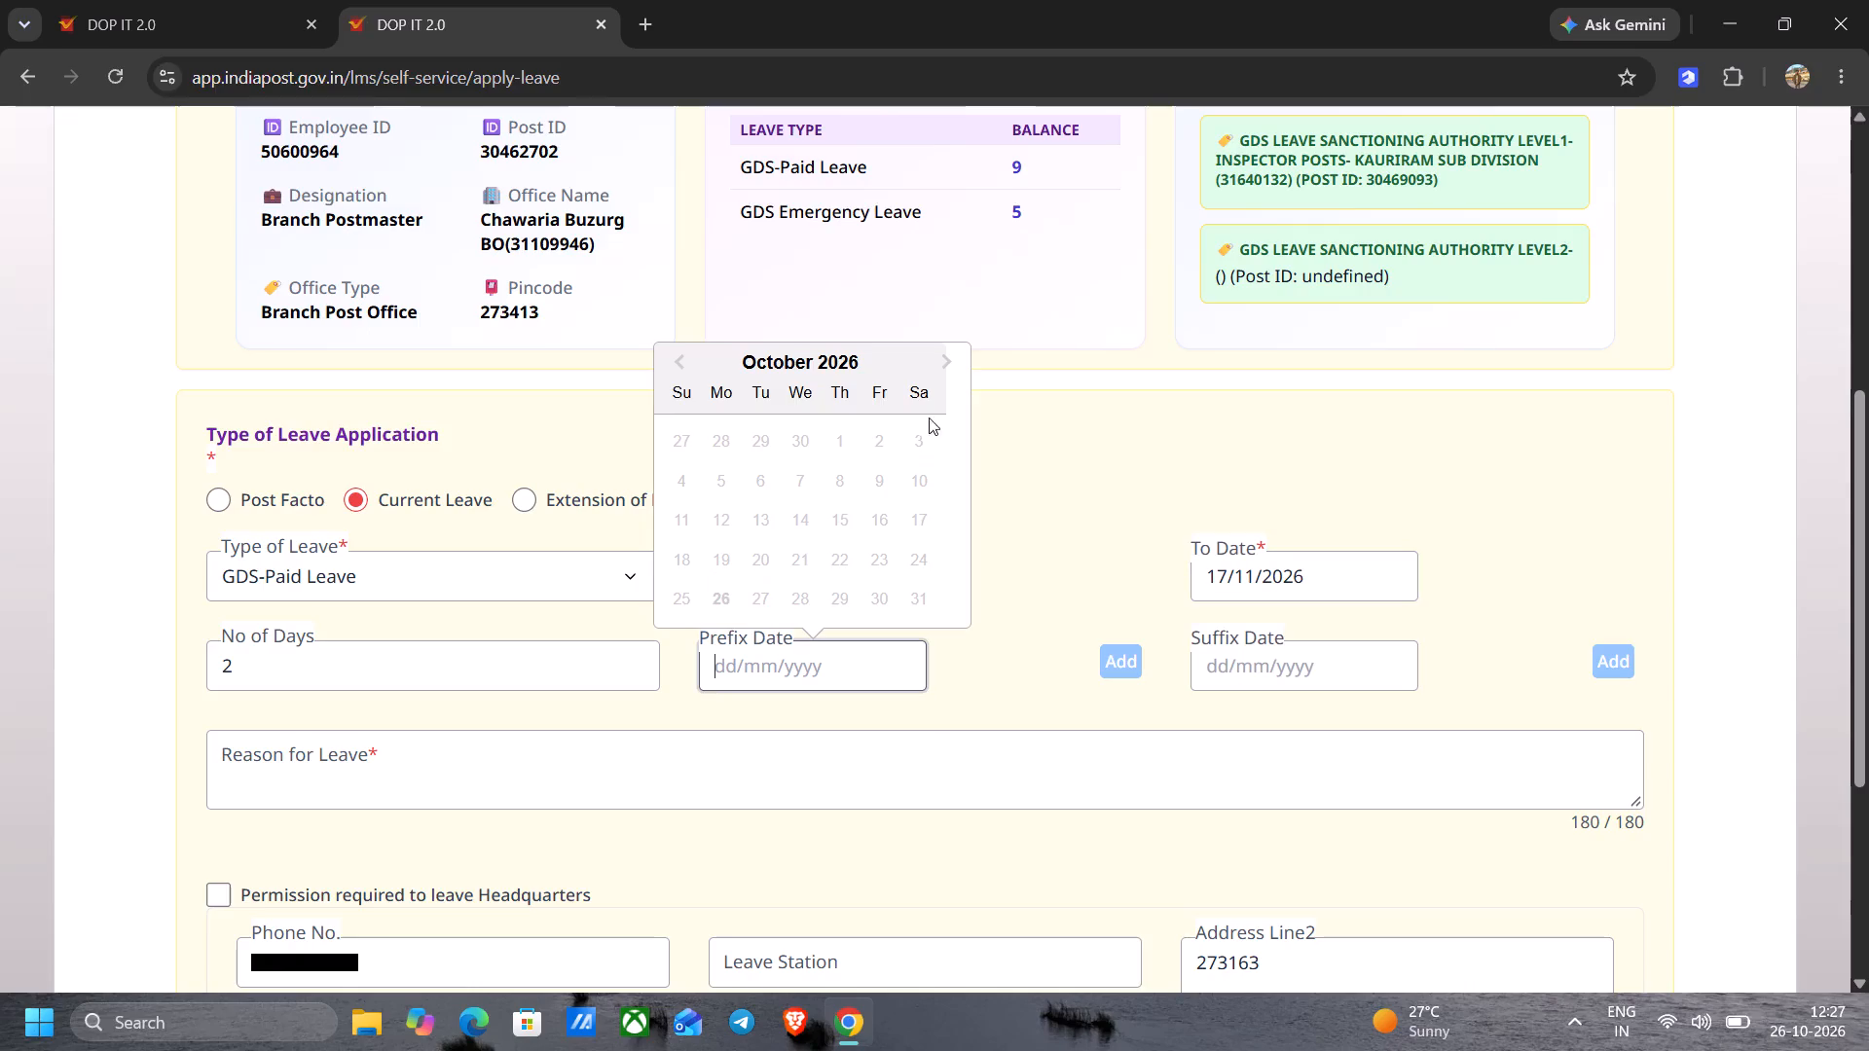
{"action": "left_click", "coordinate": [940, 362]}
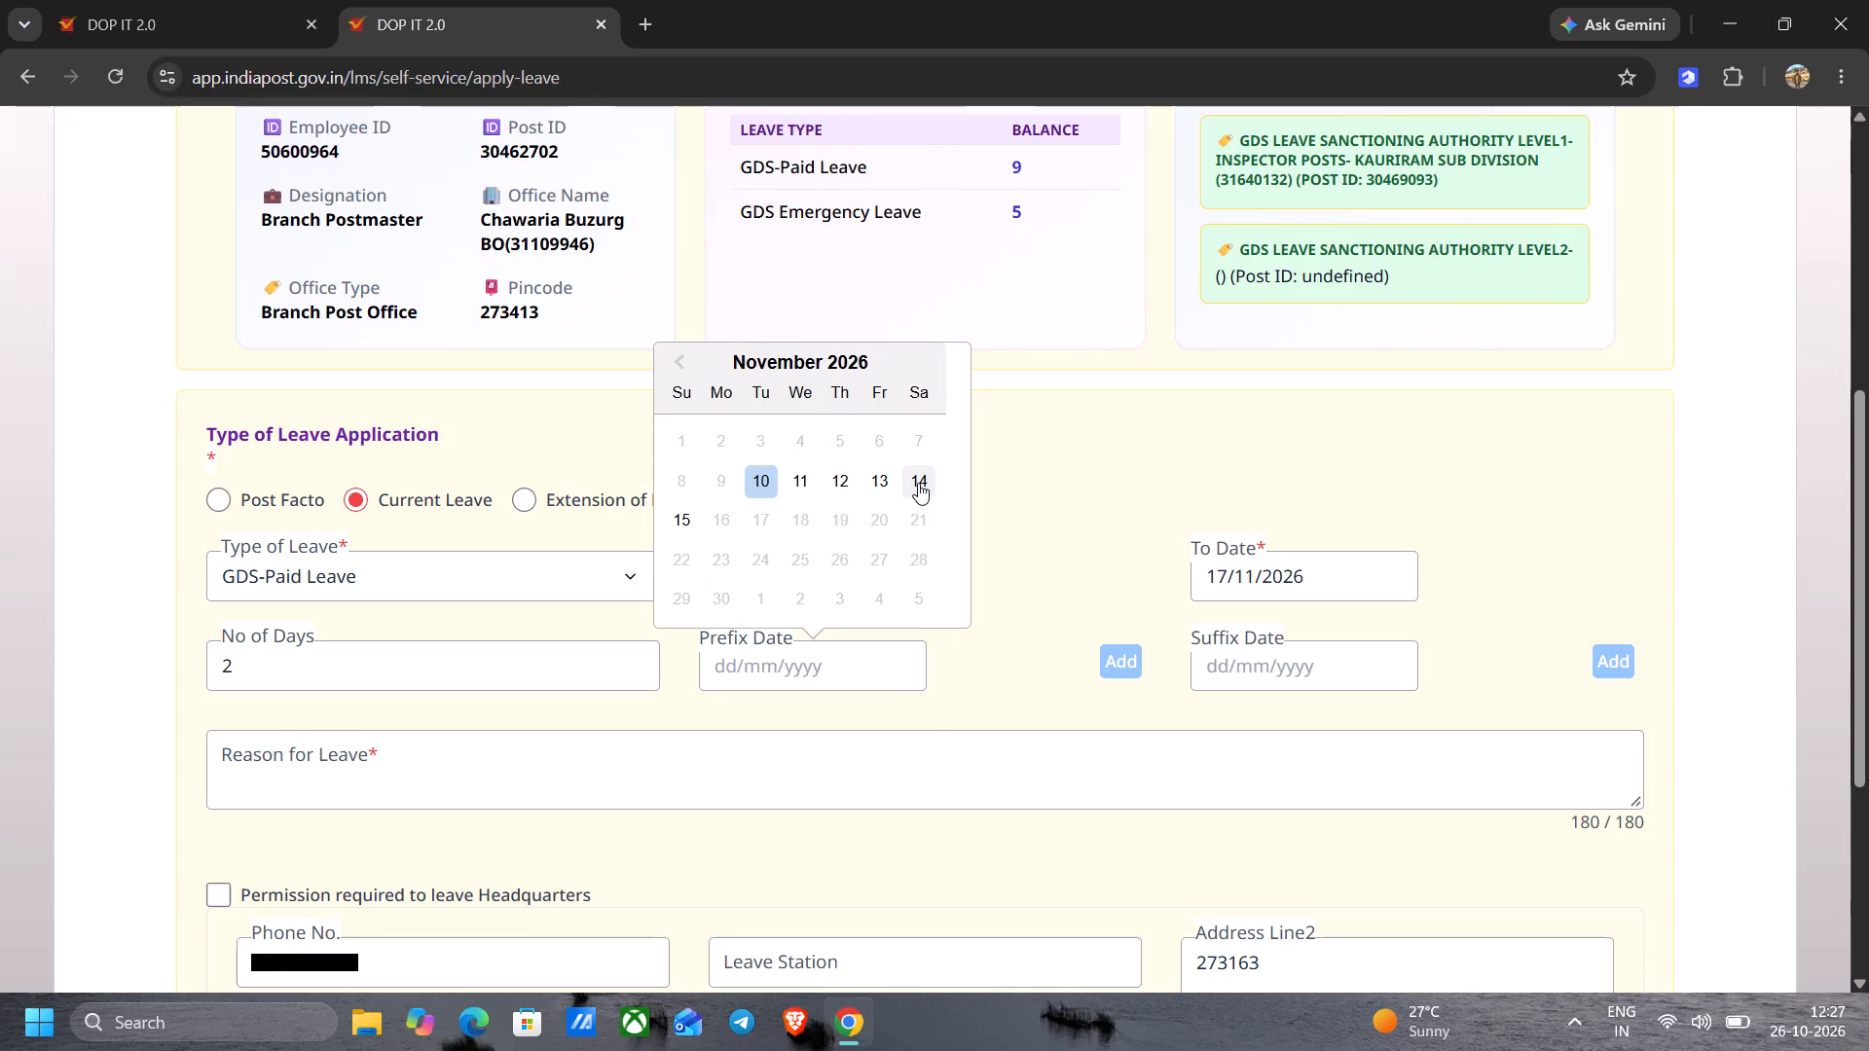
{"action": "left_click", "coordinate": [918, 483]}
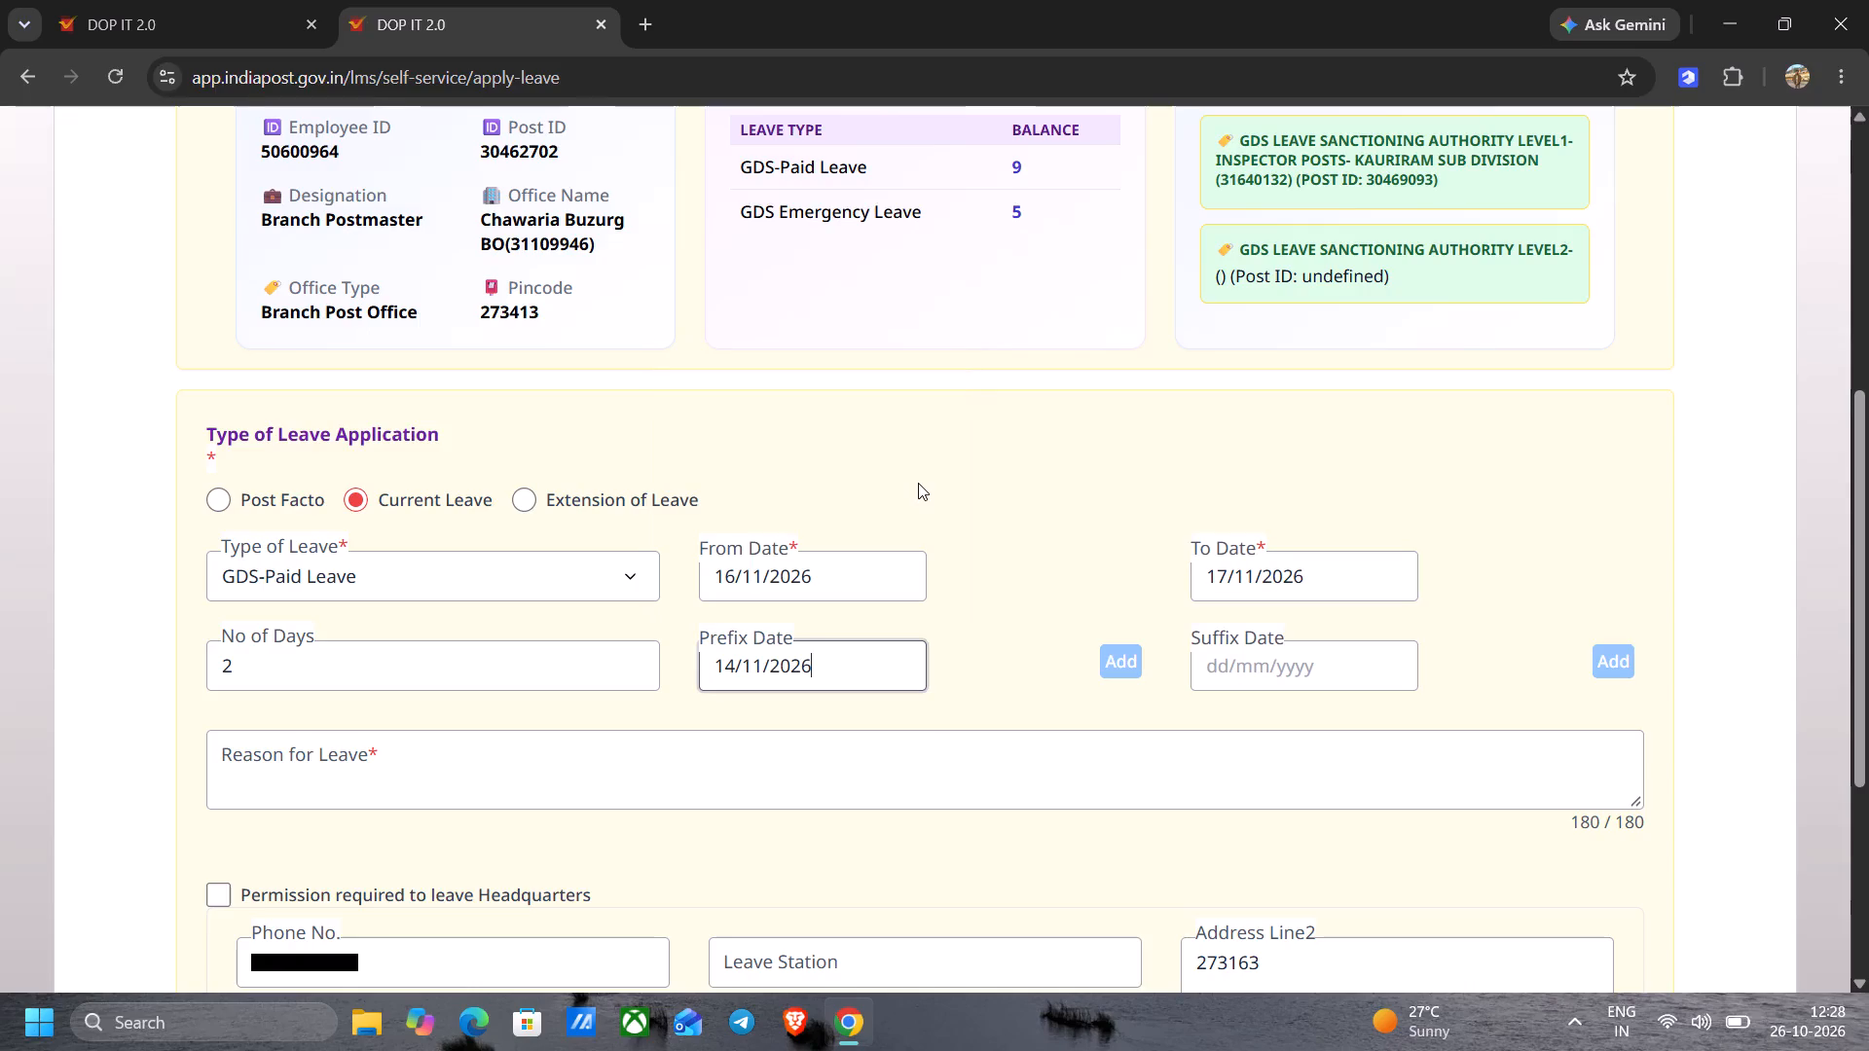
{"action": "left_click", "coordinate": [1226, 653]}
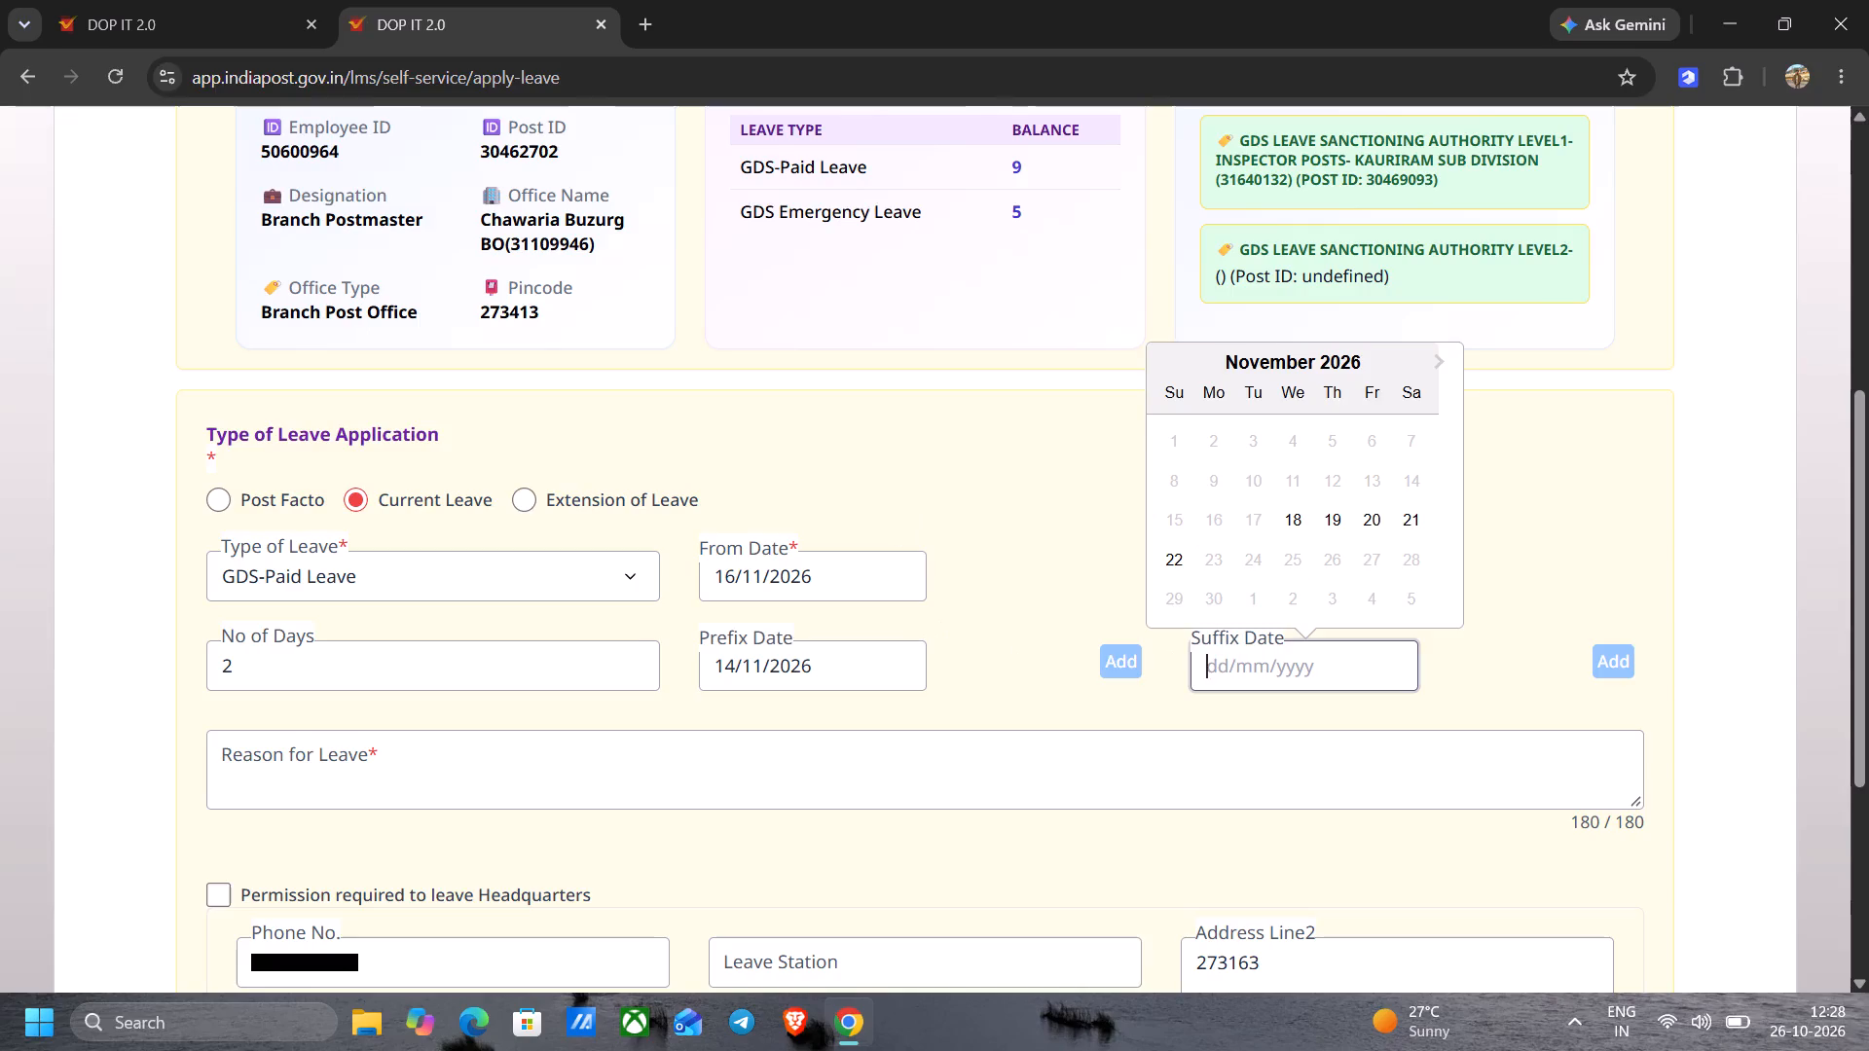
{"action": "left_click", "coordinate": [1301, 525]}
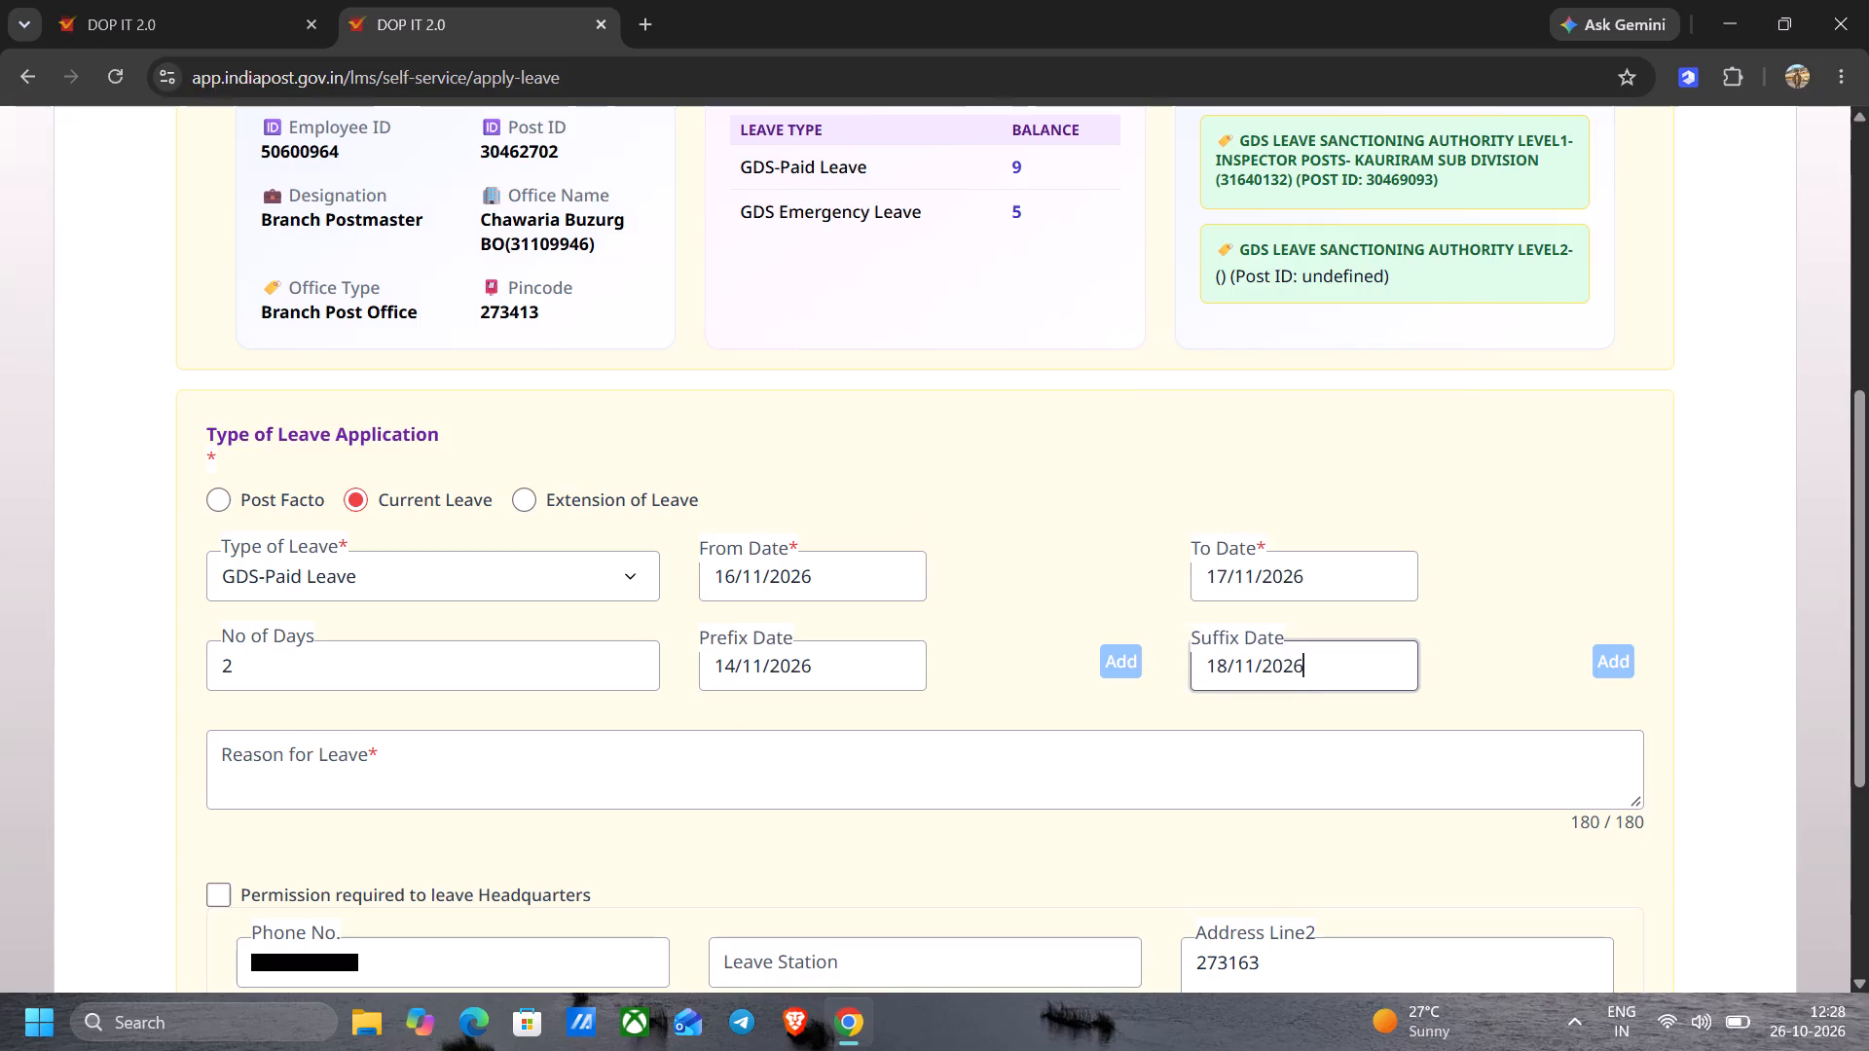
Enter "Personal" as the reason for leave.
{"action": "left_click", "coordinate": [637, 777]}
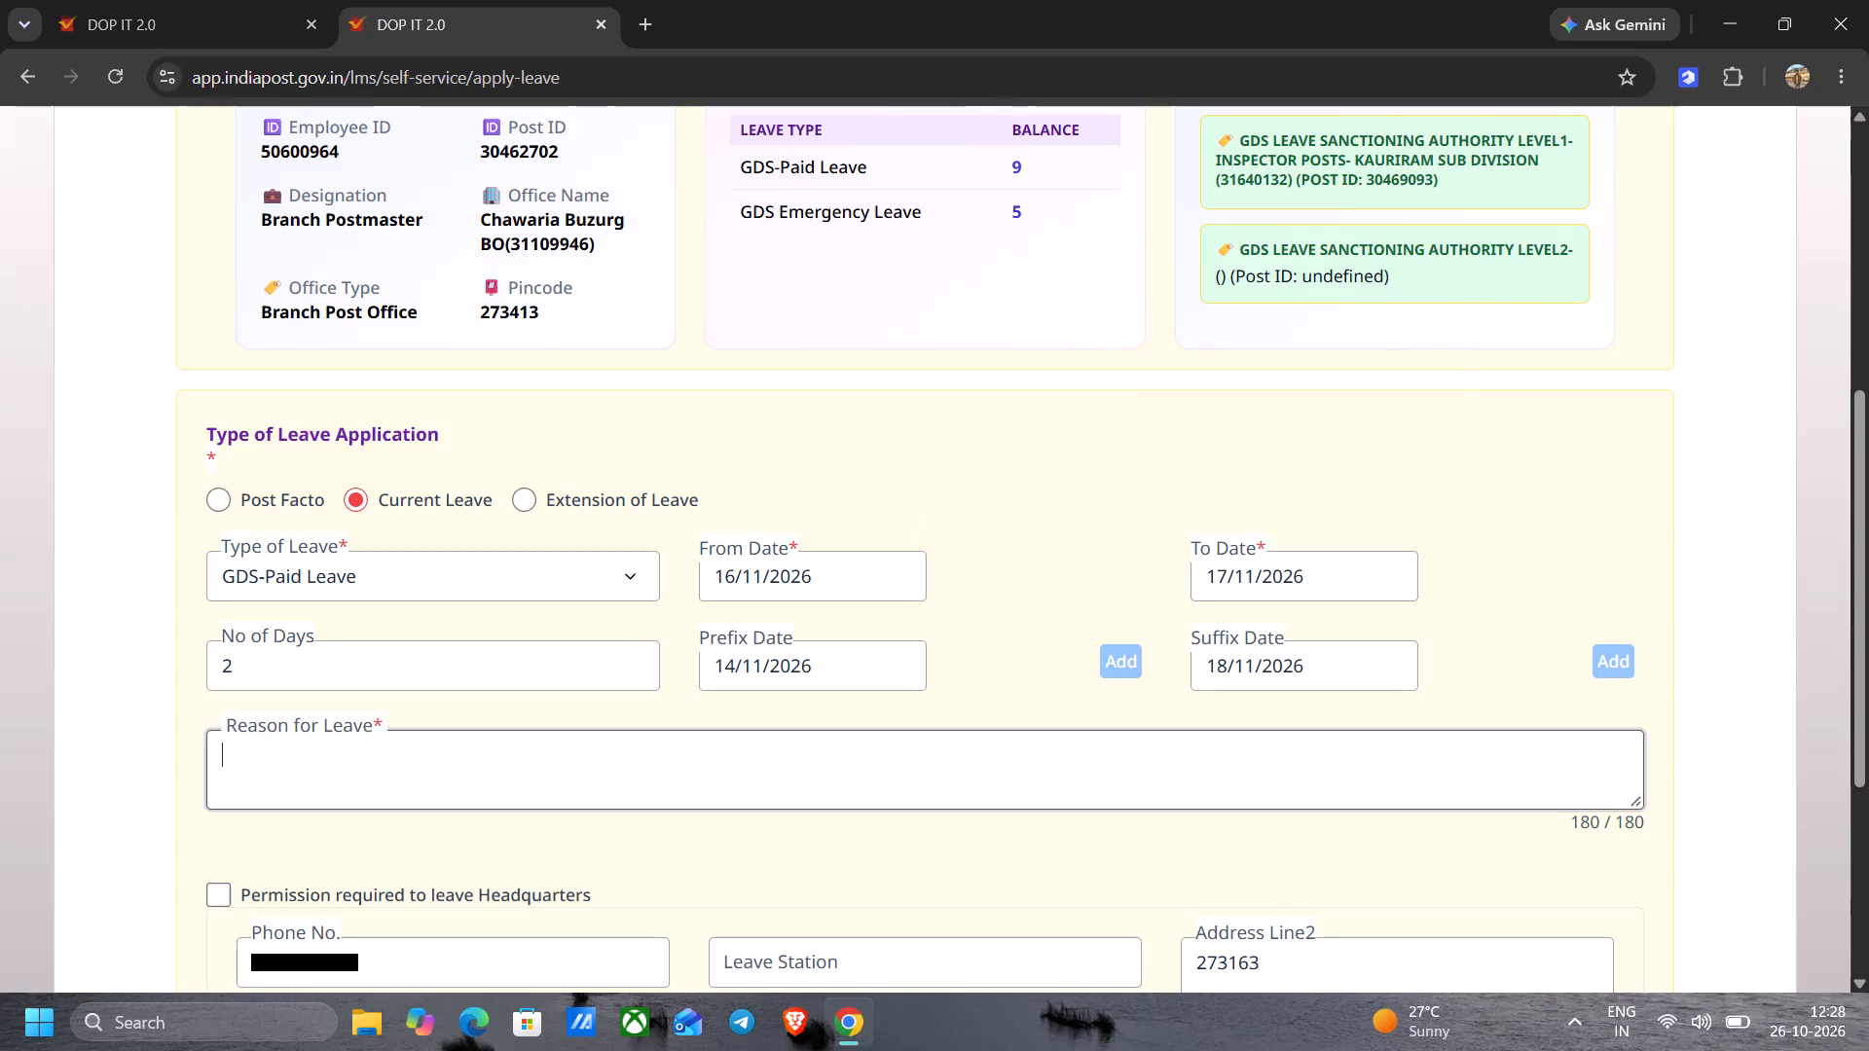
{"action": "key", "text": "shift+p"}
{"action": "type", "text": "er"}
{"action": "type", "text": "sonal"}
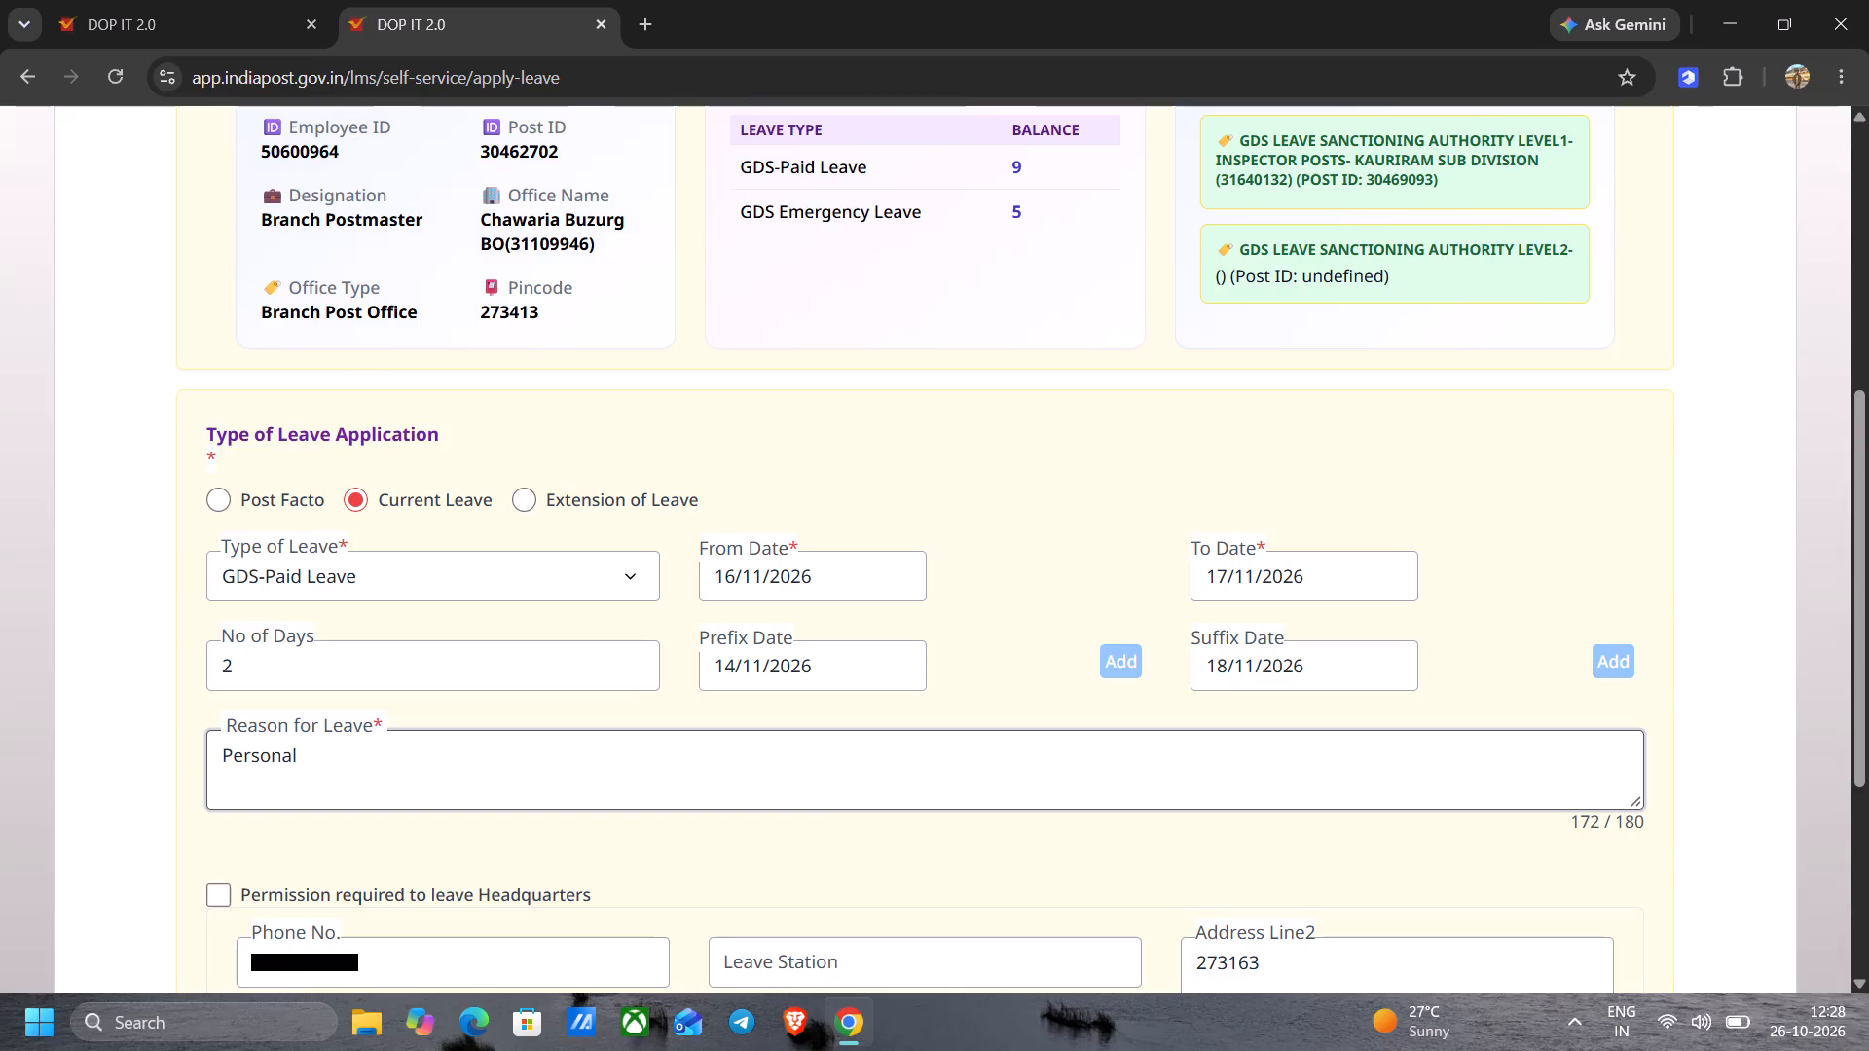
Request permission to leave Headquarters and fill in Siswa Bazar as the leave station.
{"action": "scroll", "coordinate": [637, 777], "scroll_direction": "down", "scroll_amount": 4}
{"action": "left_click", "coordinate": [320, 468]}
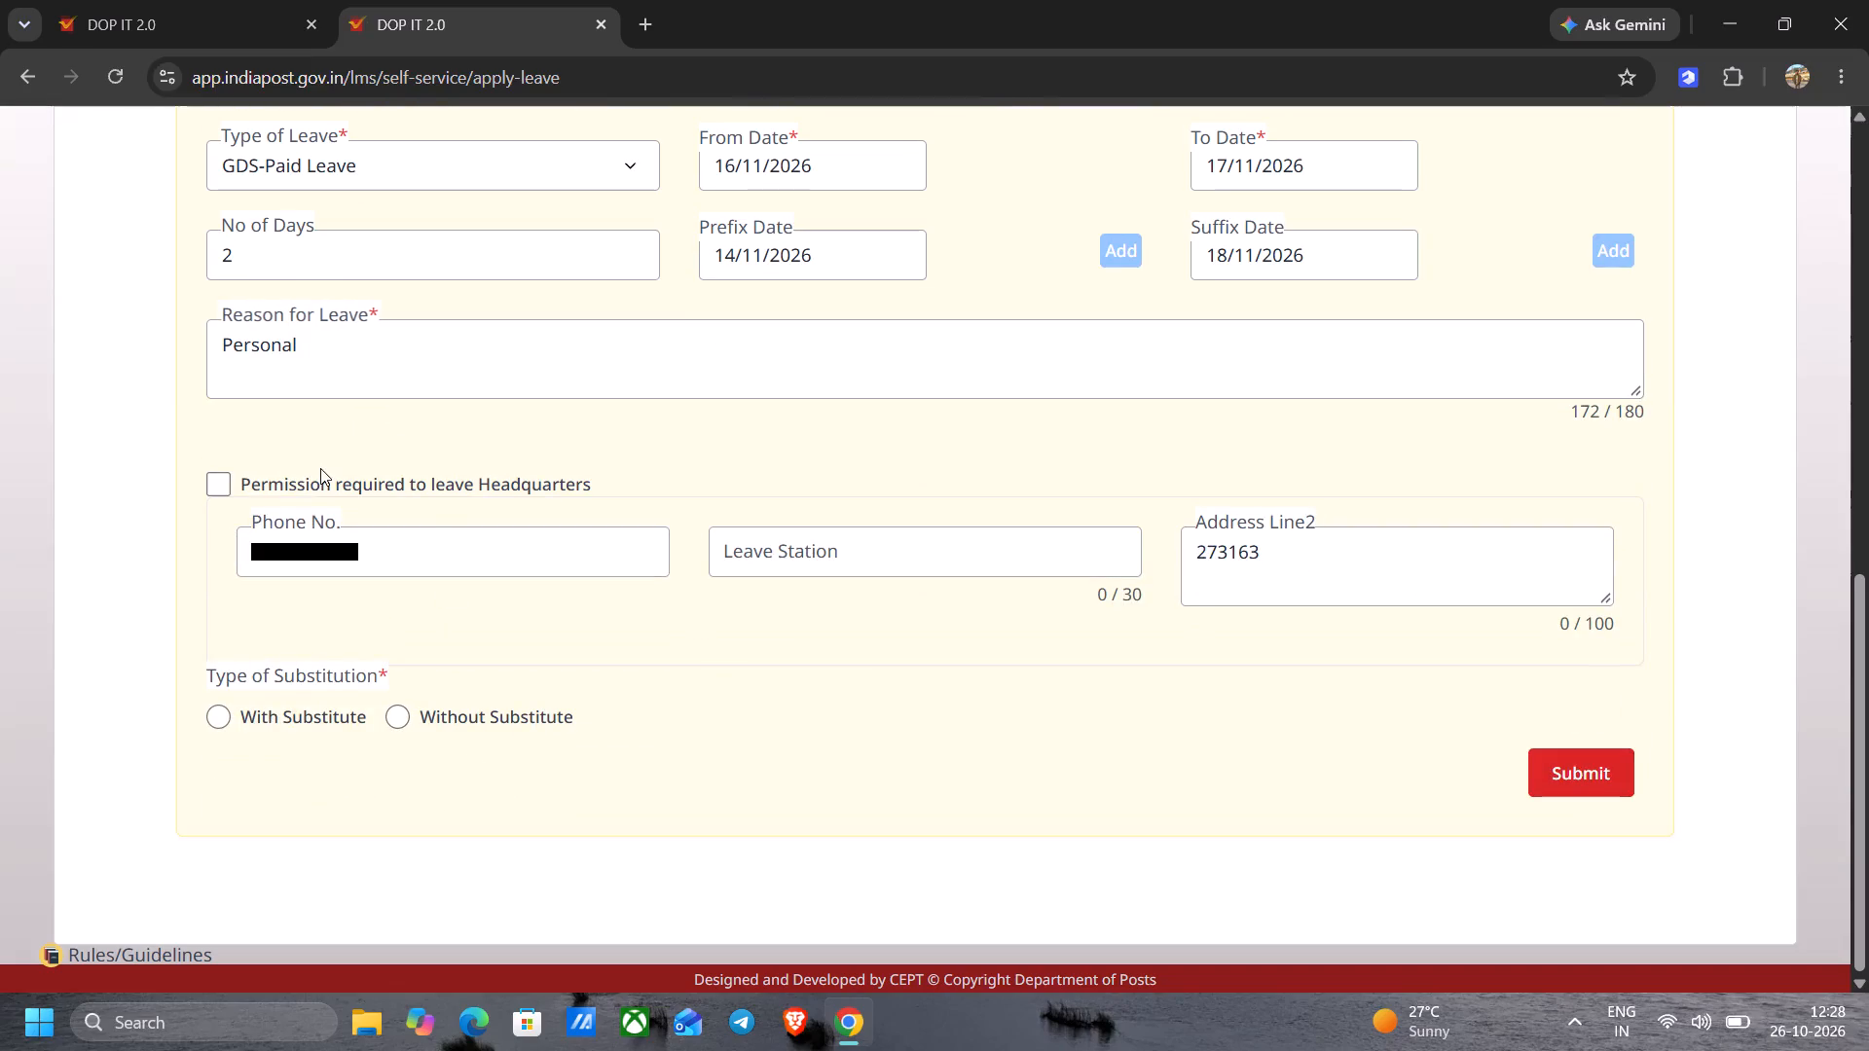
{"action": "left_click", "coordinate": [351, 490]}
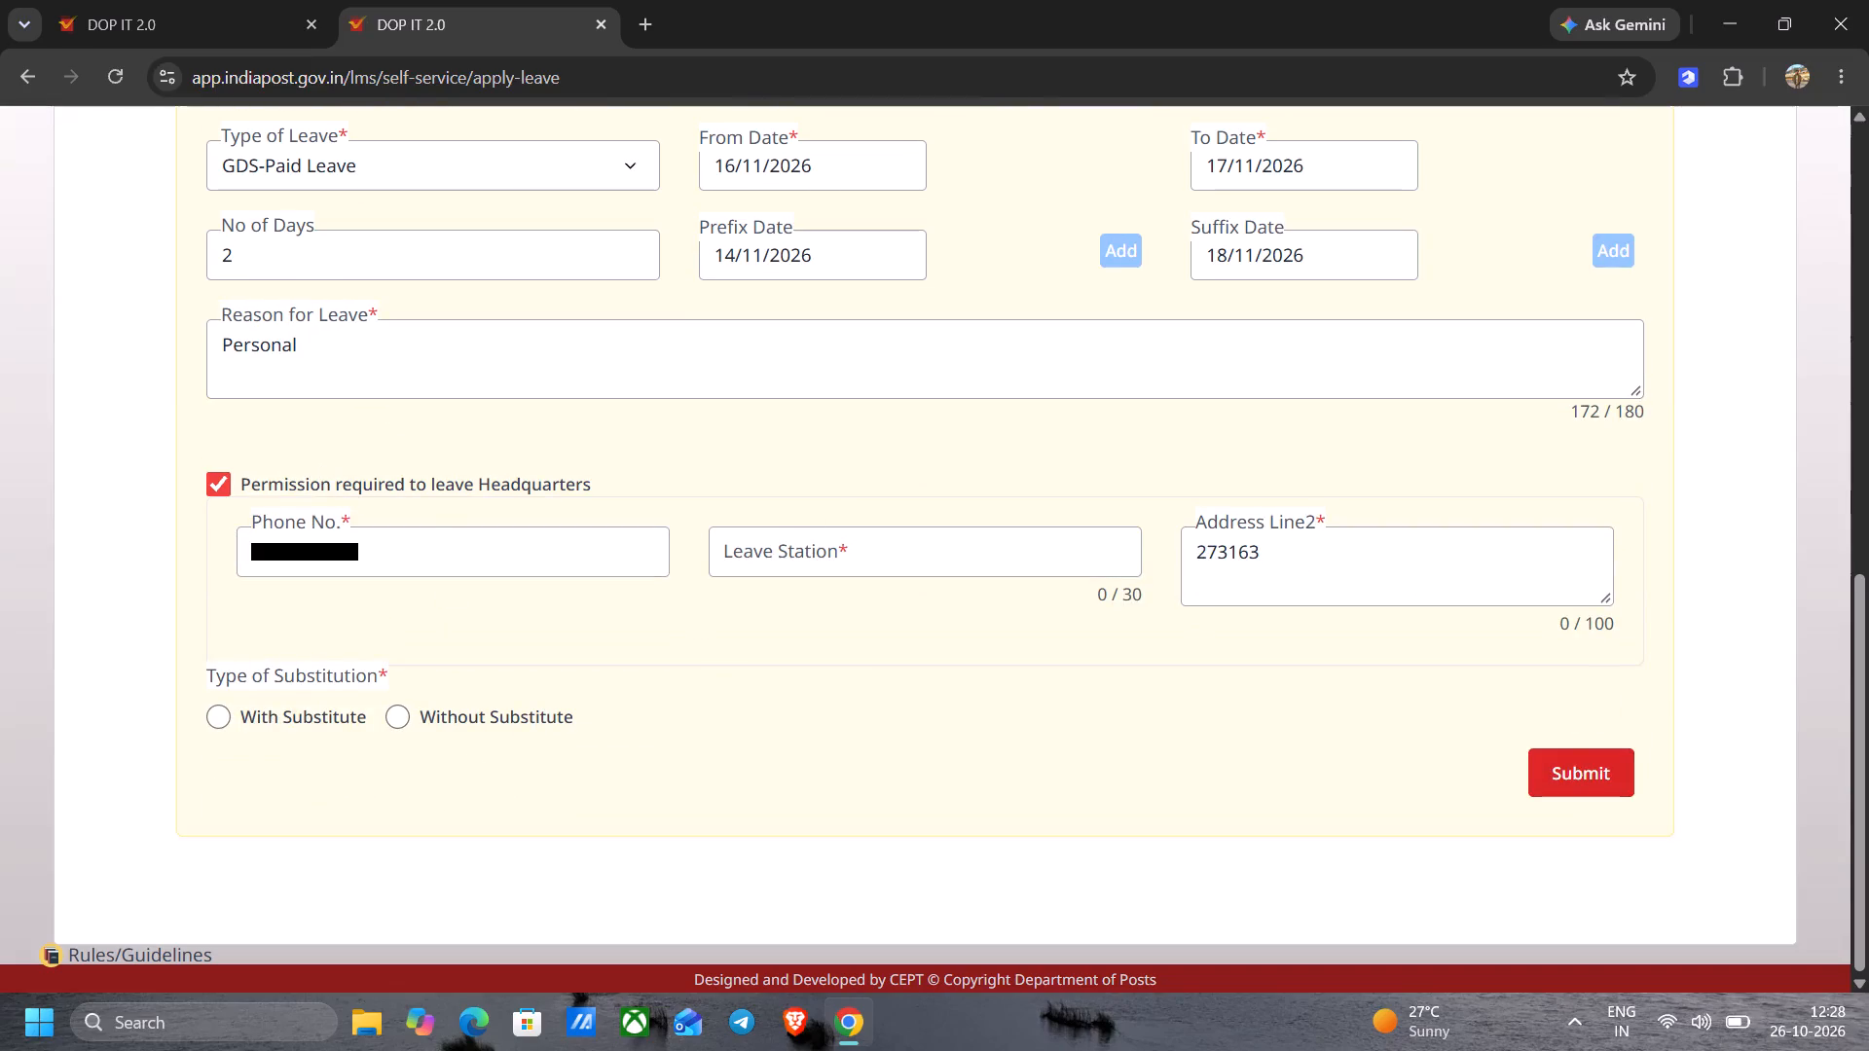
{"action": "left_click", "coordinate": [857, 539]}
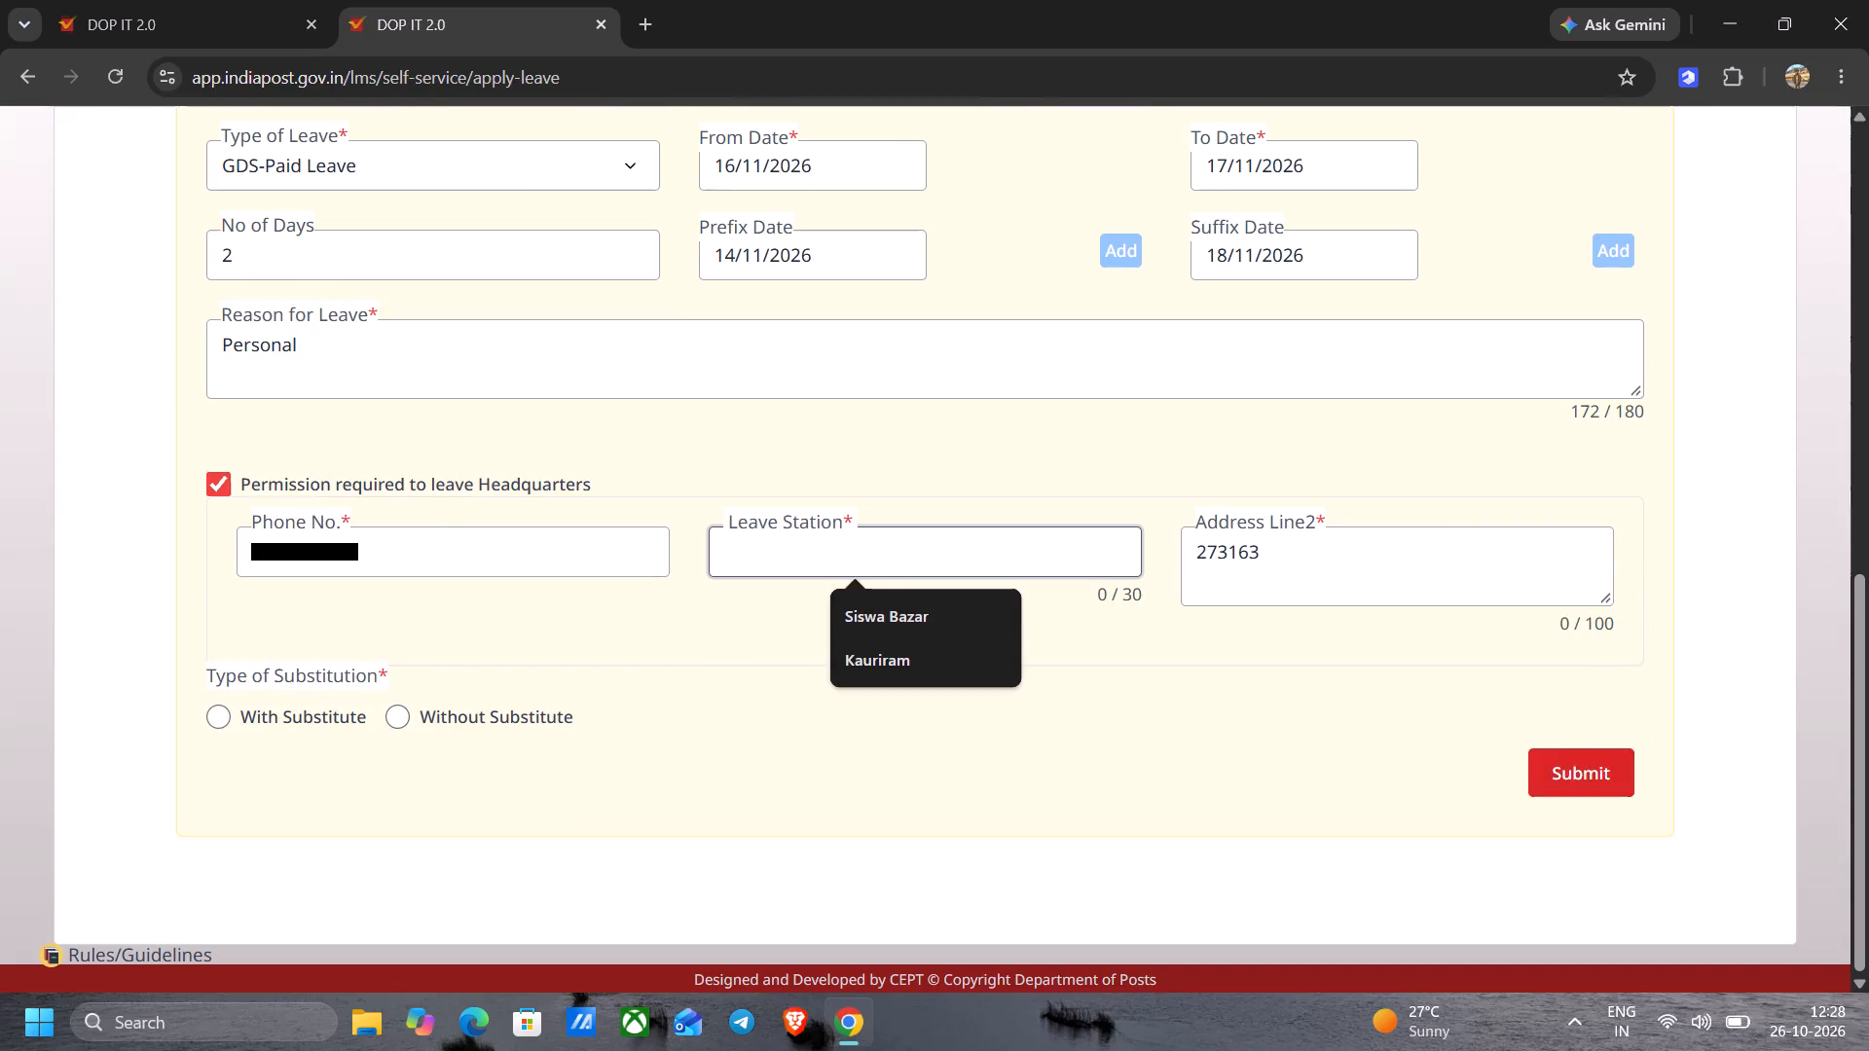
{"action": "left_click", "coordinate": [892, 599]}
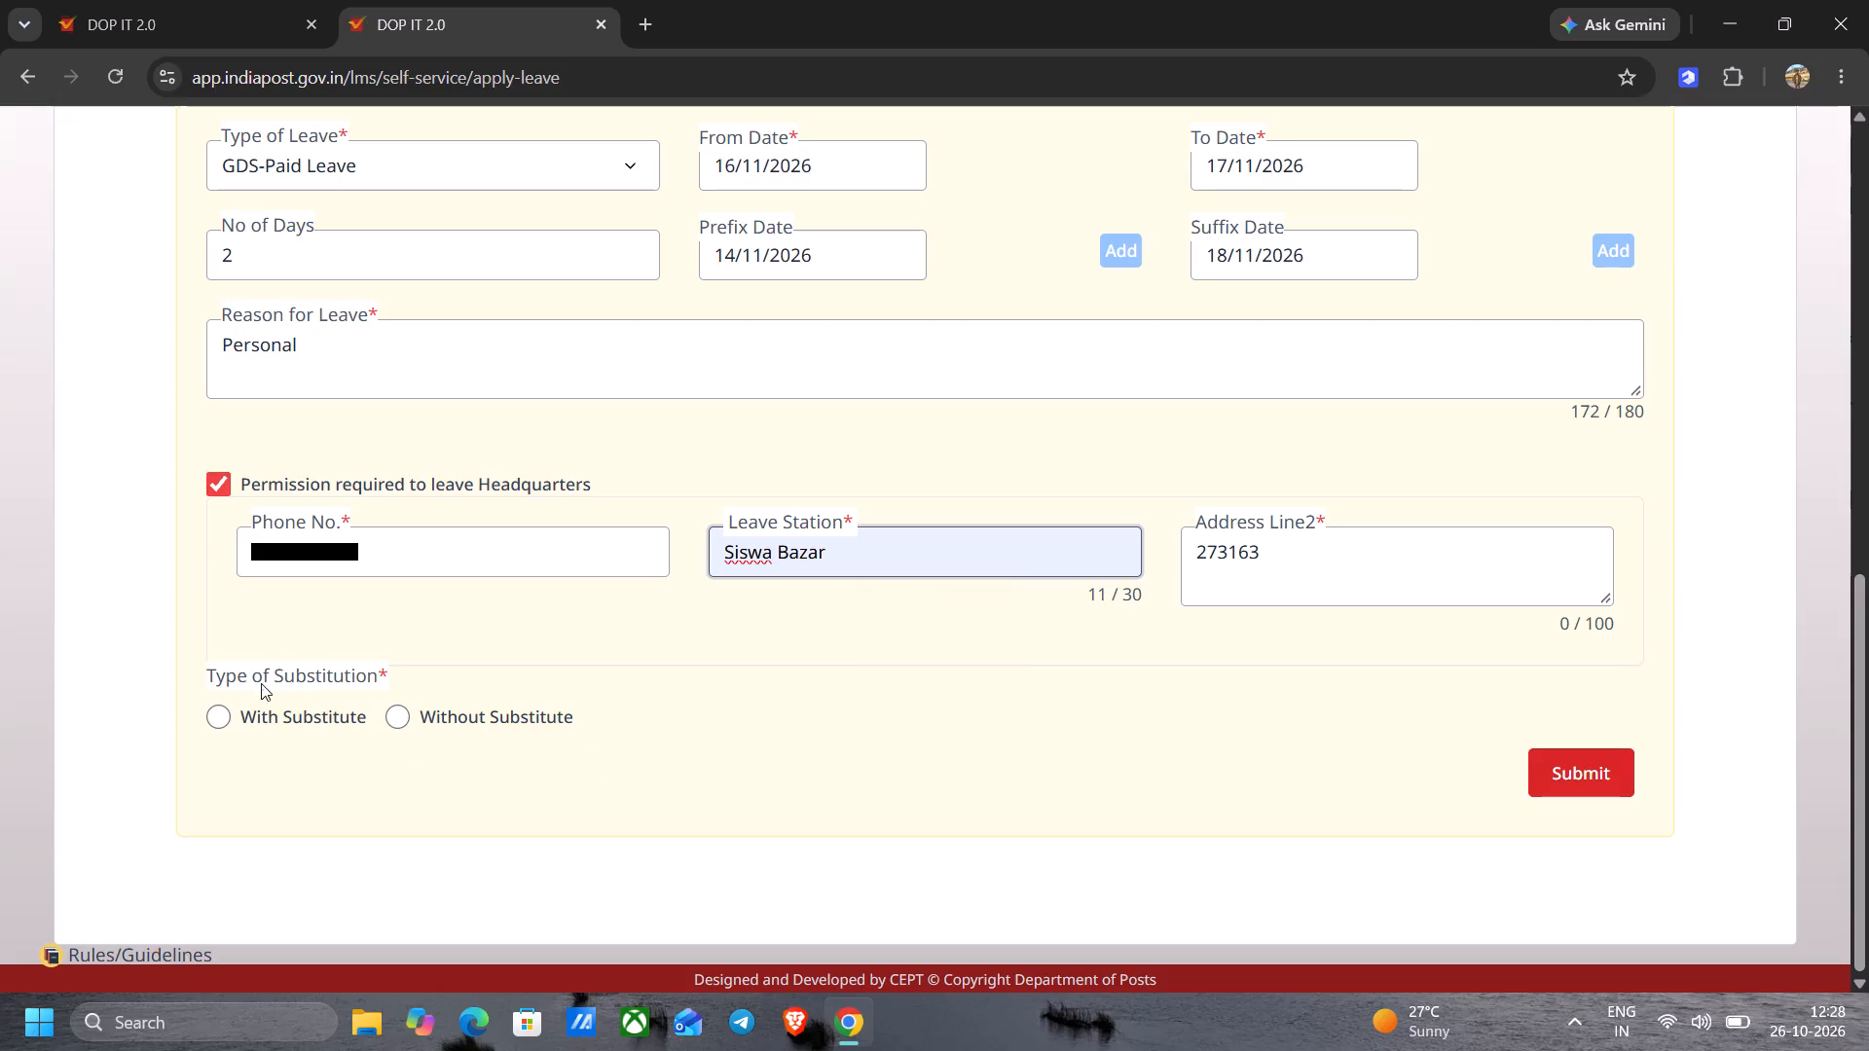
Choose Without Substitute as the type of substitution, submit the leave application and dismiss the notification.
{"action": "left_click", "coordinate": [409, 716]}
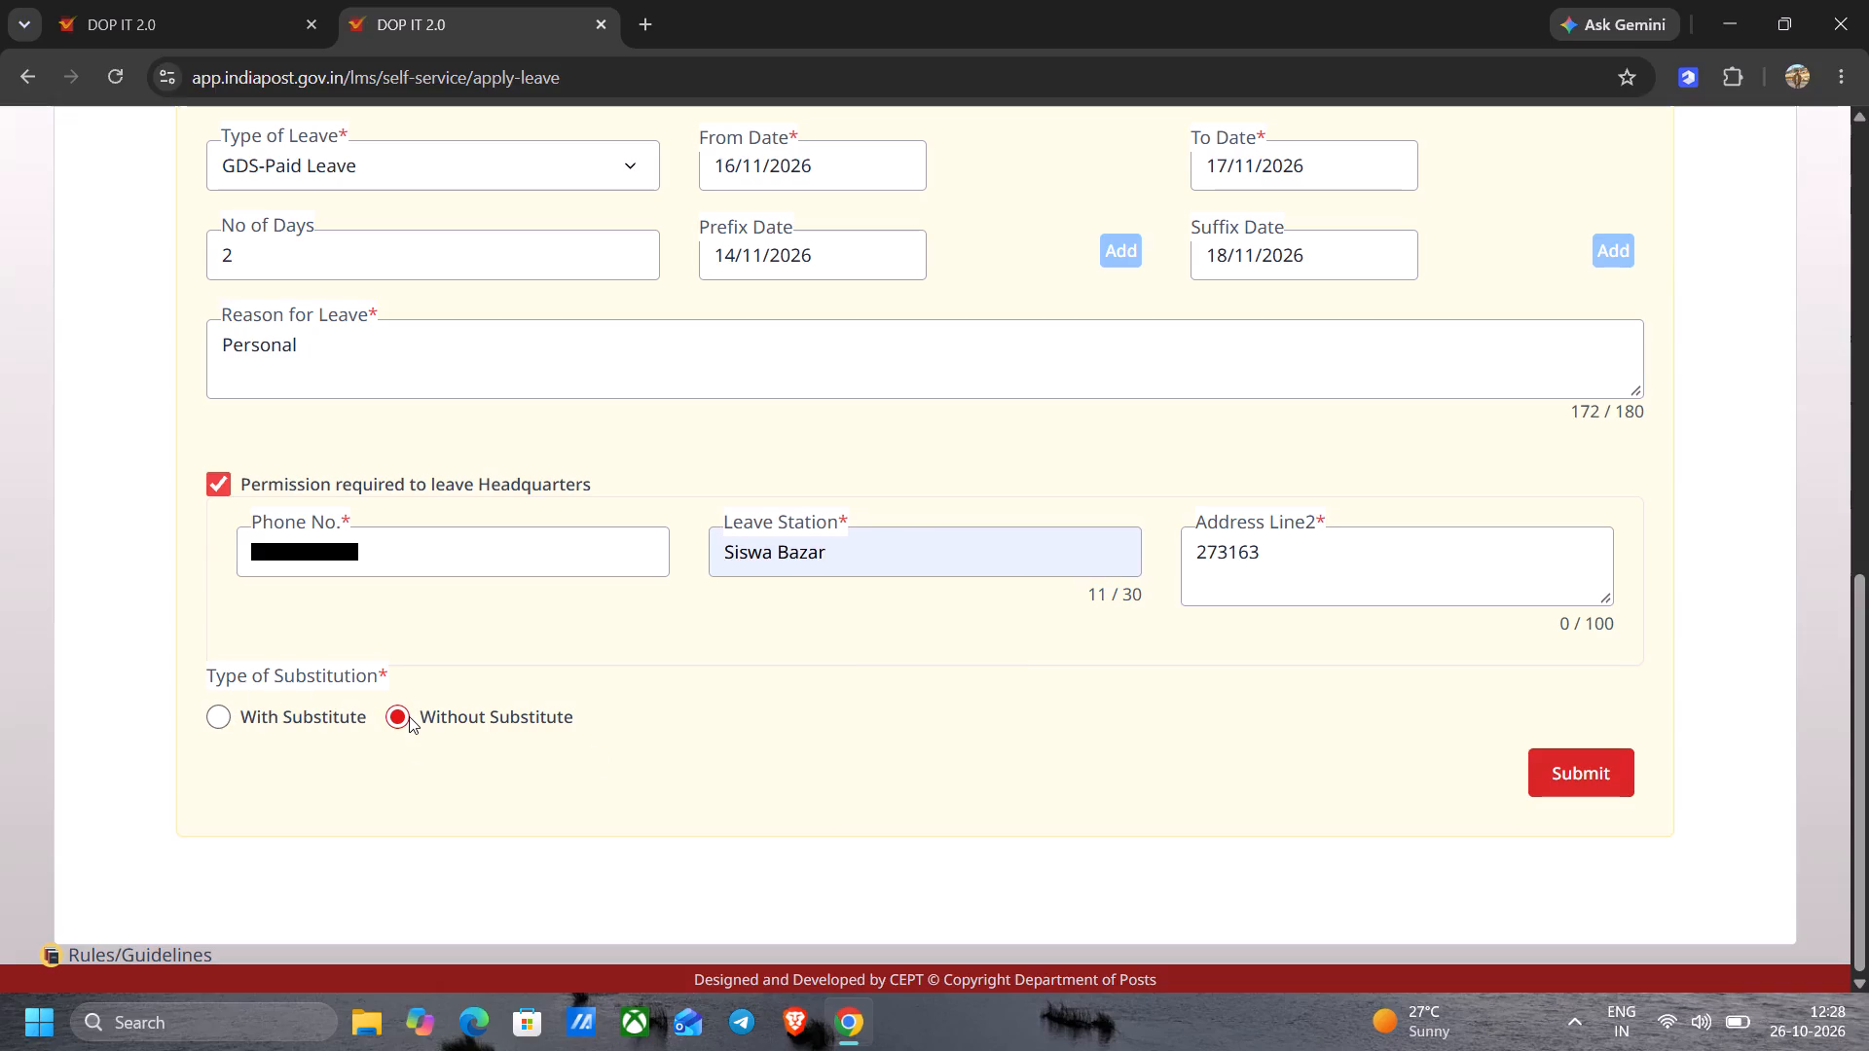
{"action": "scroll", "coordinate": [409, 716], "scroll_direction": "up", "scroll_amount": 1}
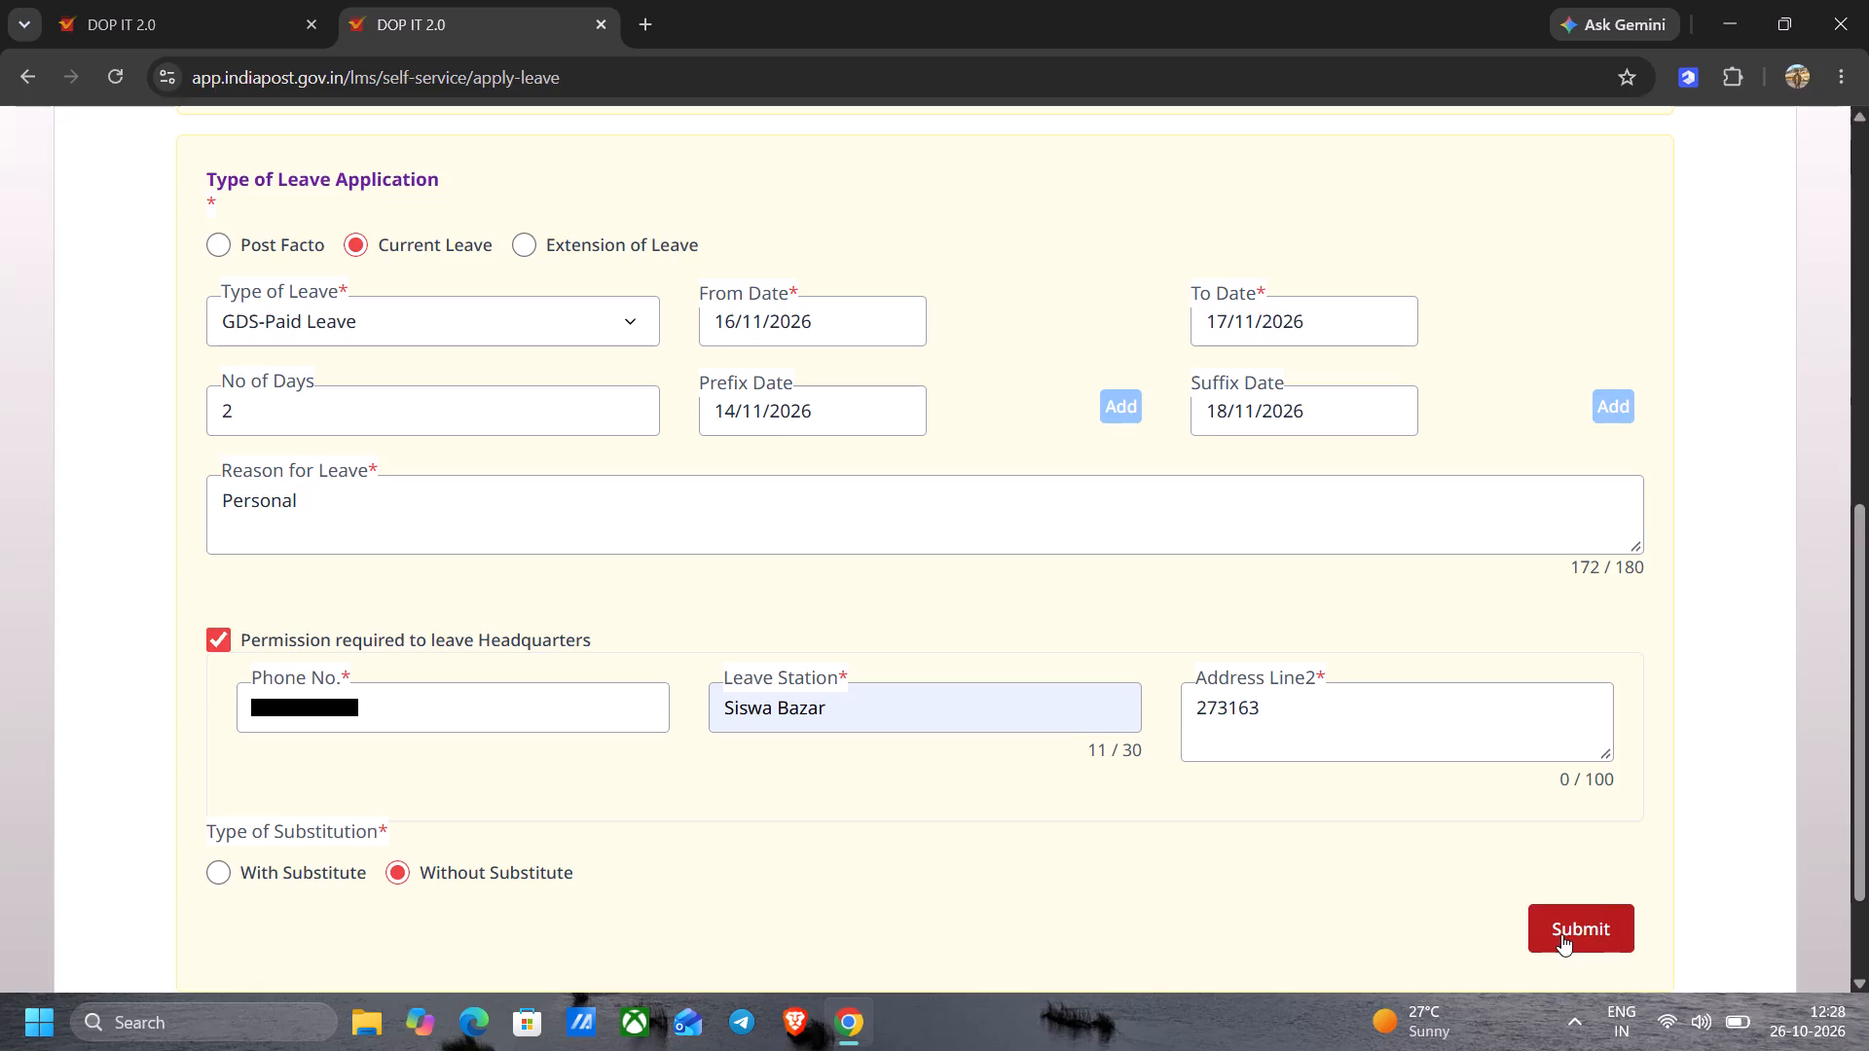
{"action": "left_click", "coordinate": [1561, 934]}
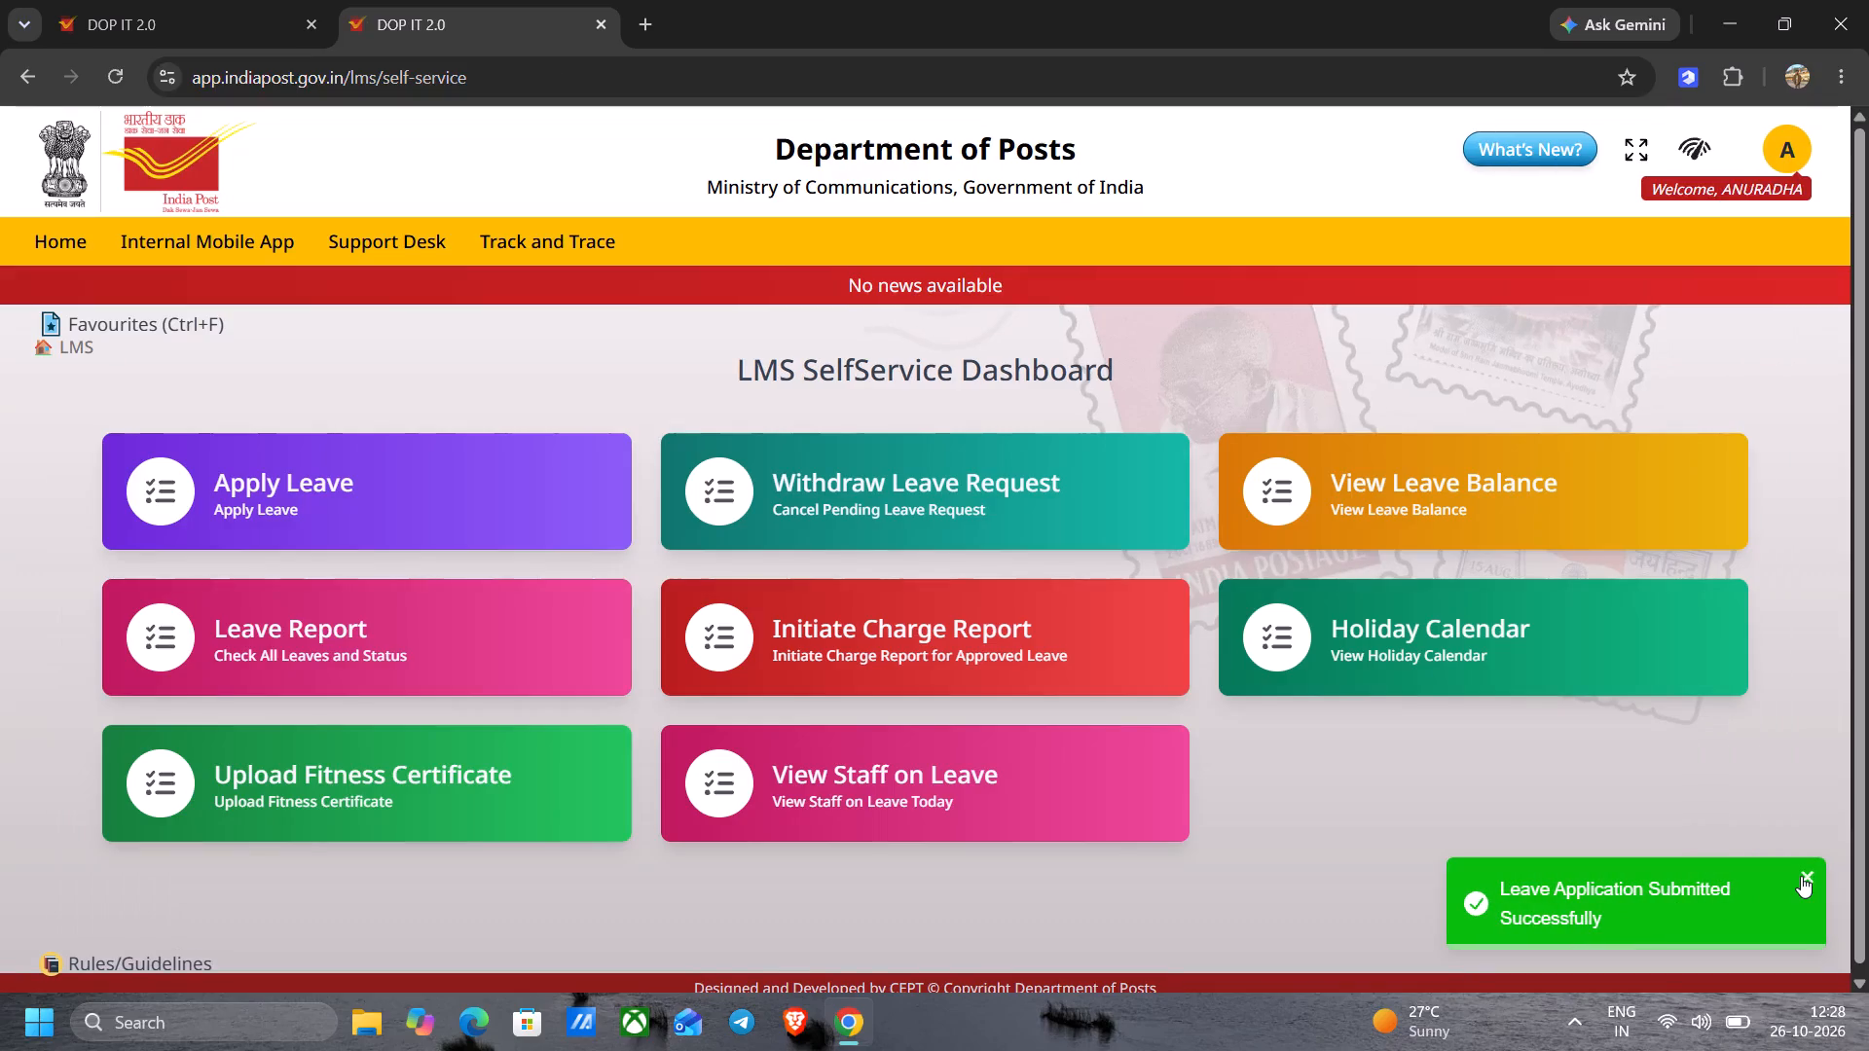
{"action": "left_click", "coordinate": [1801, 876]}
View the signed-in employee's profile details on the LMS dashboard and close them.
{"action": "scroll", "coordinate": [1244, 563], "scroll_direction": "down", "scroll_amount": 3}
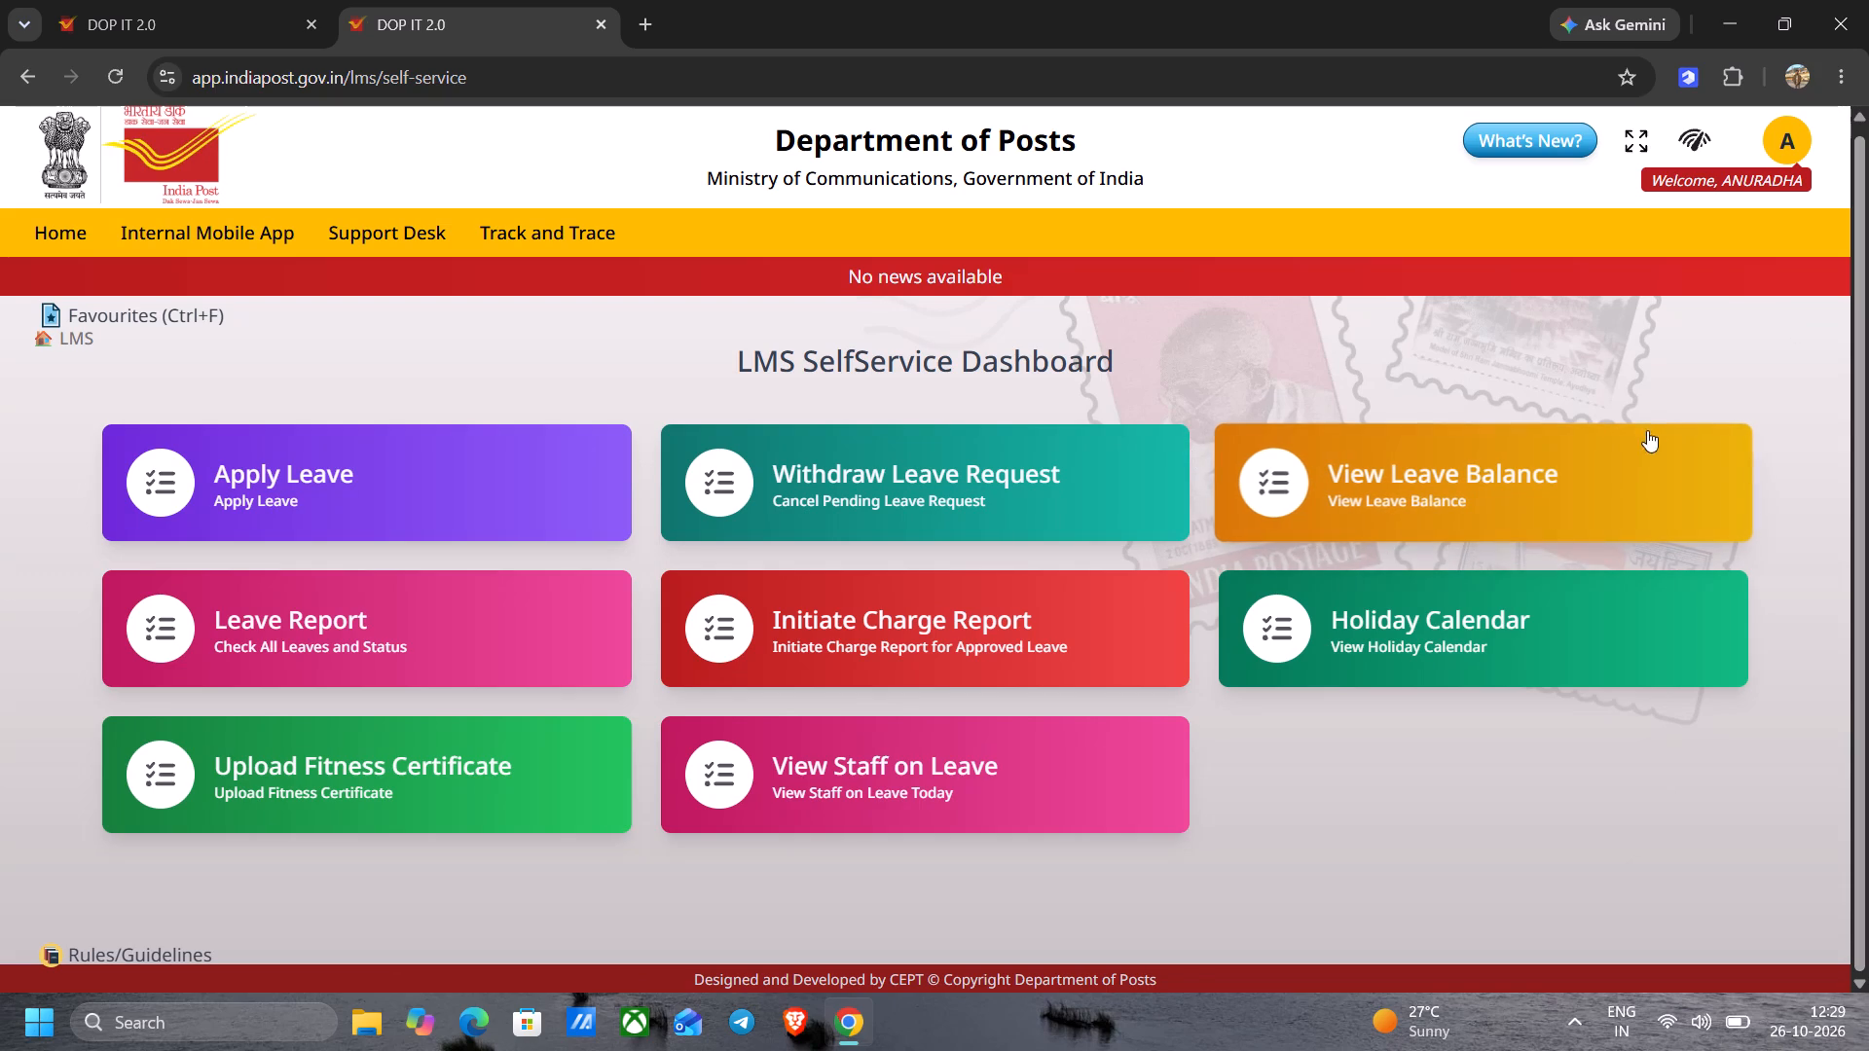
{"action": "left_click", "coordinate": [1794, 147]}
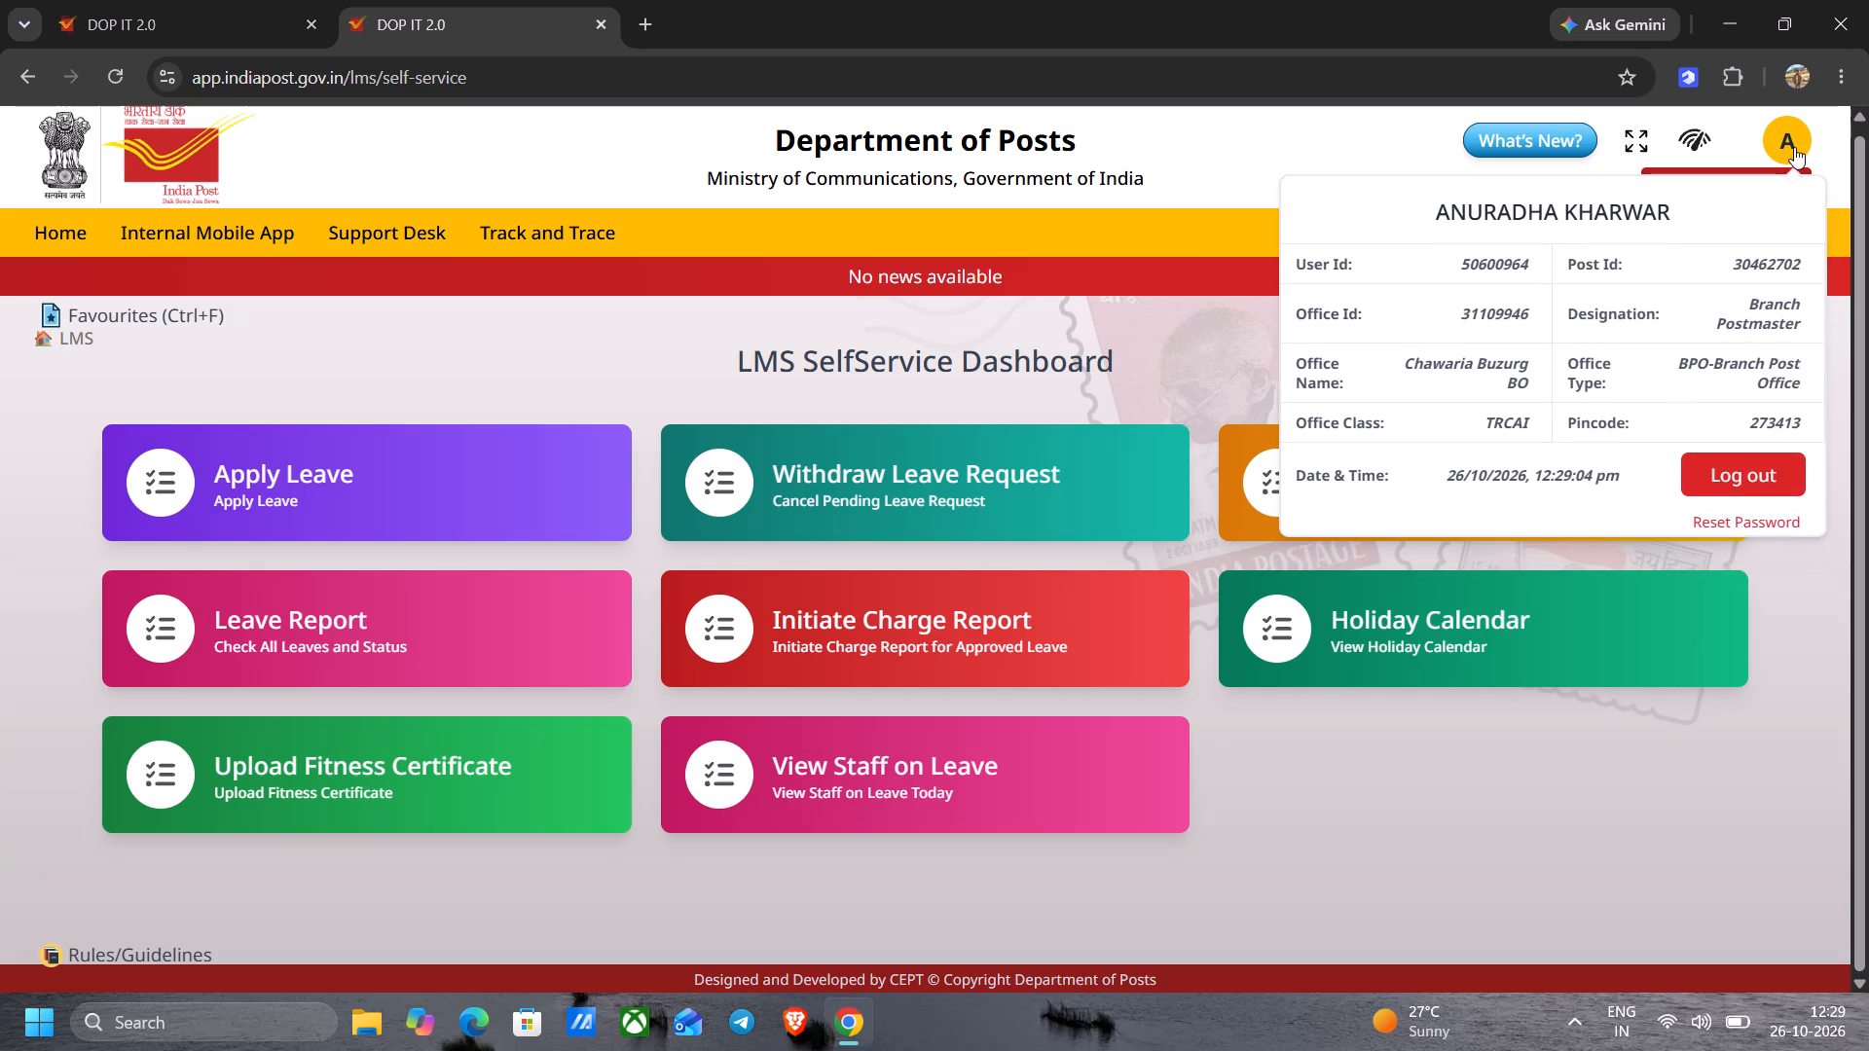
{"action": "left_click", "coordinate": [1363, 799]}
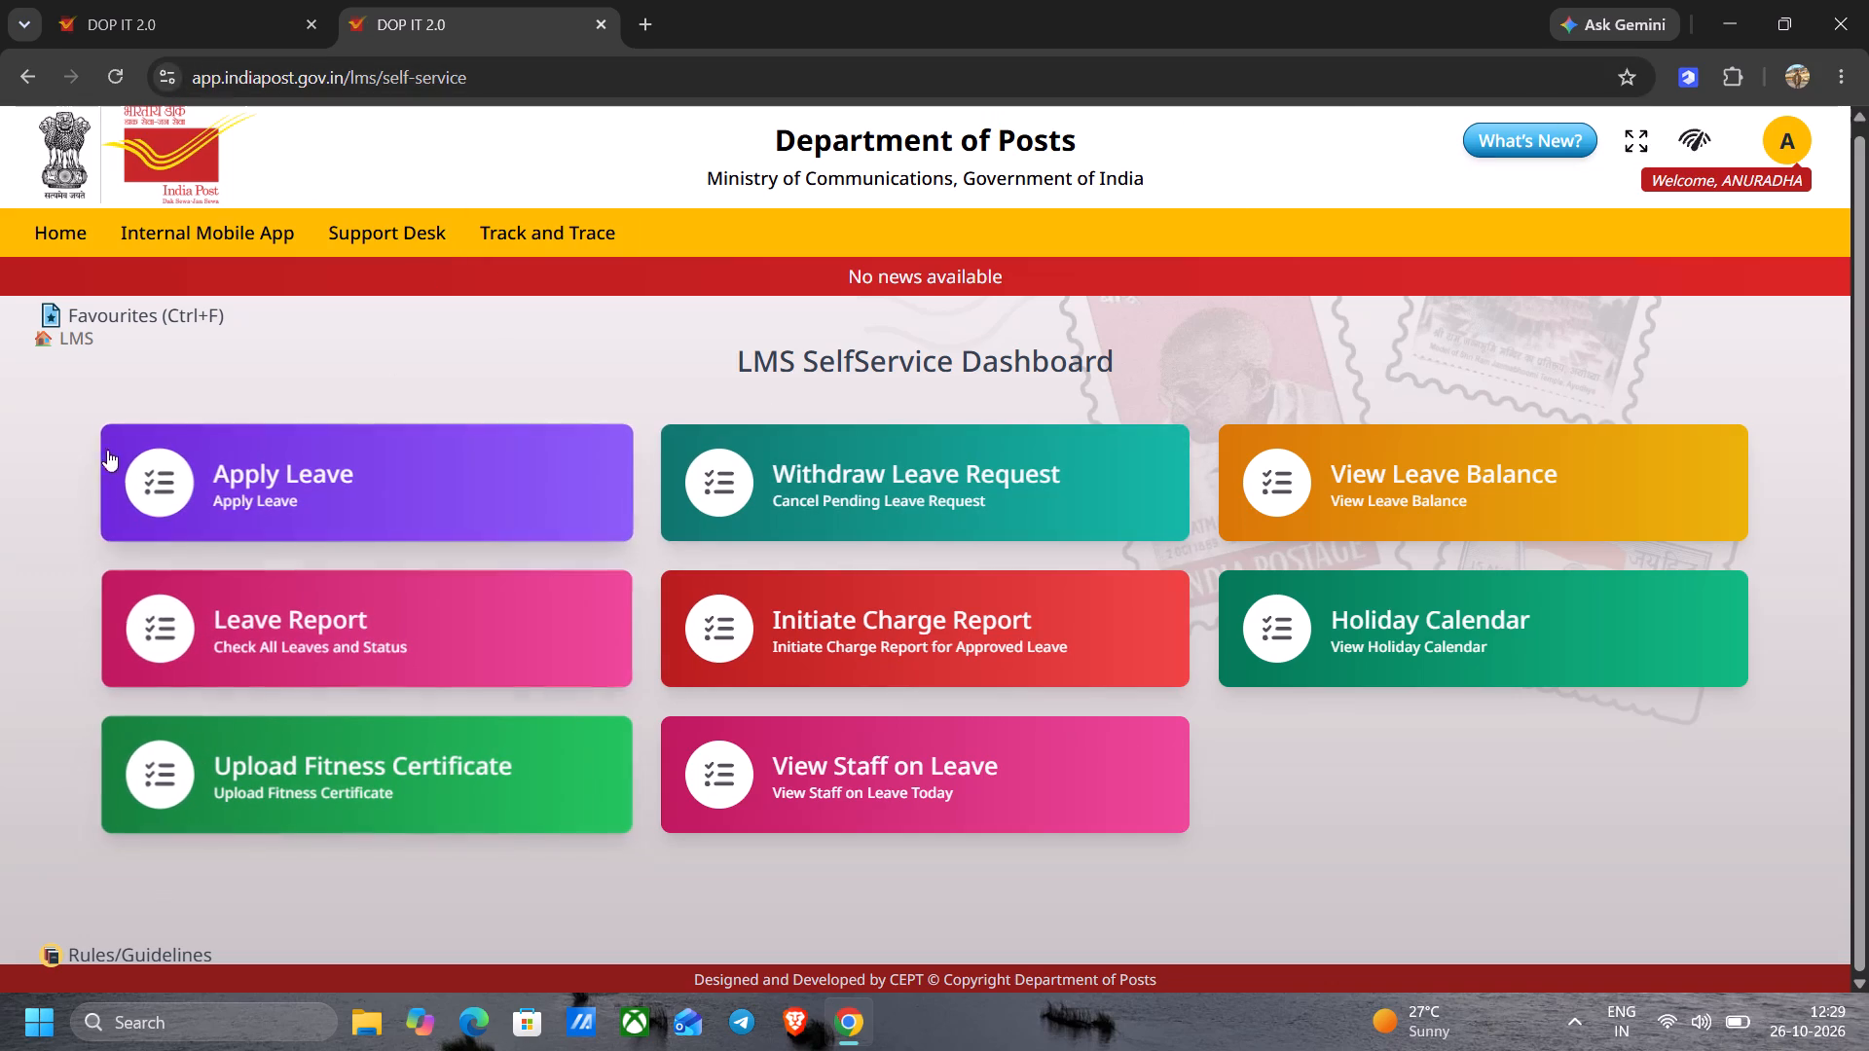
Return to the employee portal home page and open the Check My Roles details.
{"action": "left_click", "coordinate": [65, 242]}
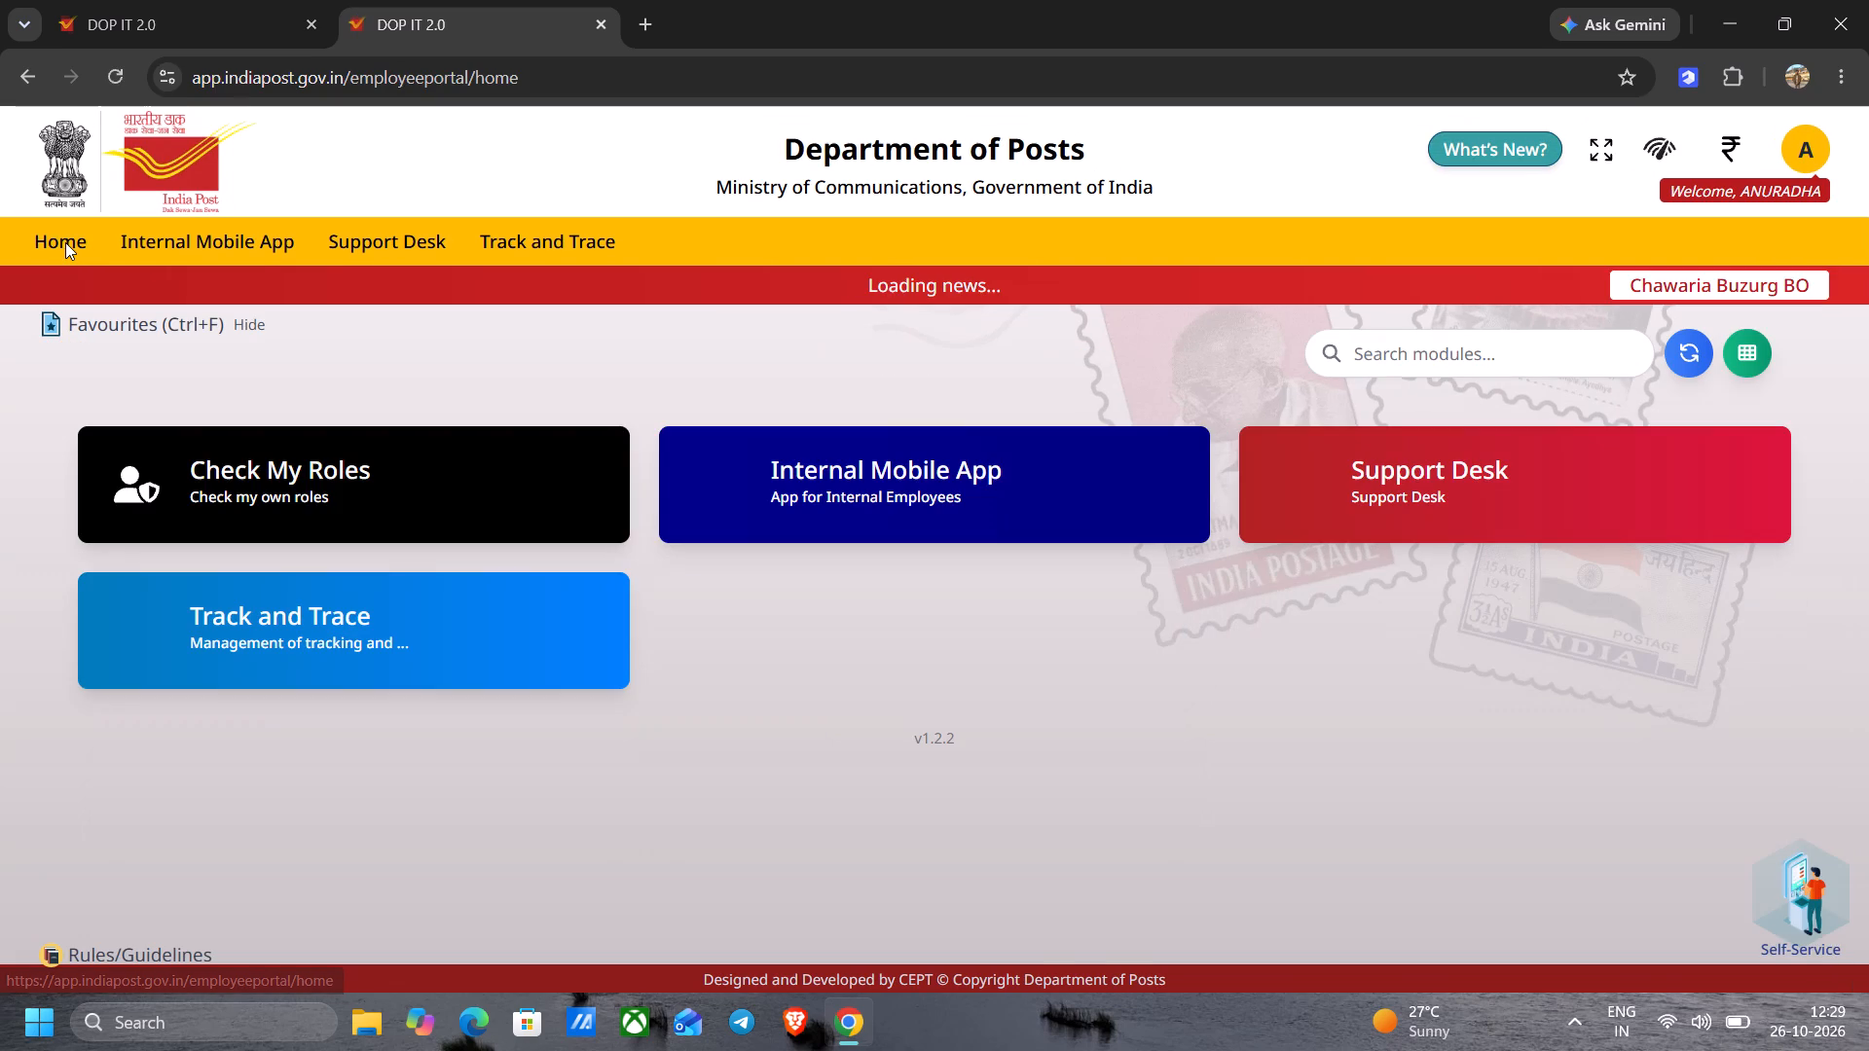
{"action": "left_click", "coordinate": [504, 462]}
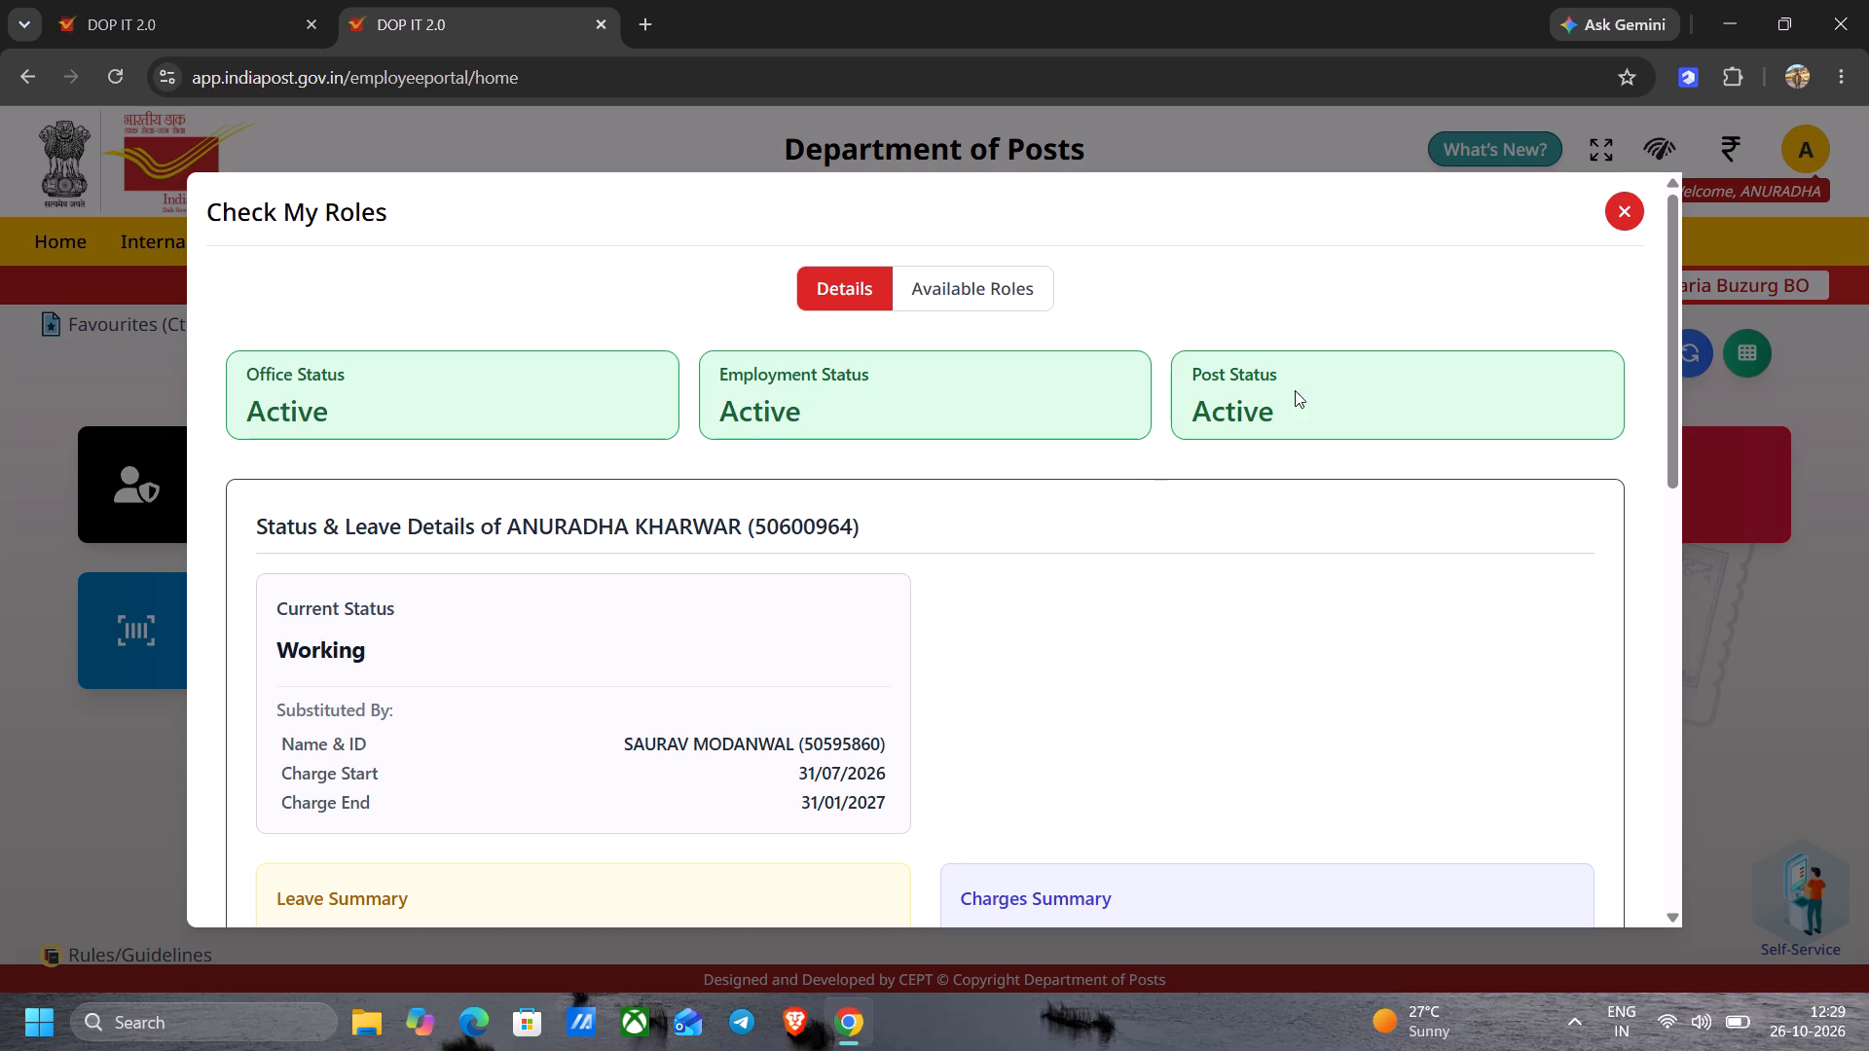
Examine the role details: current status, leave and charges summaries, regular charge details and substitute charge arrangement.
{"action": "scroll", "coordinate": [997, 489], "scroll_direction": "down", "scroll_amount": 2}
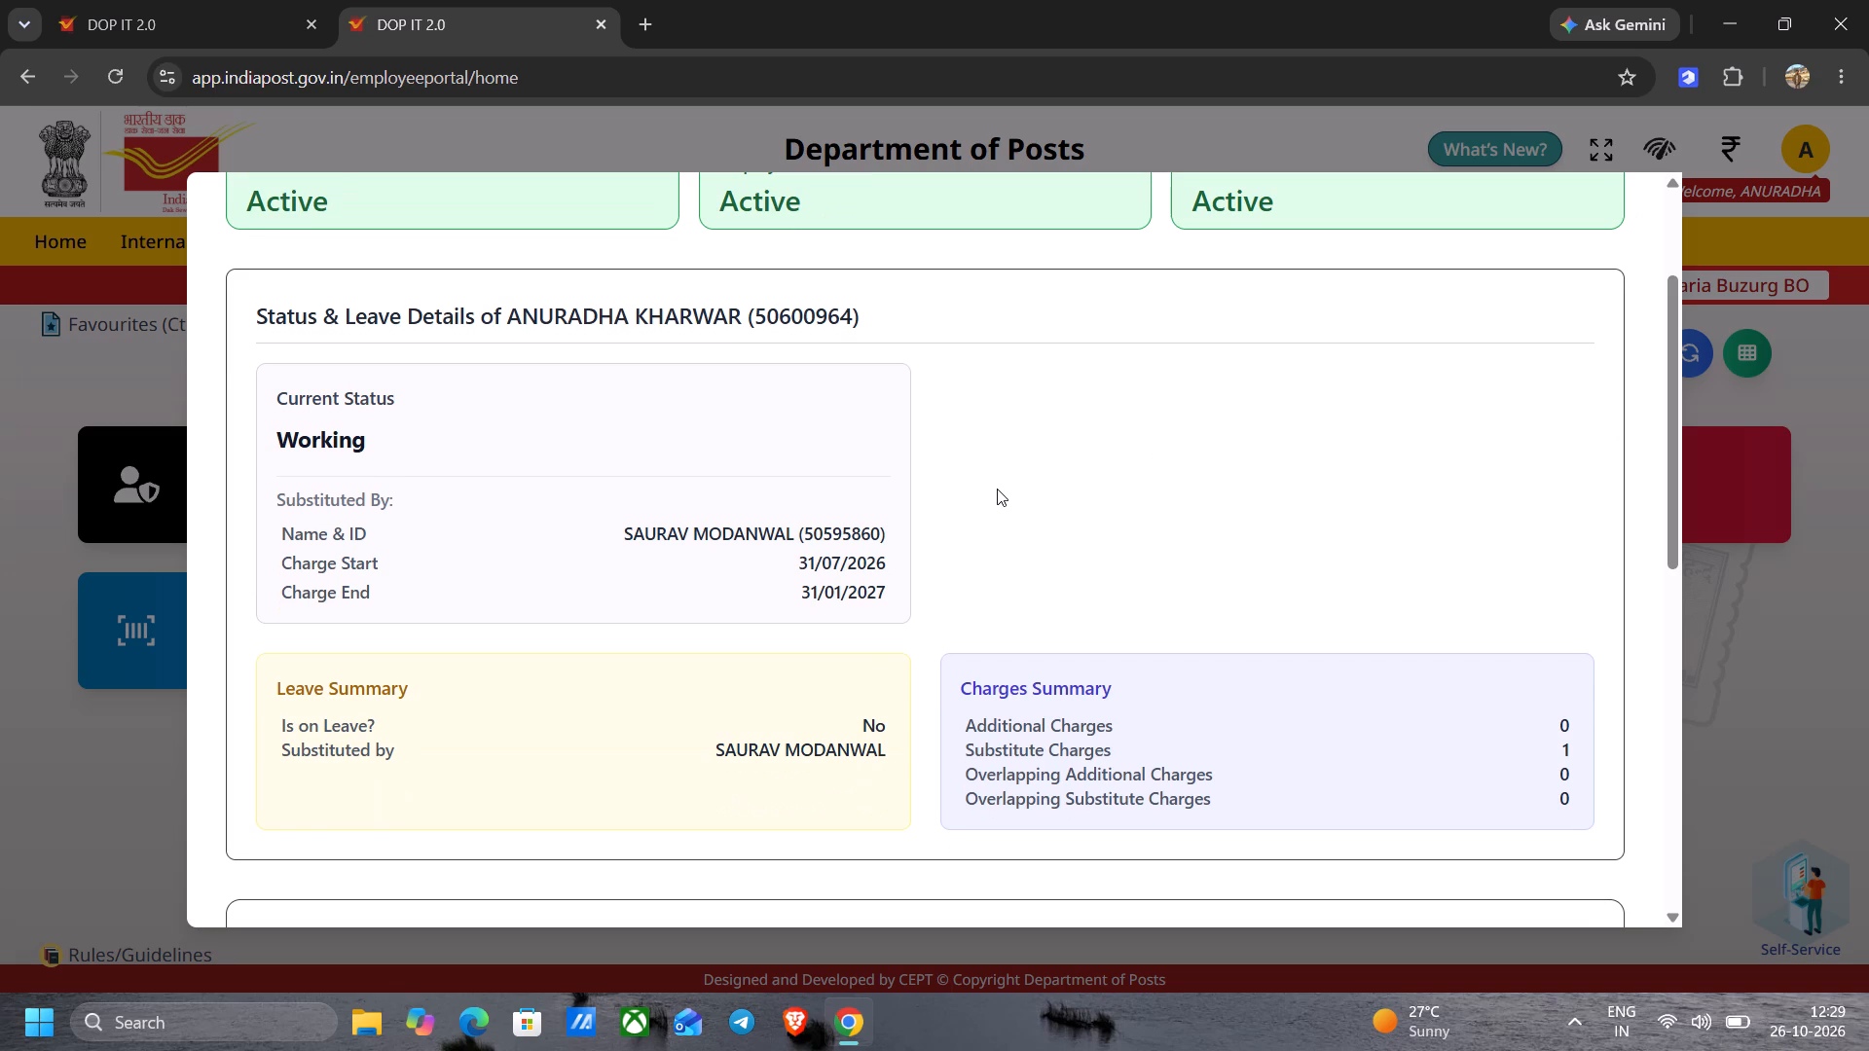
{"action": "scroll", "coordinate": [997, 489], "scroll_direction": "down", "scroll_amount": 1}
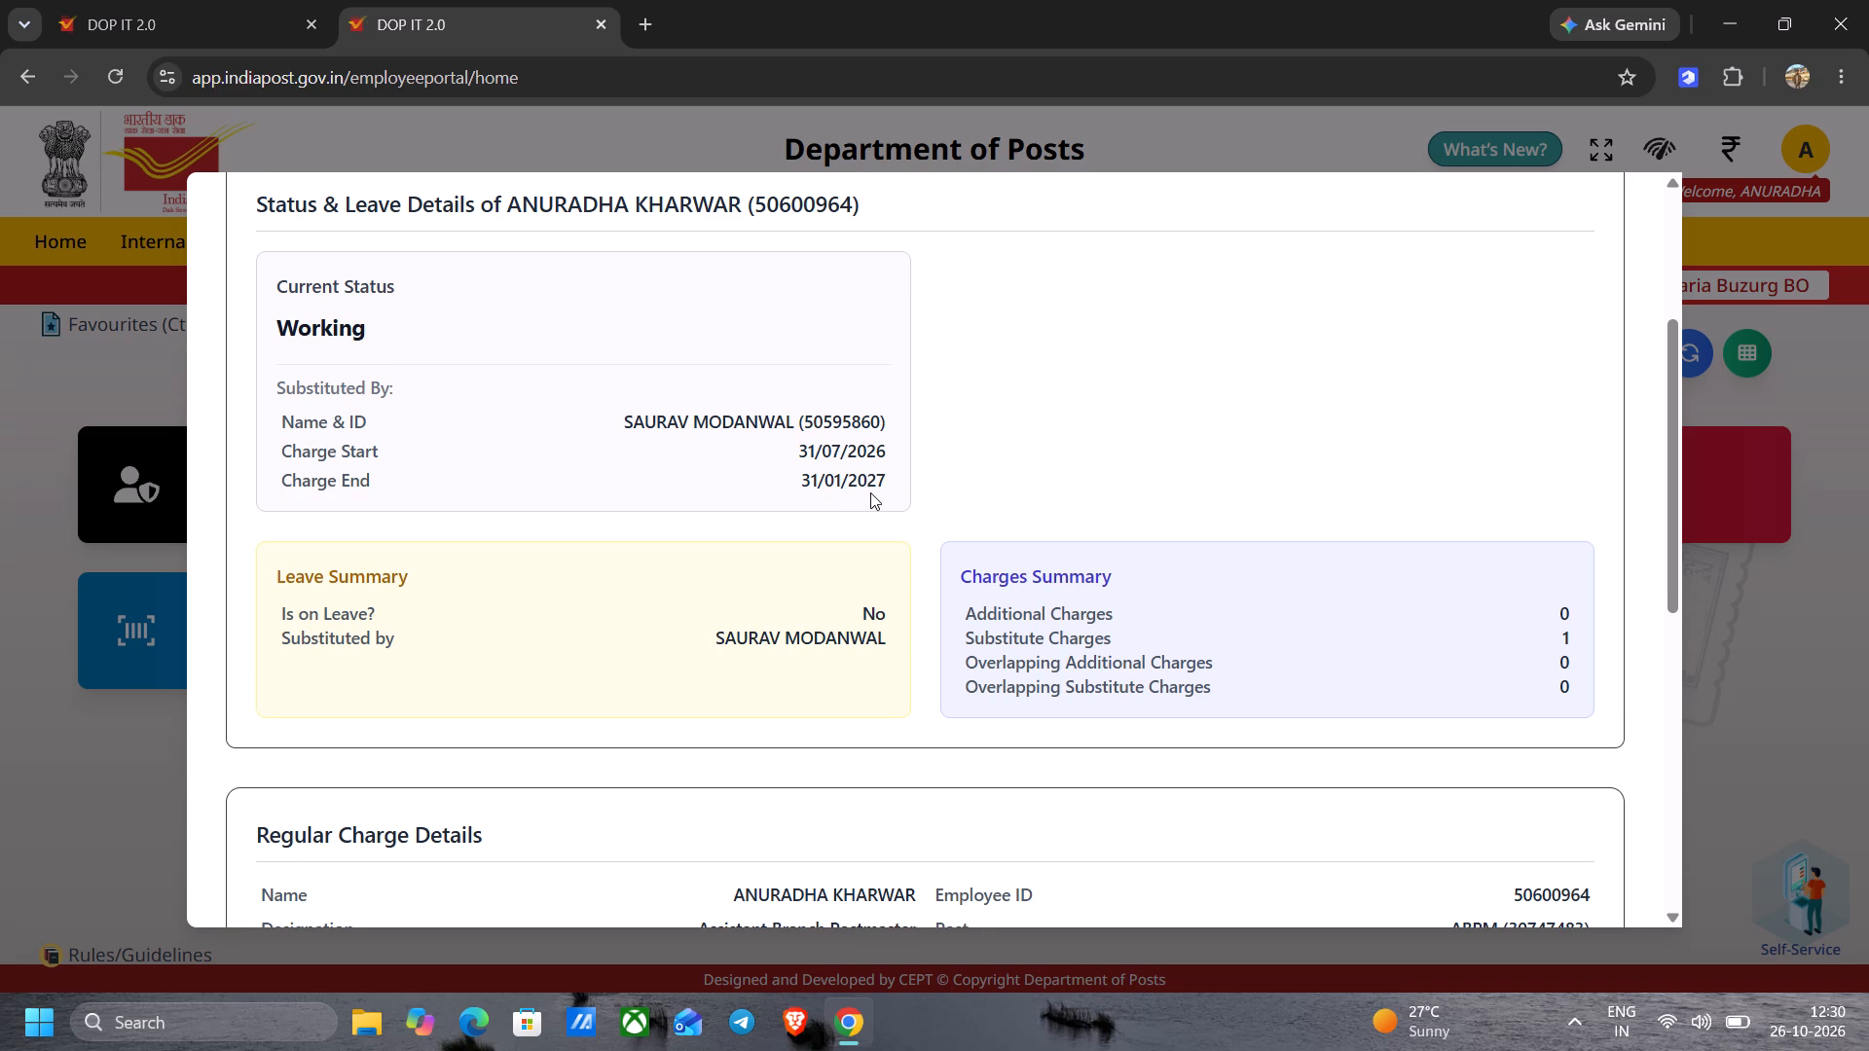
{"action": "scroll", "coordinate": [870, 492], "scroll_direction": "down", "scroll_amount": 1}
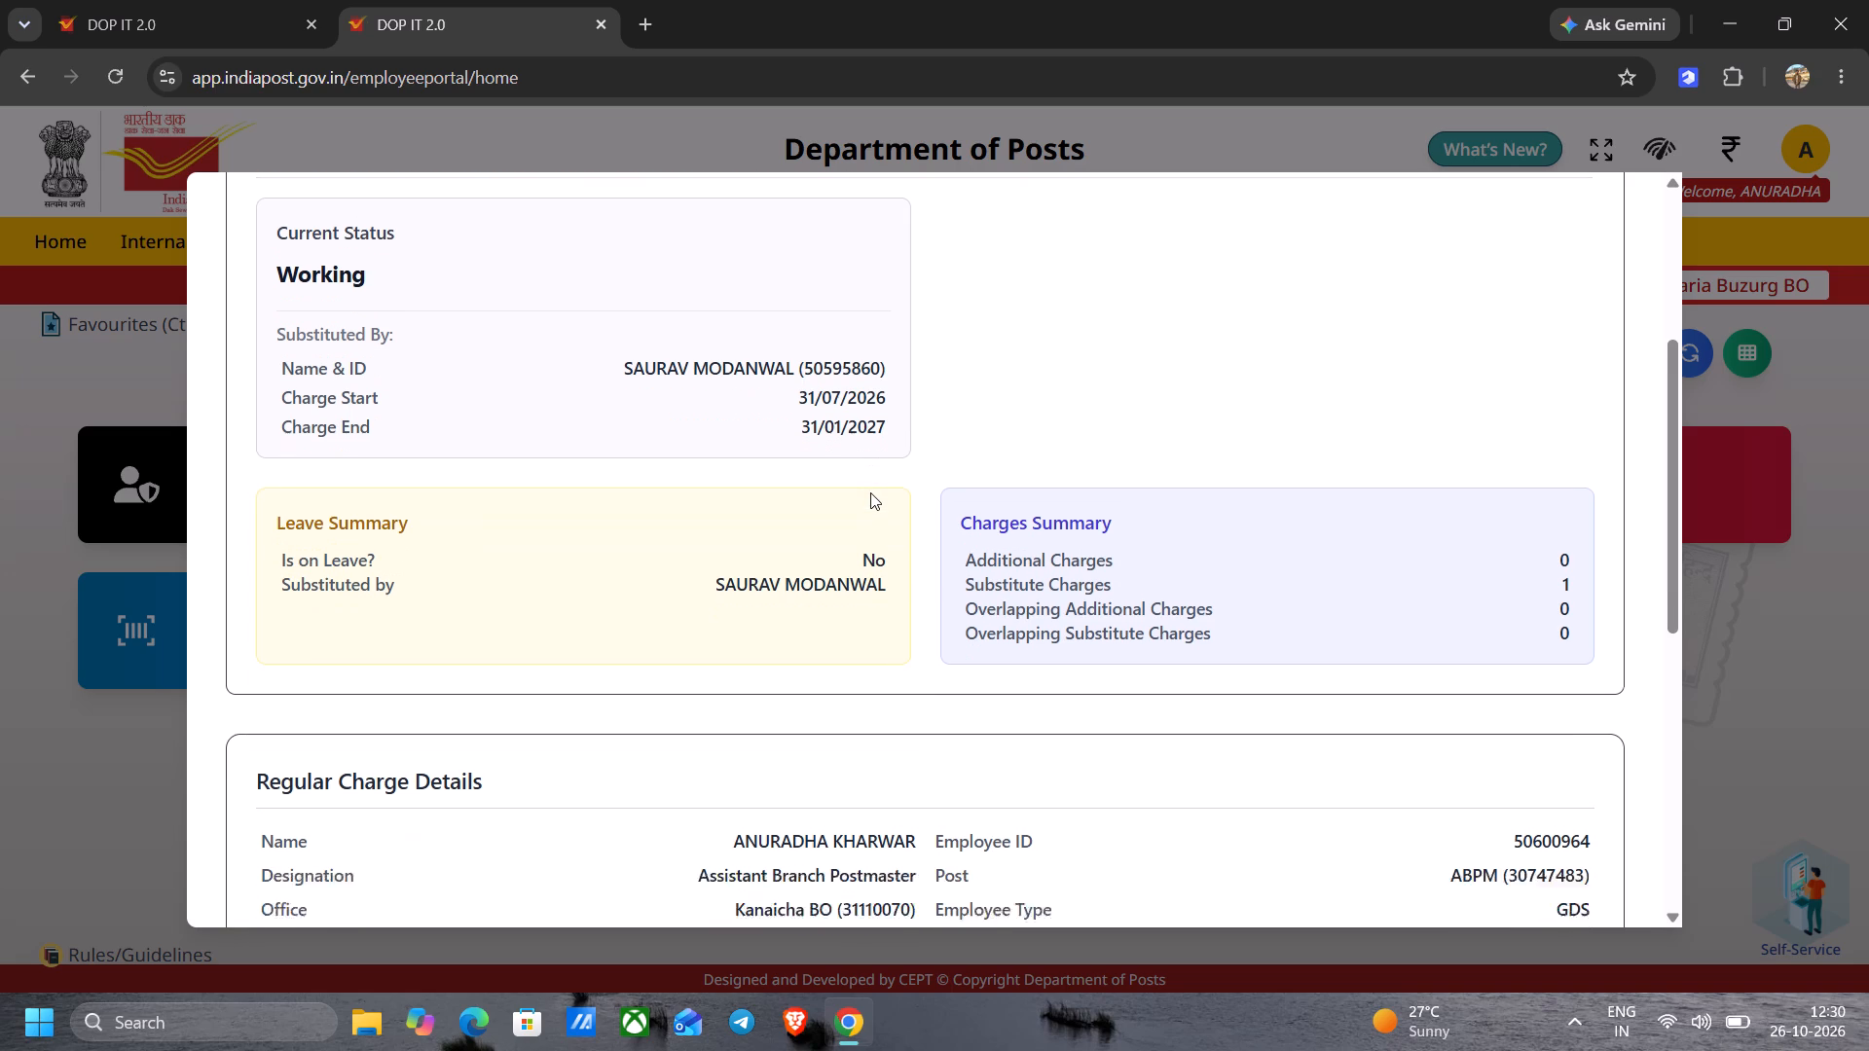
{"action": "scroll", "coordinate": [870, 492], "scroll_direction": "down", "scroll_amount": 1}
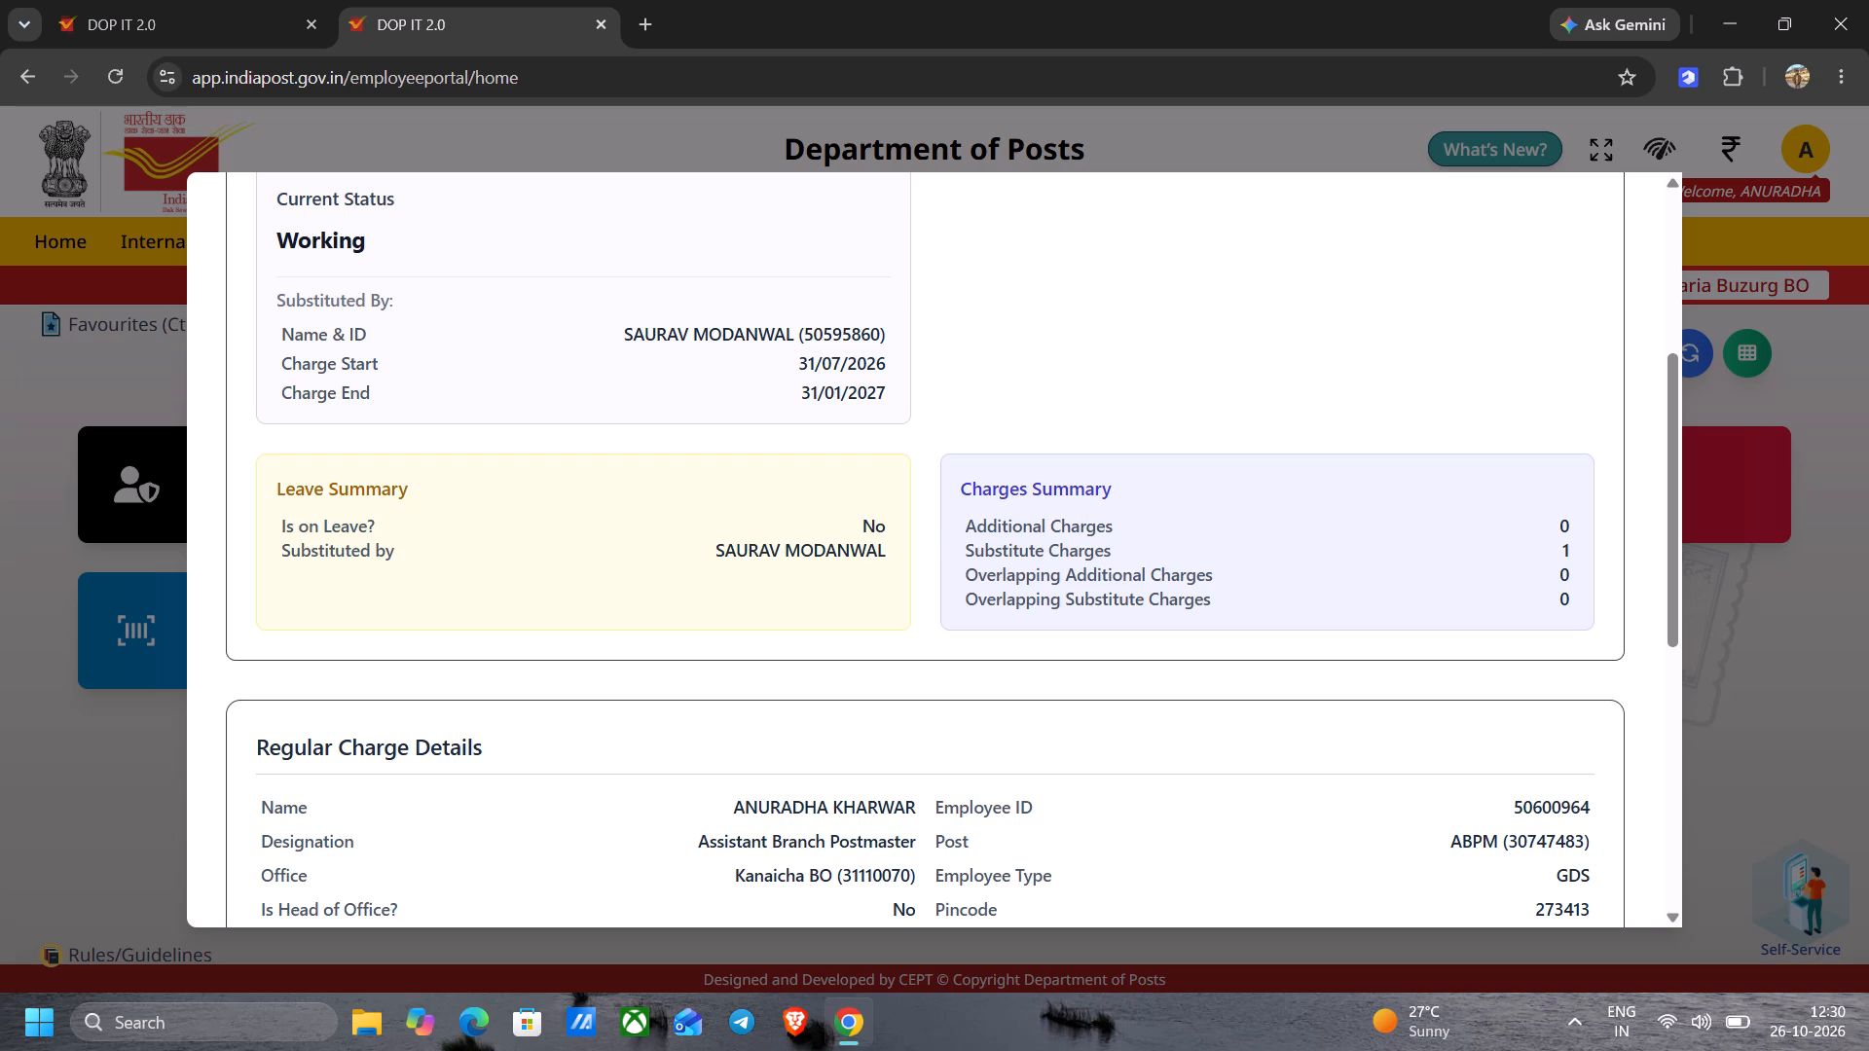
{"action": "scroll", "coordinate": [1057, 565], "scroll_direction": "down", "scroll_amount": 4}
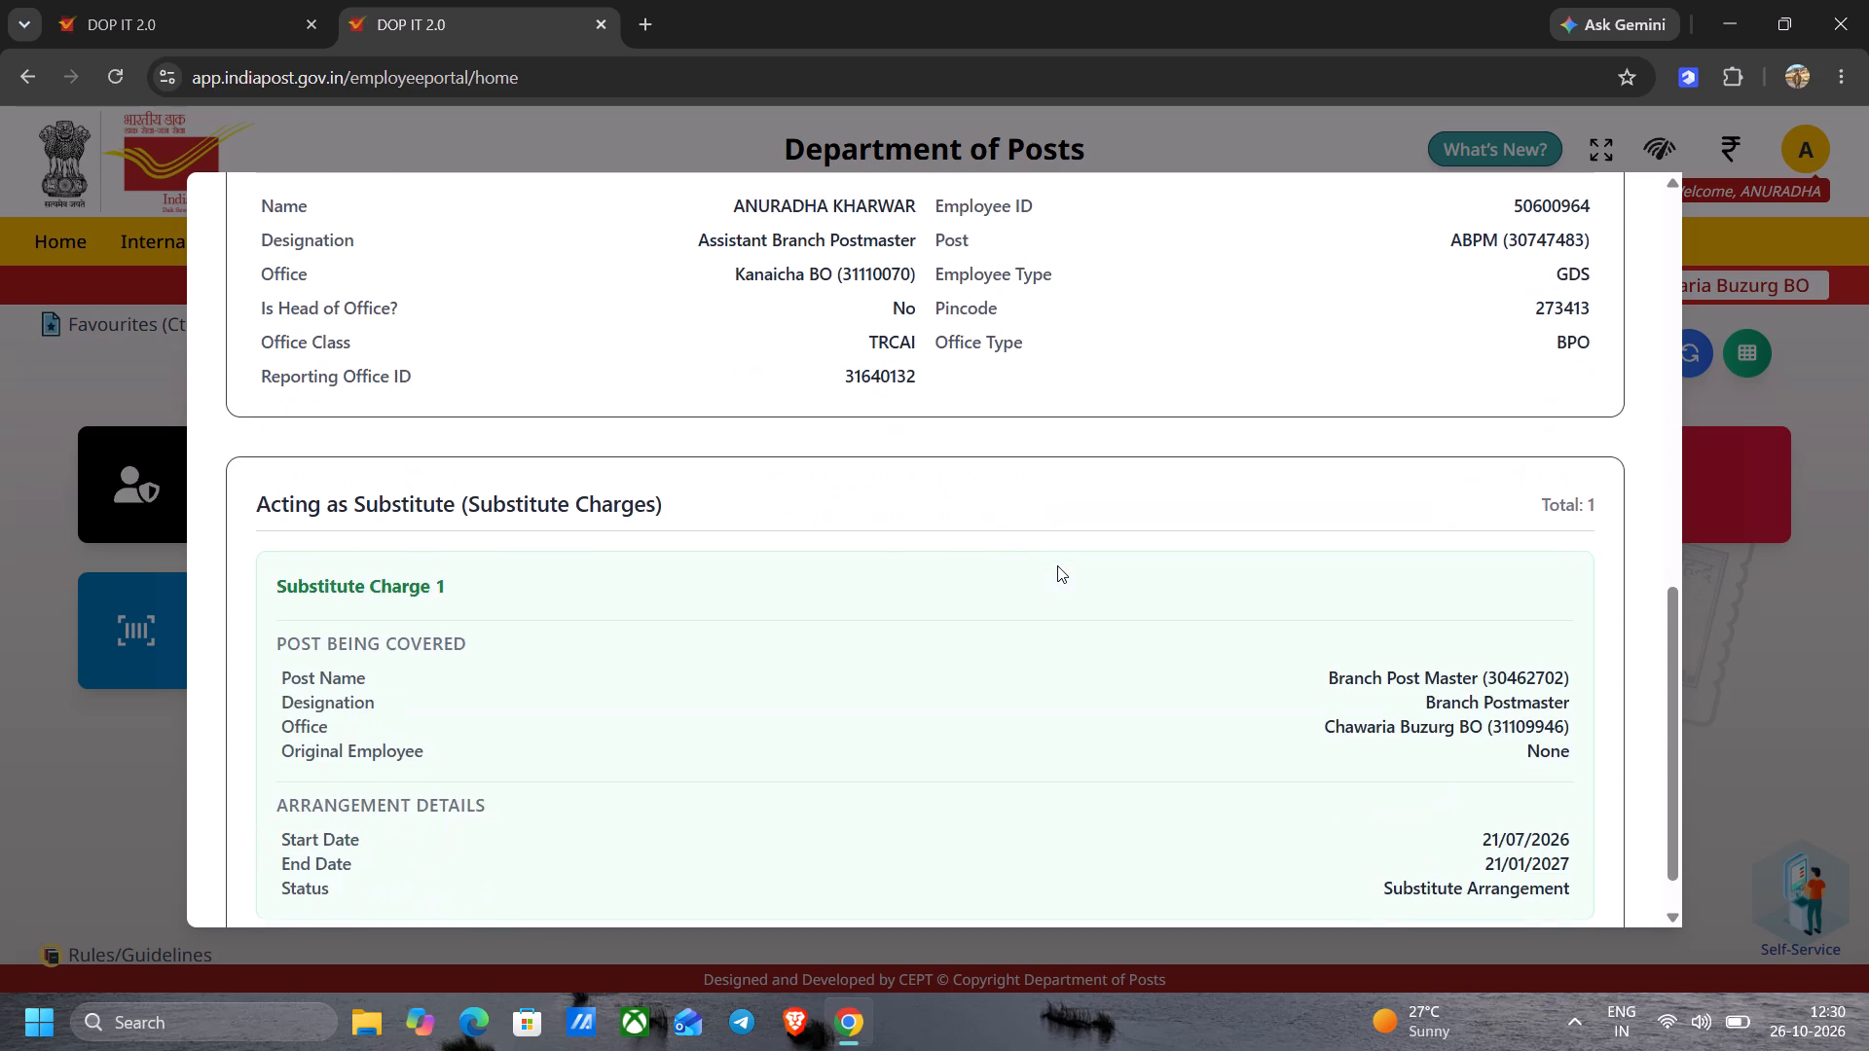
{"action": "scroll", "coordinate": [1057, 565], "scroll_direction": "down", "scroll_amount": 1}
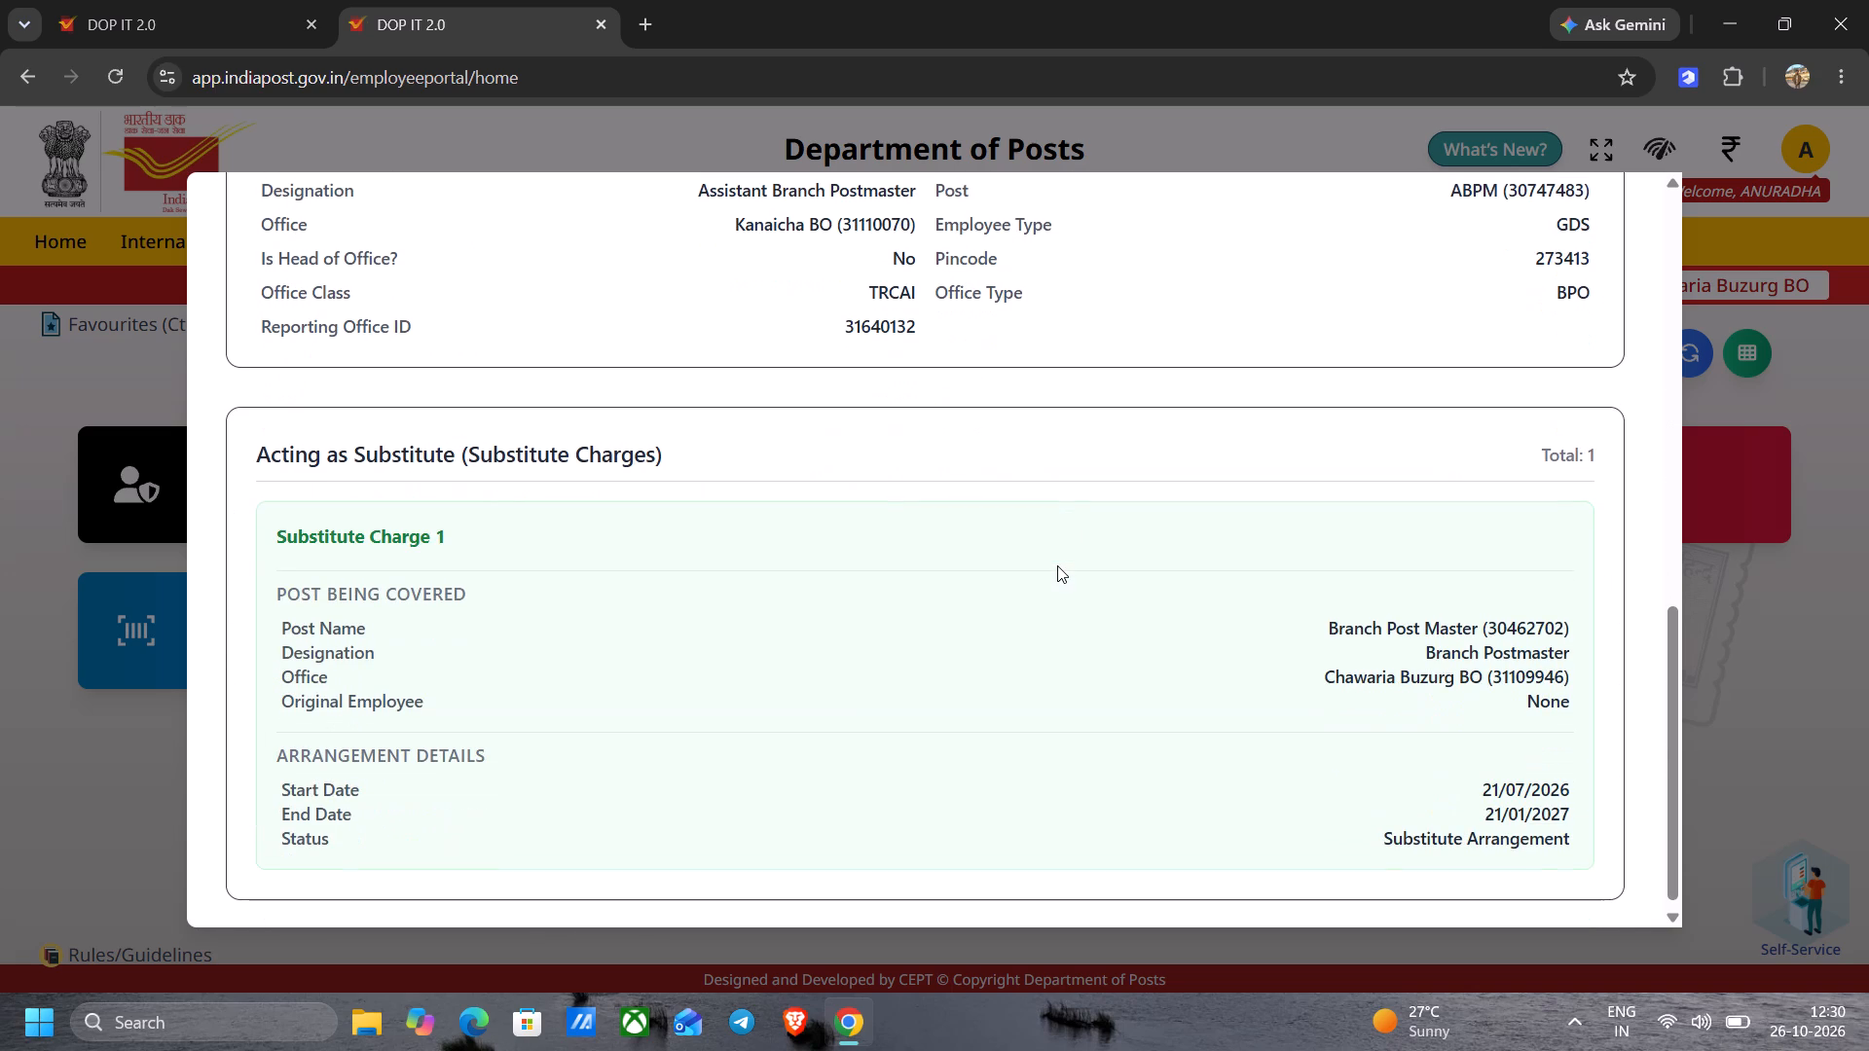
{"action": "scroll", "coordinate": [1057, 565], "scroll_direction": "up", "scroll_amount": 2}
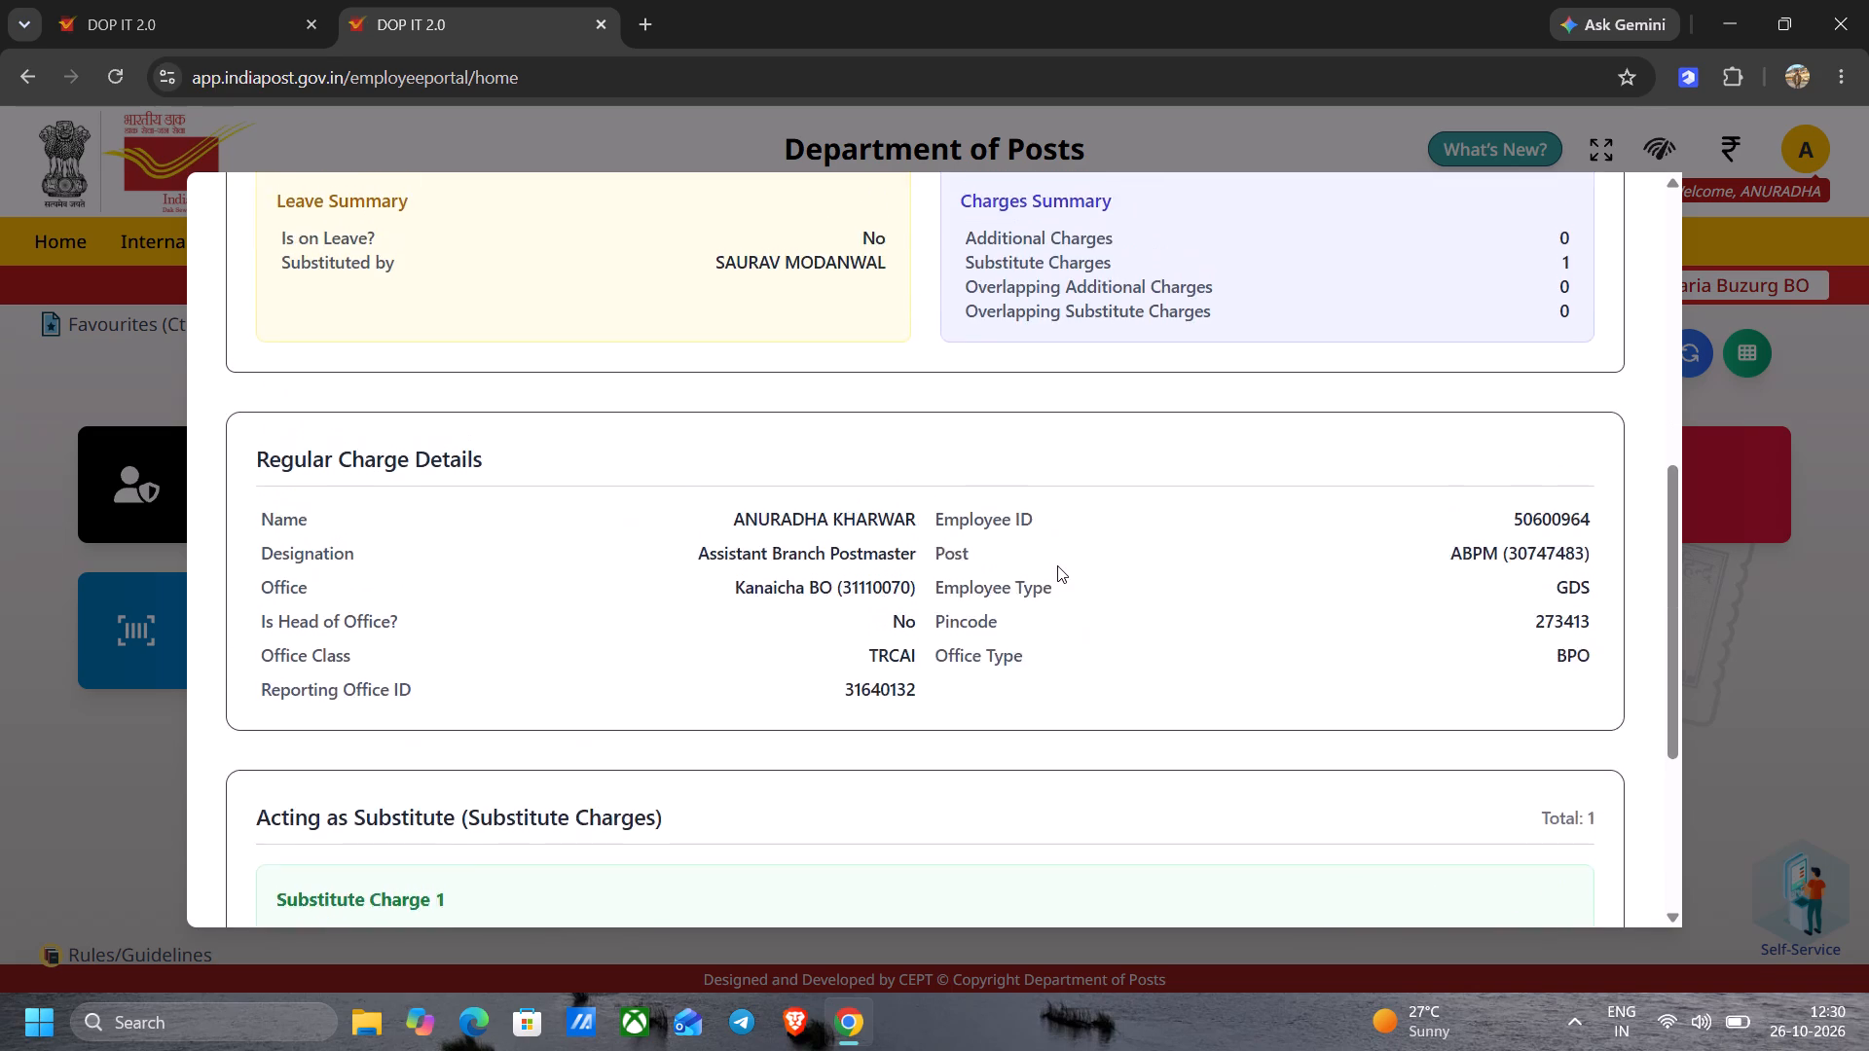
{"action": "scroll", "coordinate": [1057, 565], "scroll_direction": "up", "scroll_amount": 2}
{"action": "scroll", "coordinate": [1057, 565], "scroll_direction": "down", "scroll_amount": 5}
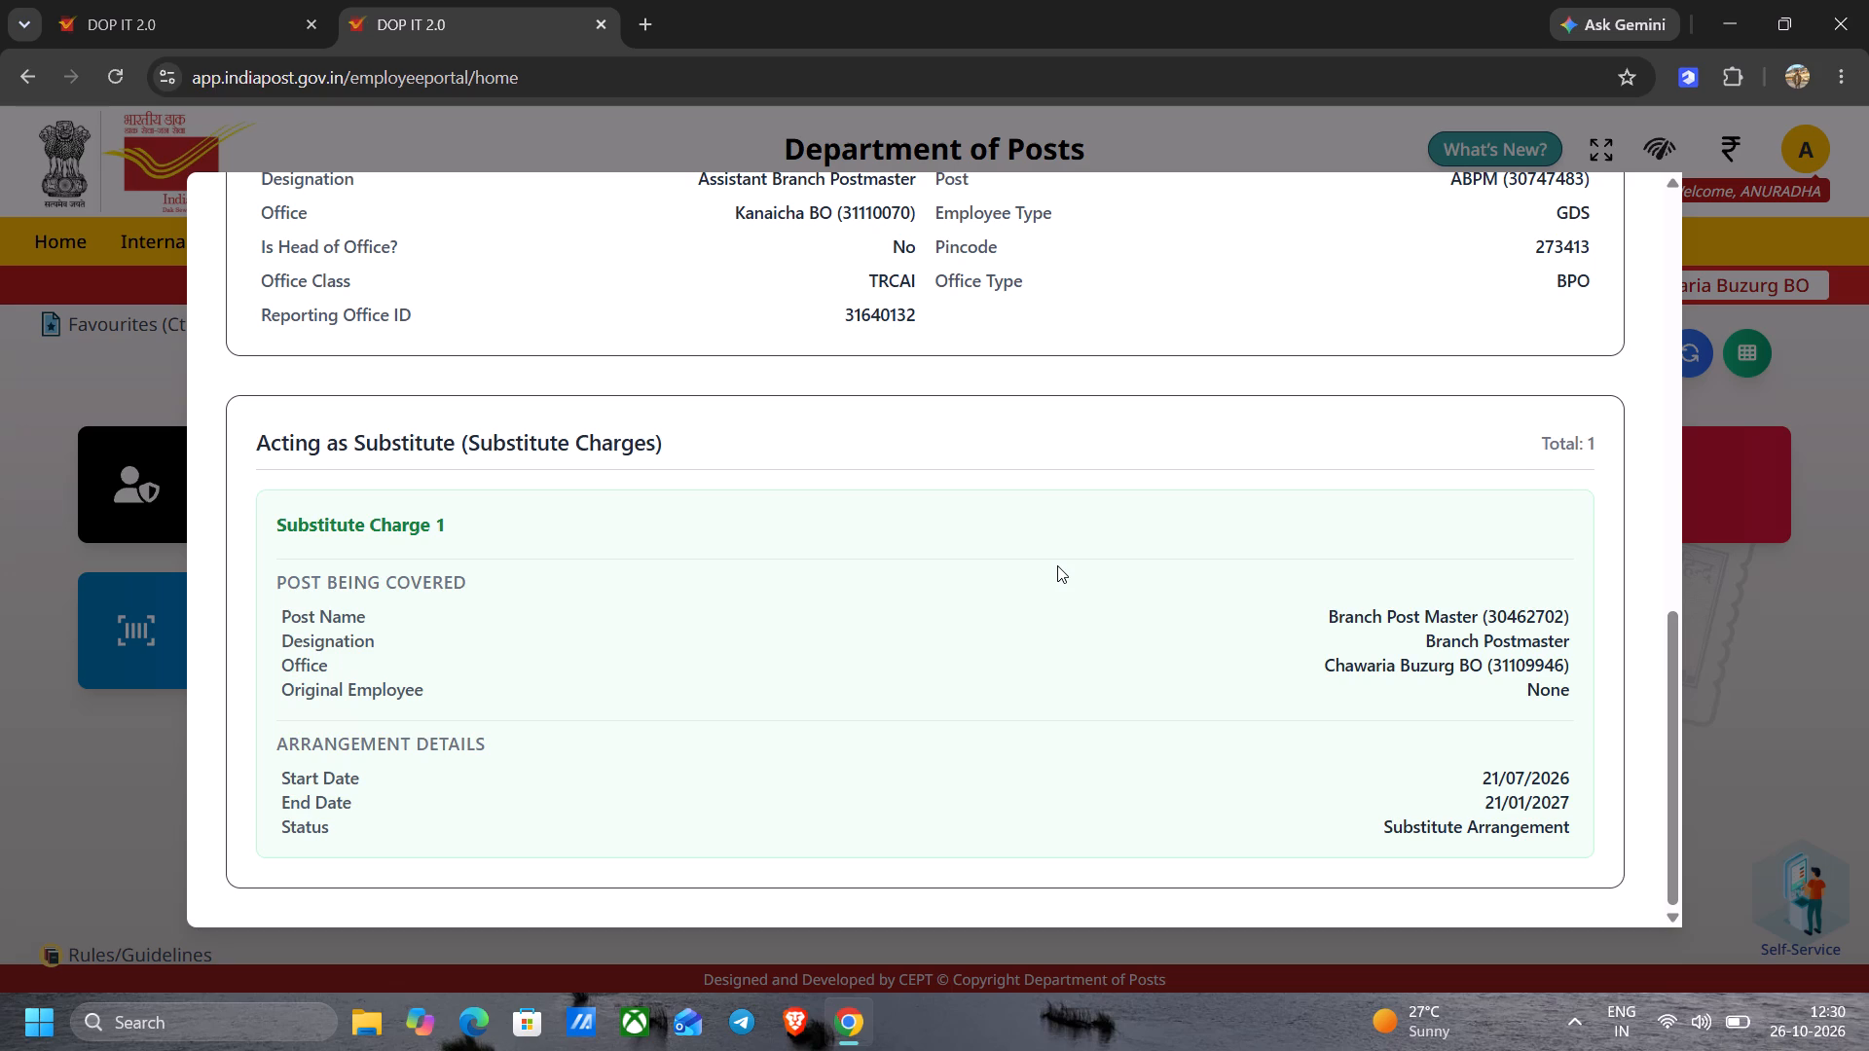
{"action": "scroll", "coordinate": [1057, 565], "scroll_direction": "up", "scroll_amount": 2}
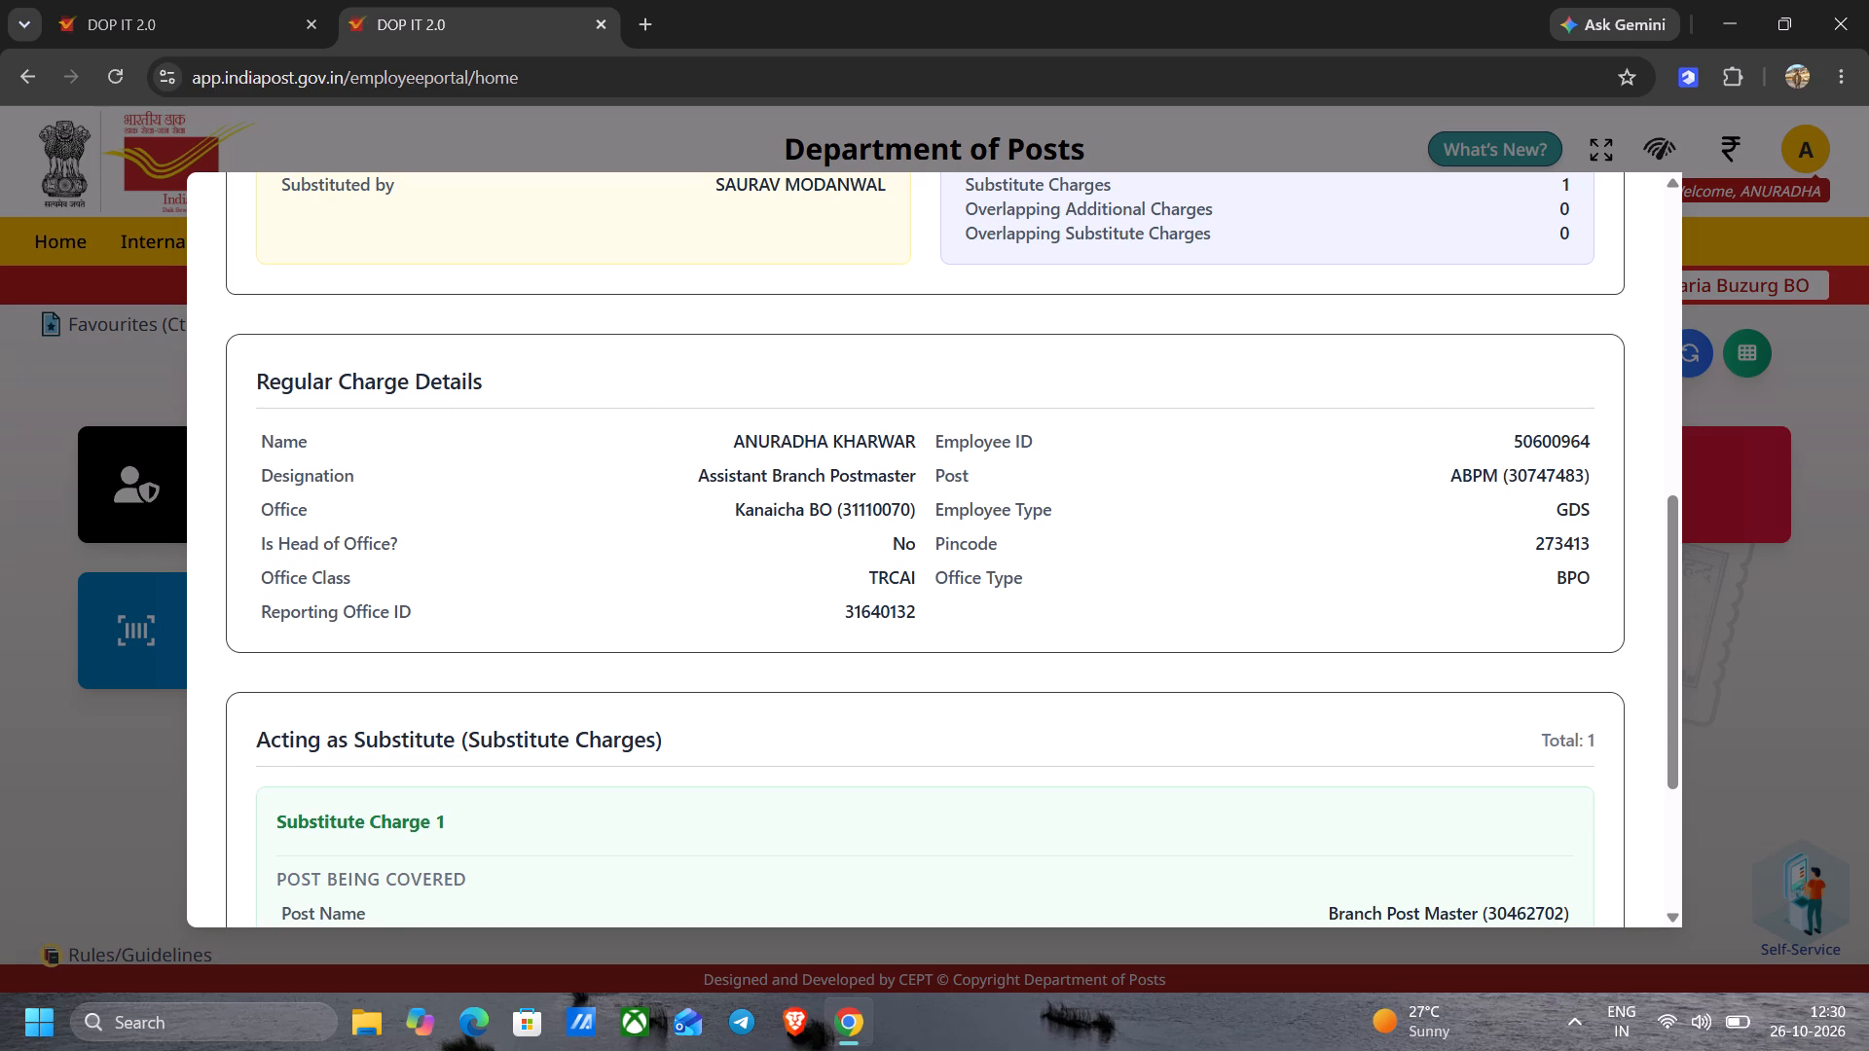
{"action": "scroll", "coordinate": [949, 482], "scroll_direction": "up", "scroll_amount": 2}
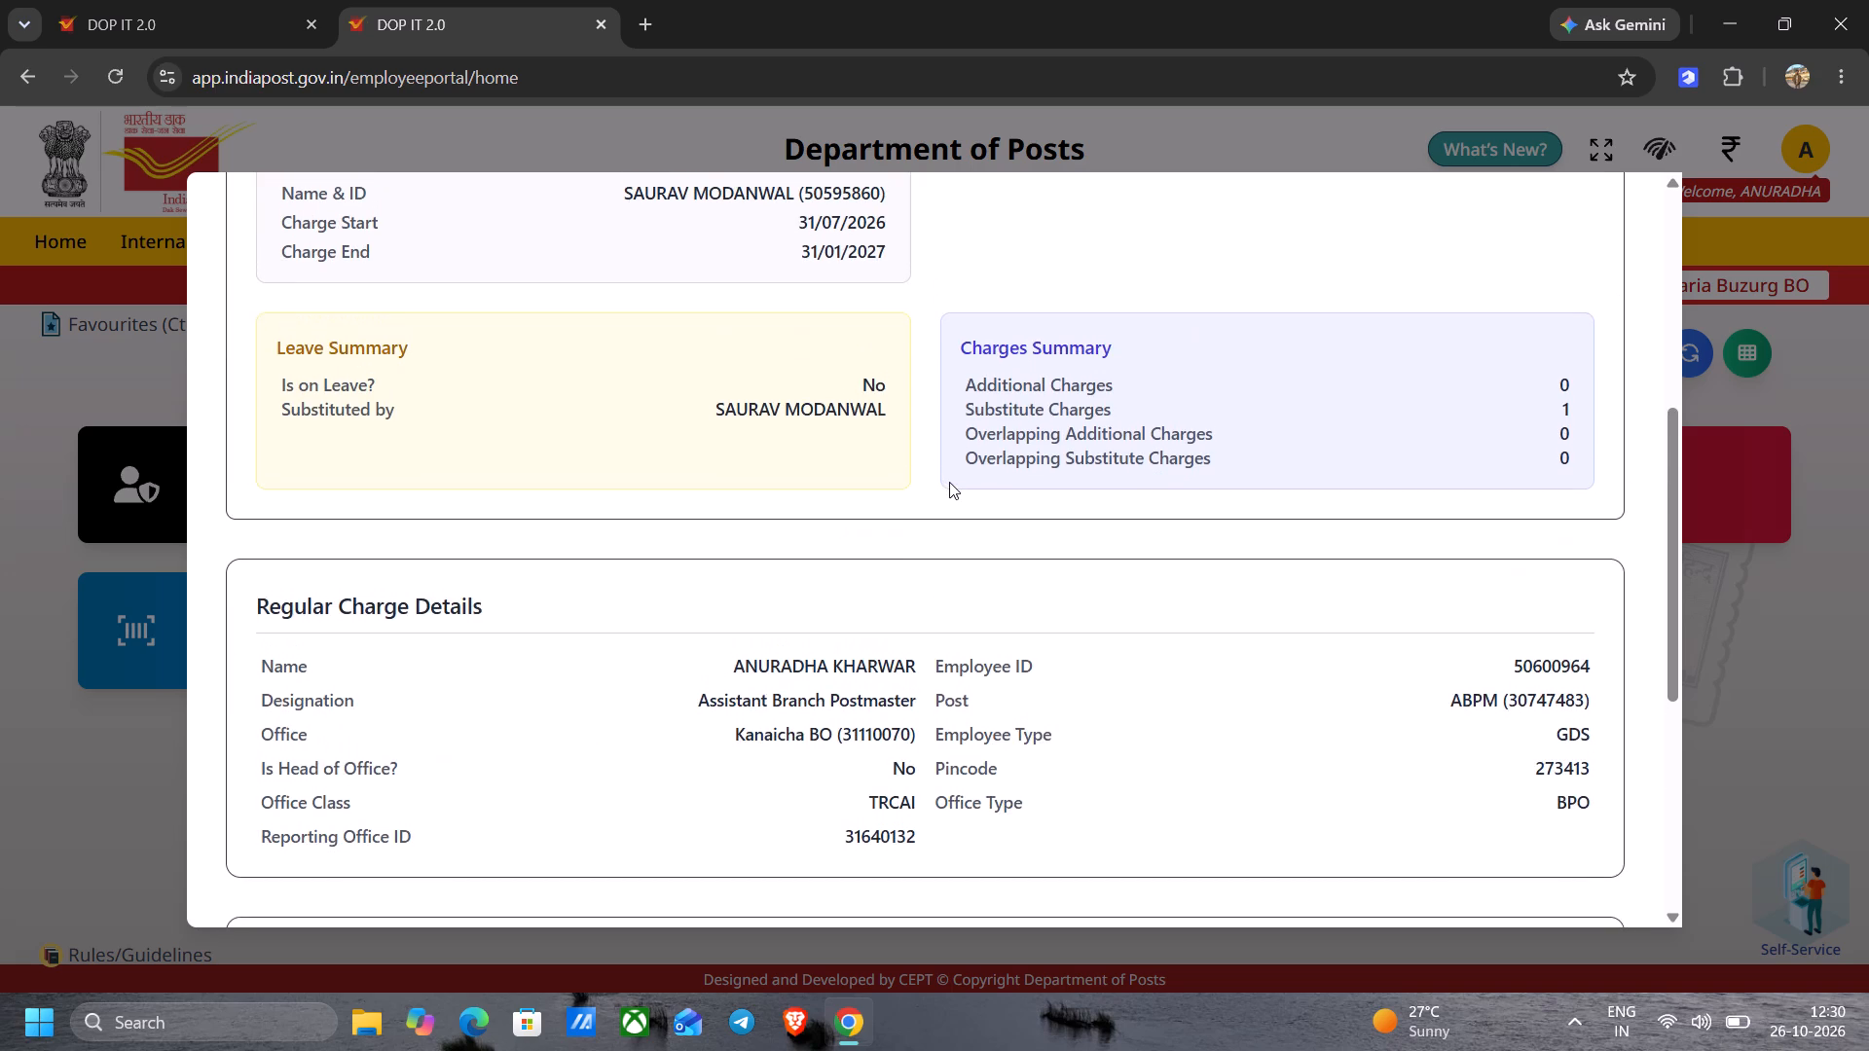
{"action": "scroll", "coordinate": [949, 482], "scroll_direction": "up", "scroll_amount": 2}
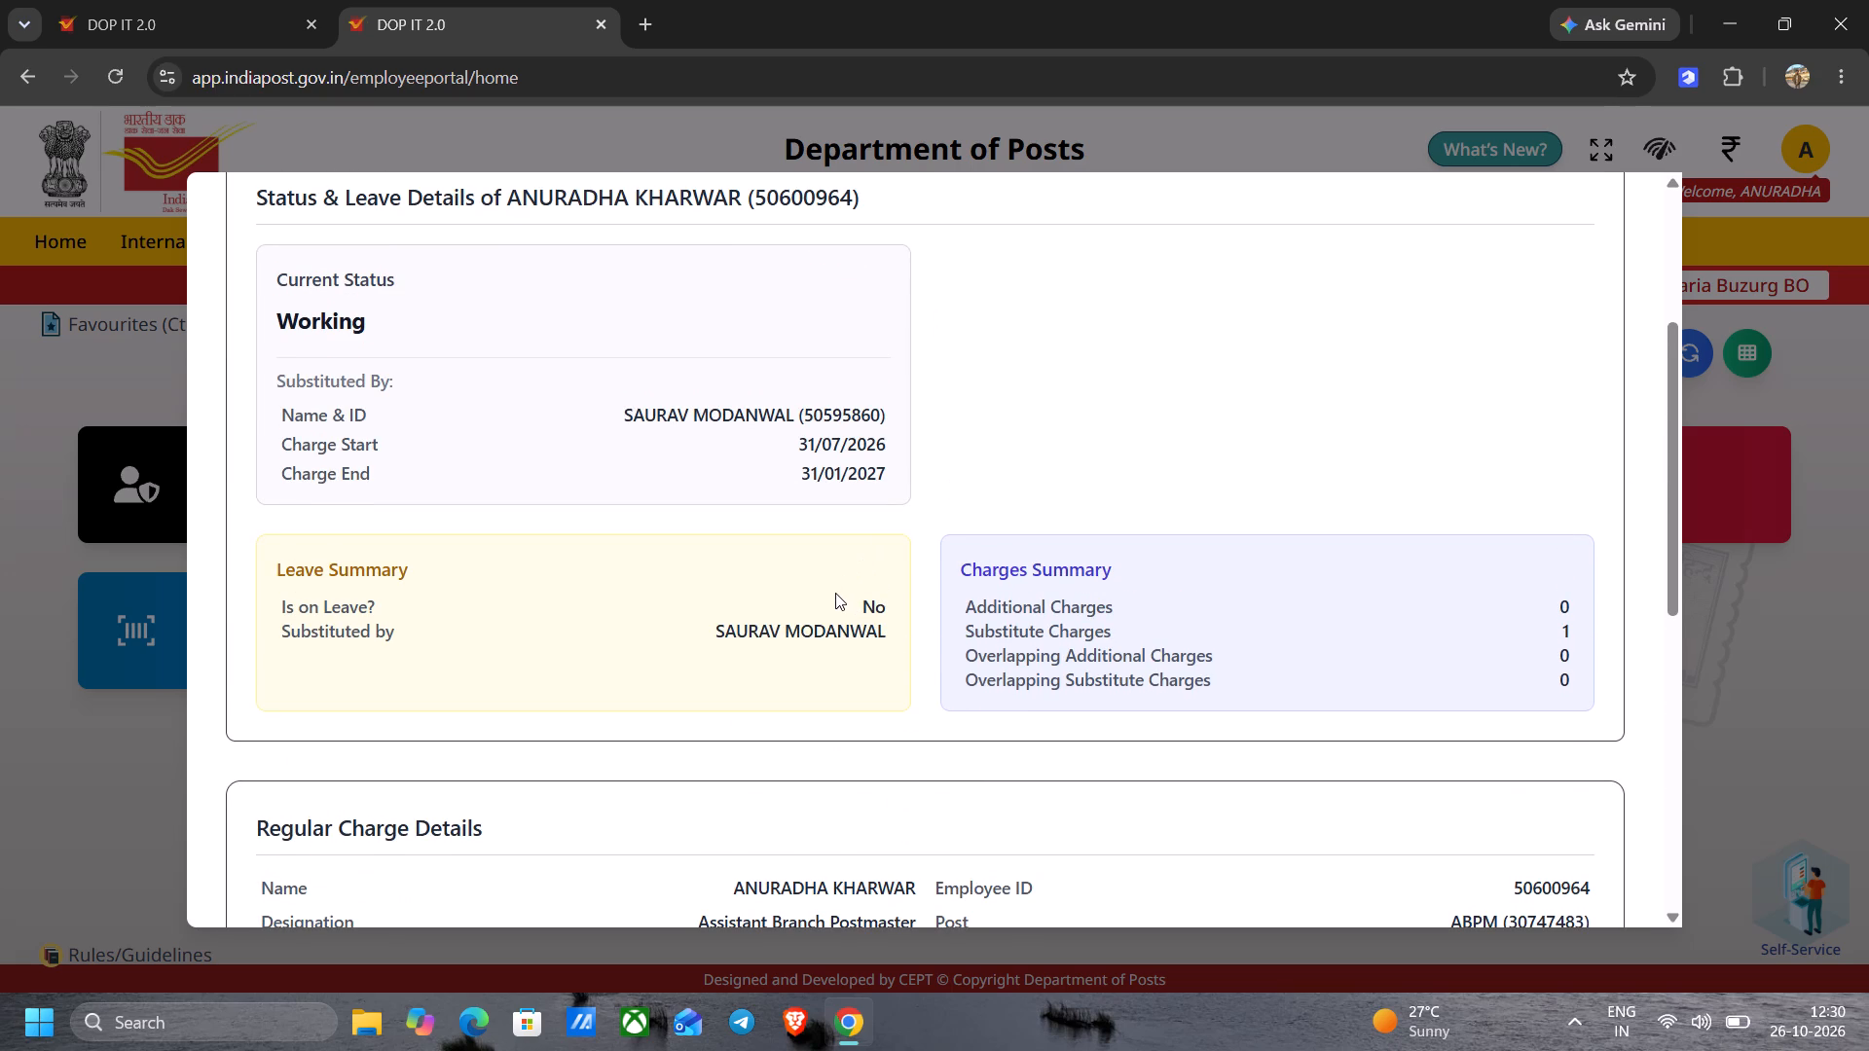
{"action": "scroll", "coordinate": [835, 593], "scroll_direction": "up", "scroll_amount": 1}
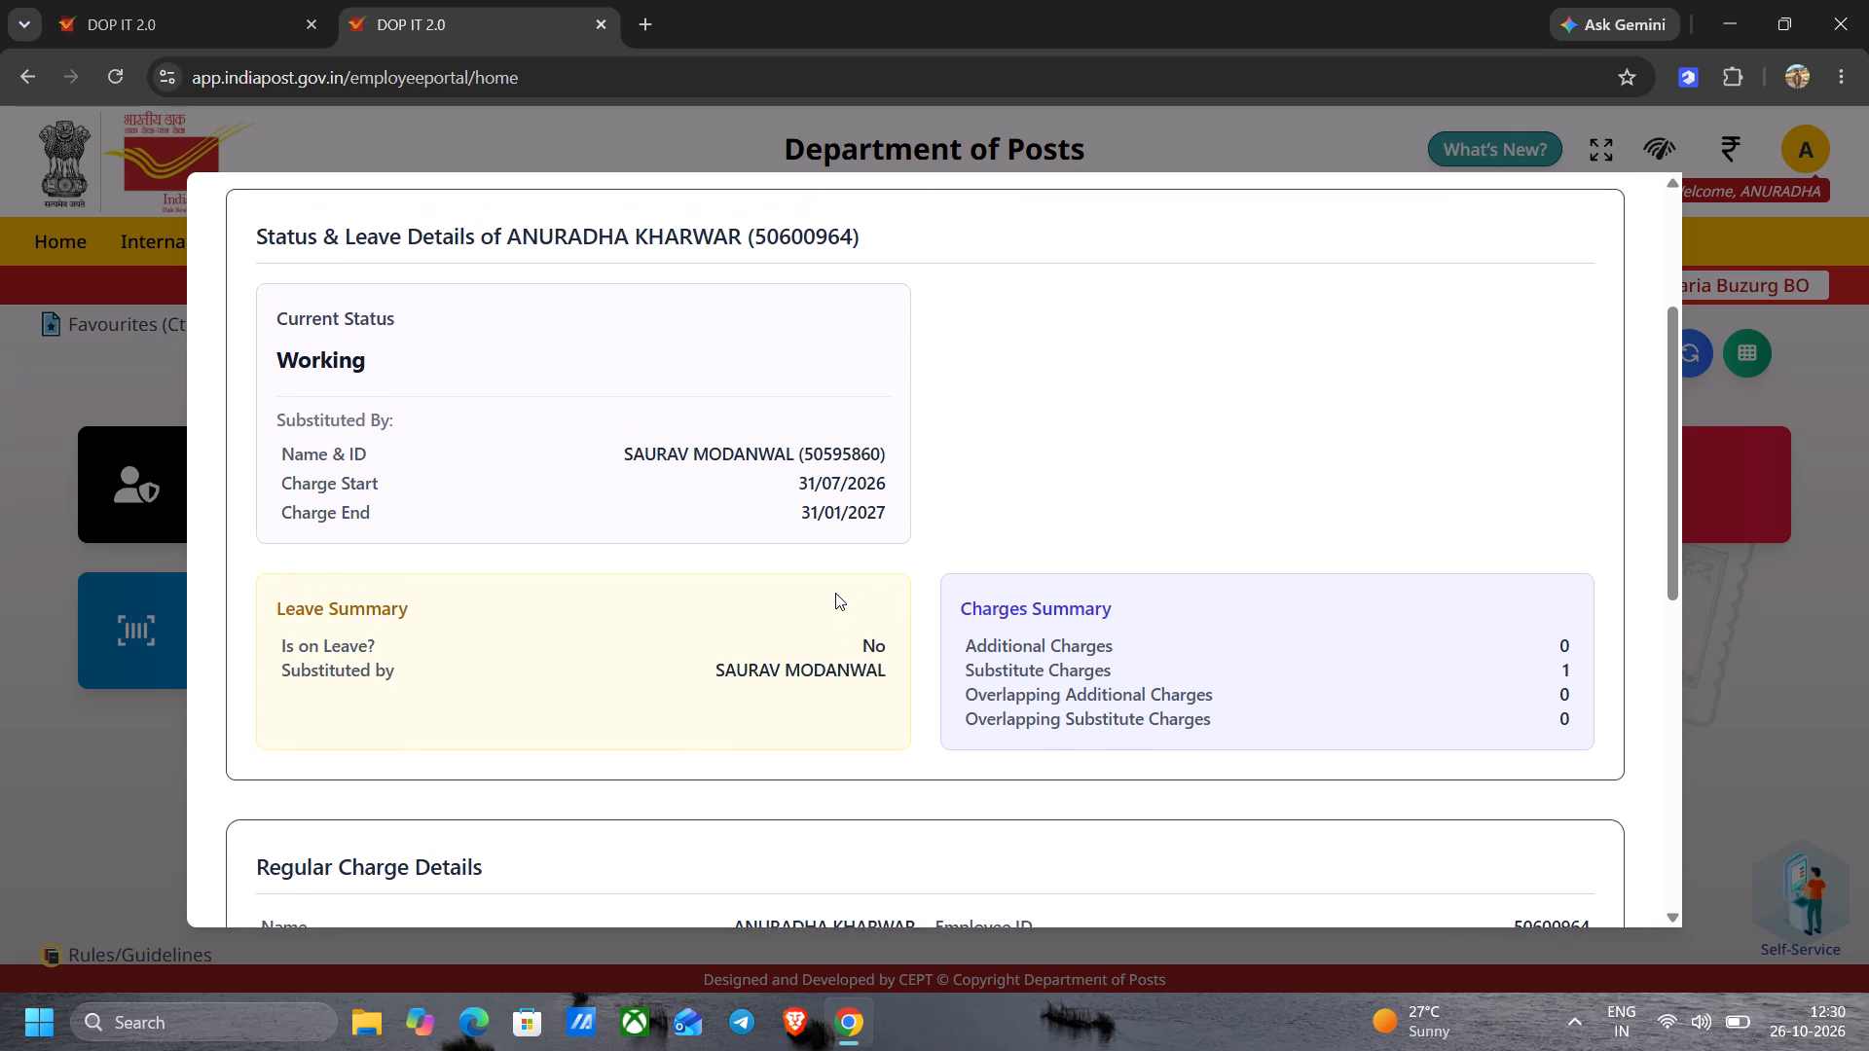
{"action": "scroll", "coordinate": [835, 593], "scroll_direction": "up", "scroll_amount": 4}
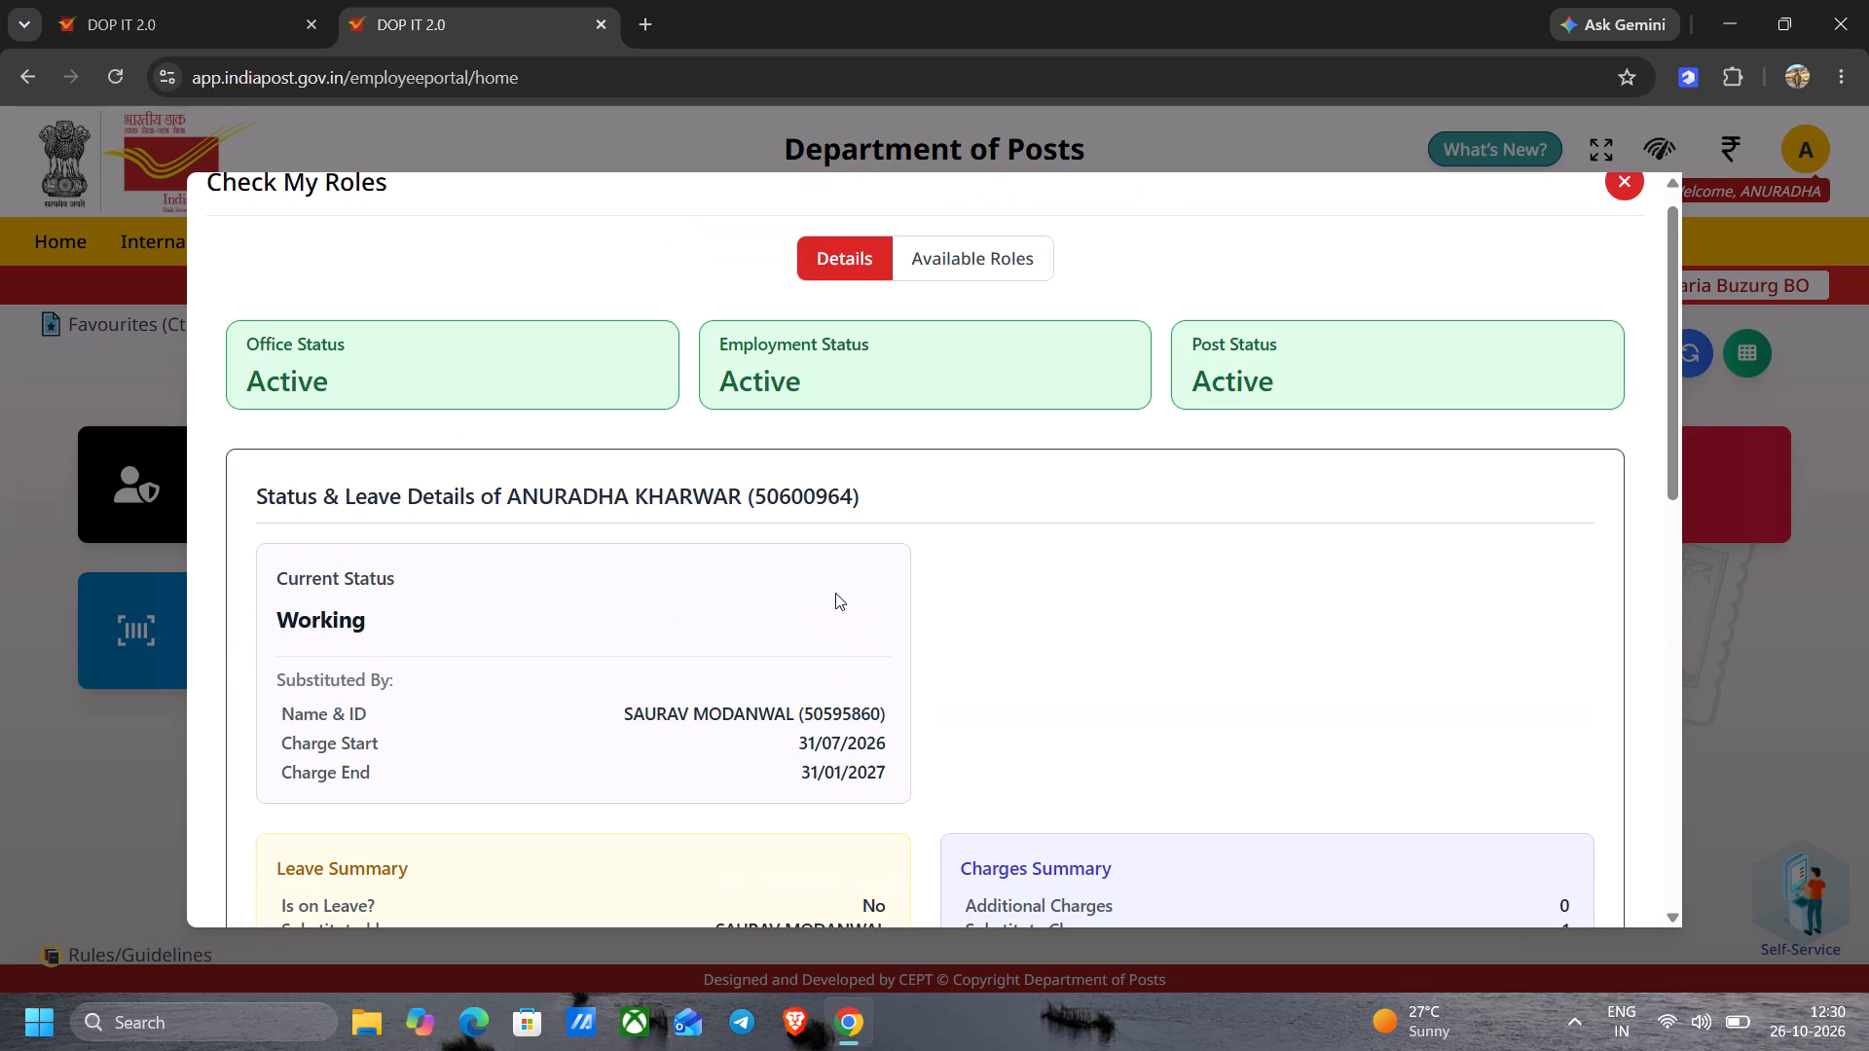
View the modules and role names assigned to the employee under Available Roles.
{"action": "left_click", "coordinate": [965, 287]}
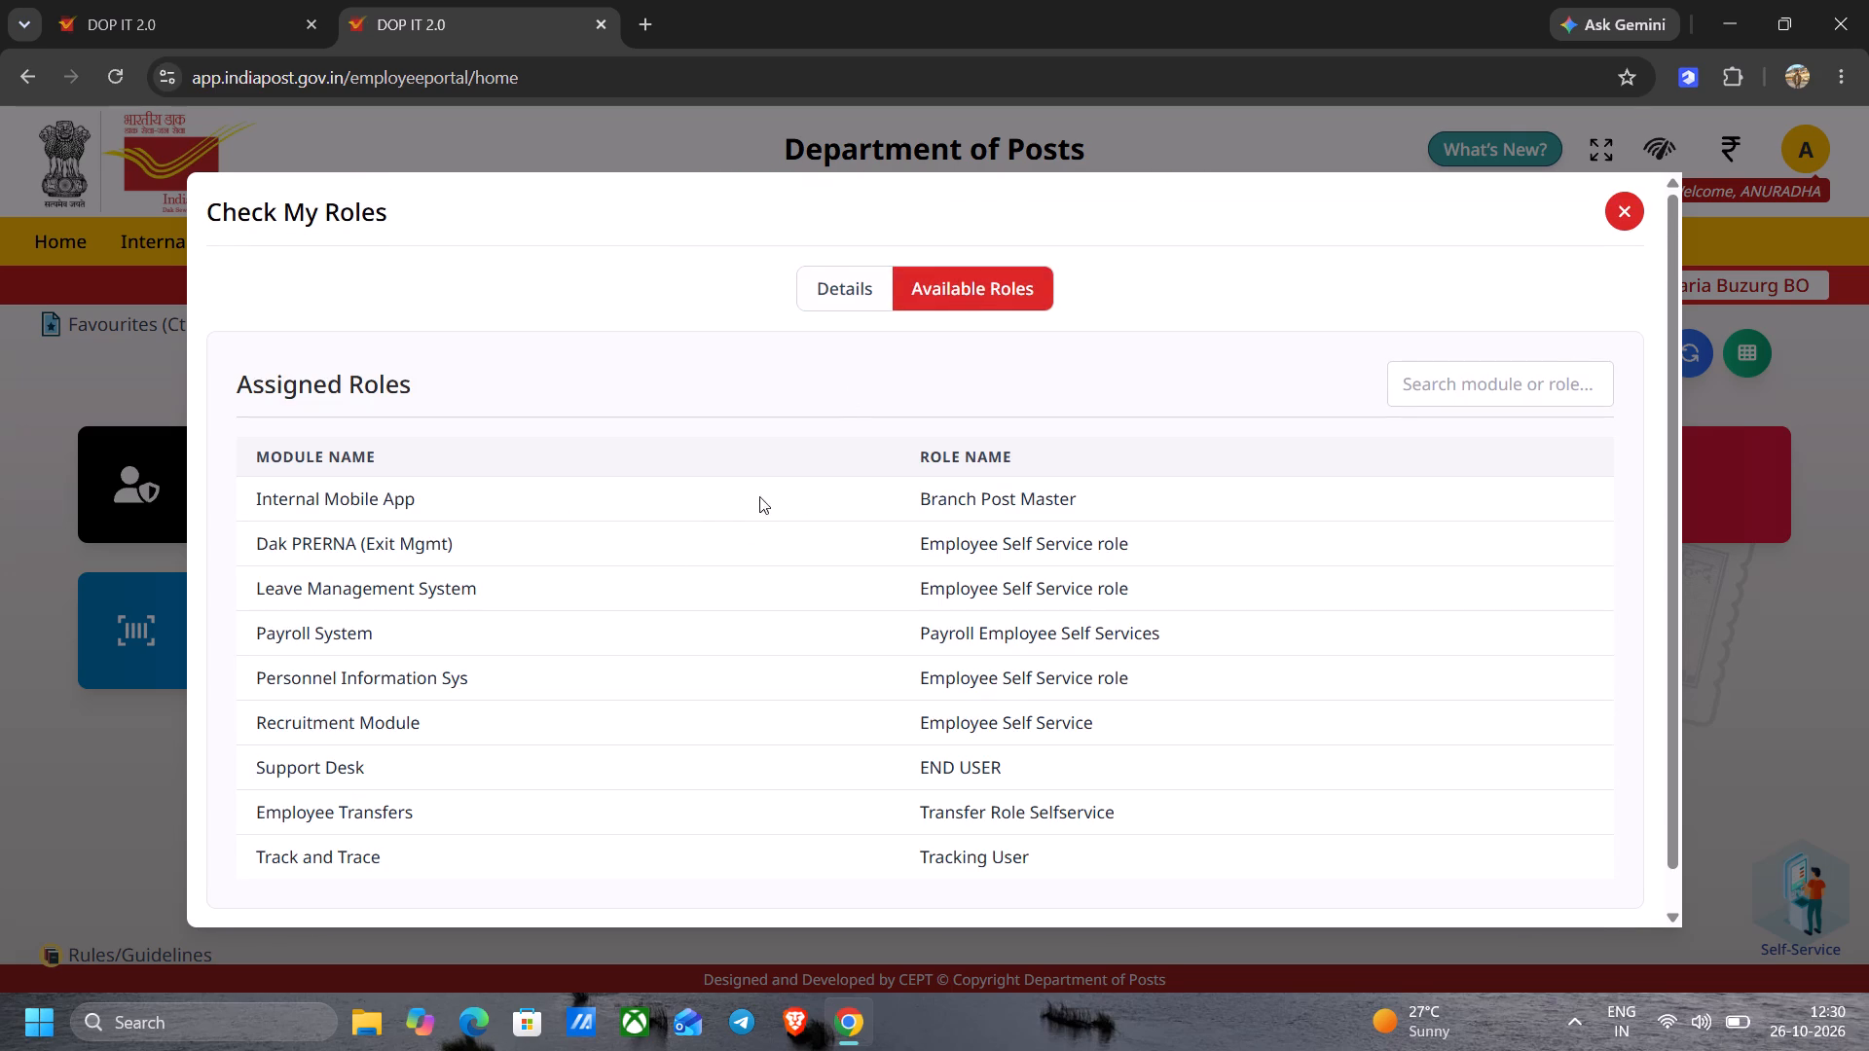
{"action": "scroll", "coordinate": [919, 812], "scroll_direction": "down", "scroll_amount": 4}
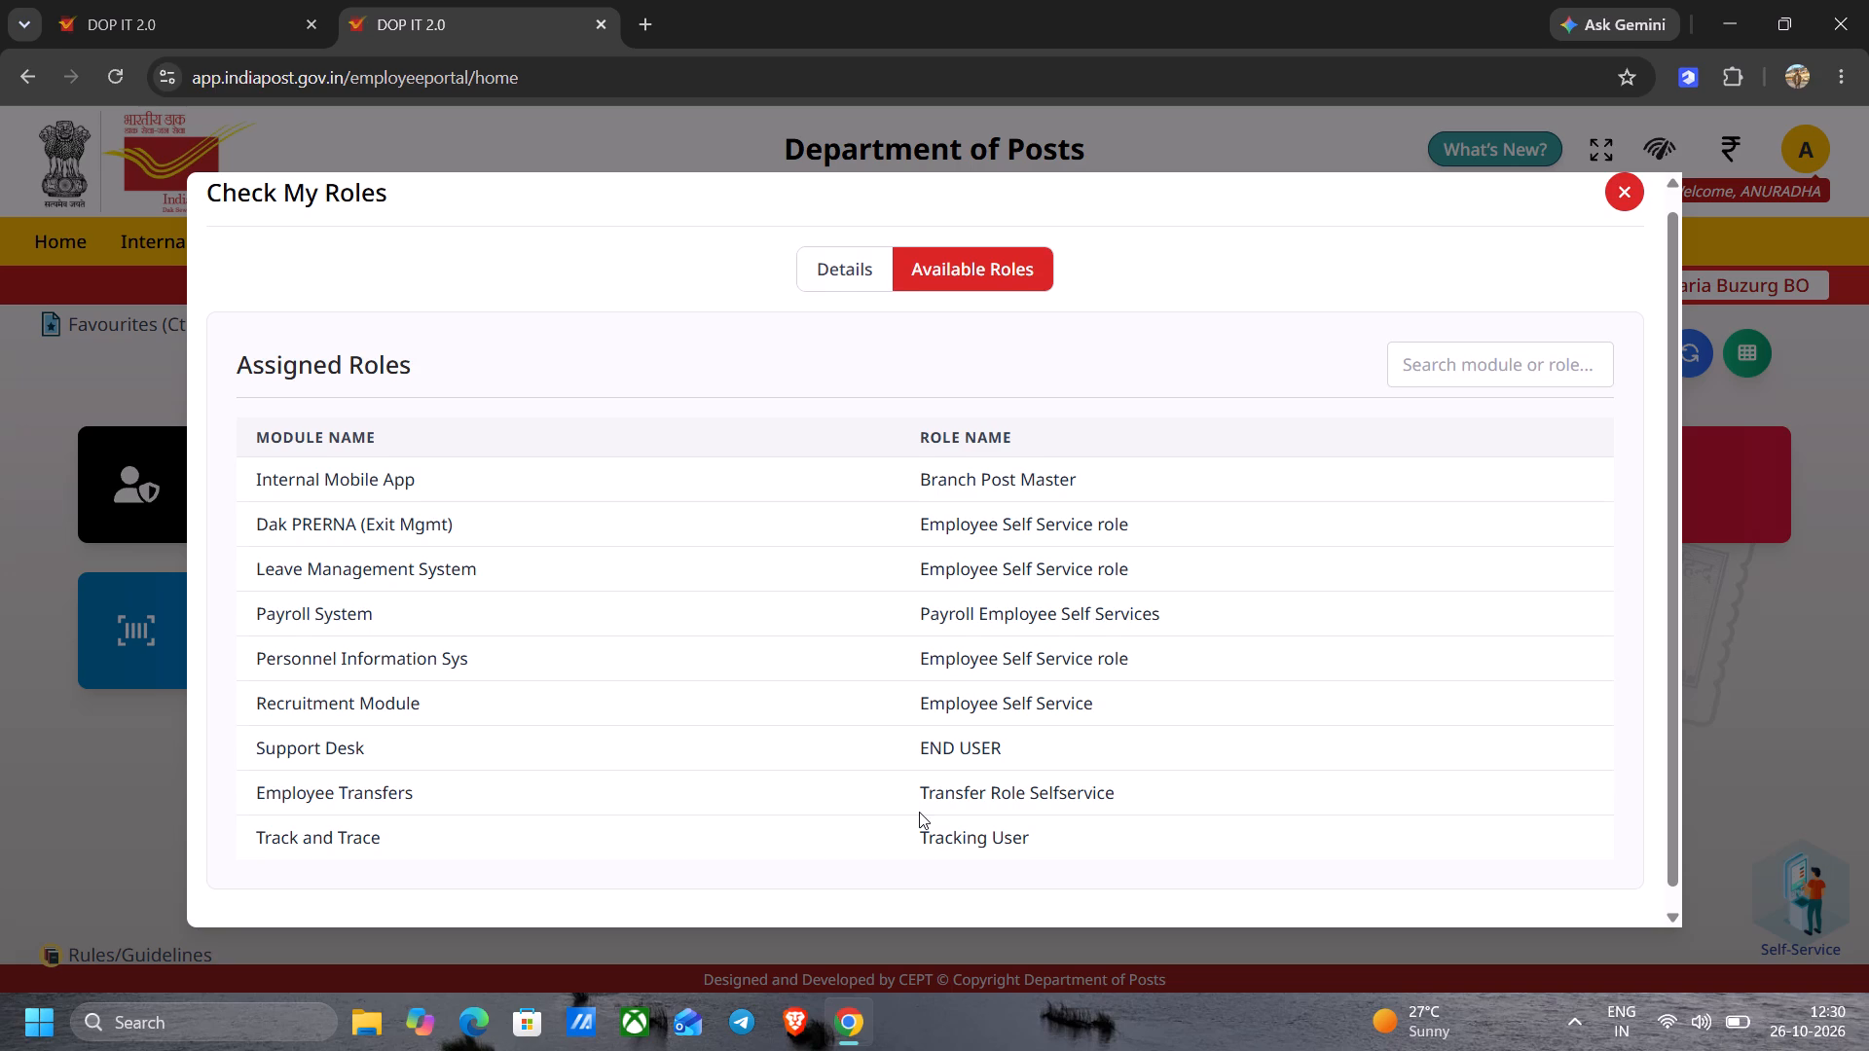
{"action": "scroll", "coordinate": [919, 812], "scroll_direction": "up", "scroll_amount": 2}
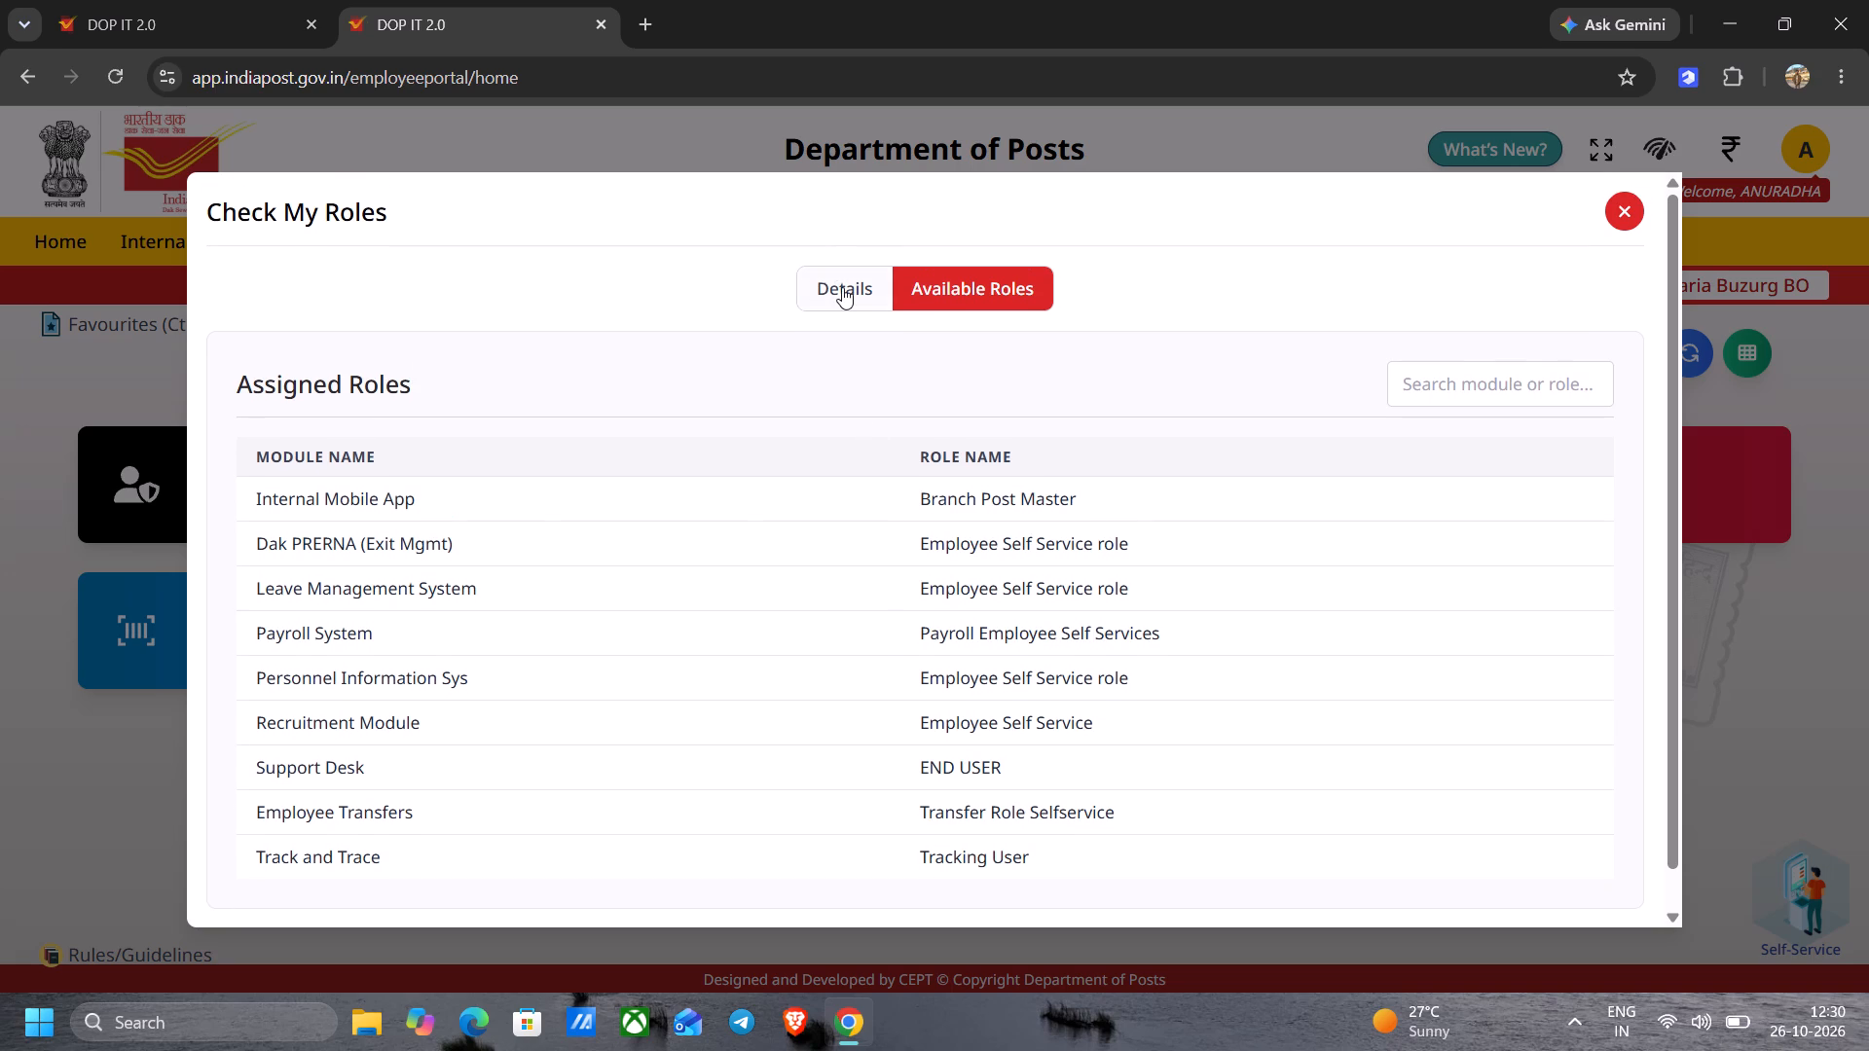
Recheck the employee's status, leave and charges summaries, regular charge and substitute charge details, and close Check My Roles.
{"action": "left_click", "coordinate": [842, 287]}
{"action": "scroll", "coordinate": [659, 713], "scroll_direction": "down", "scroll_amount": 1}
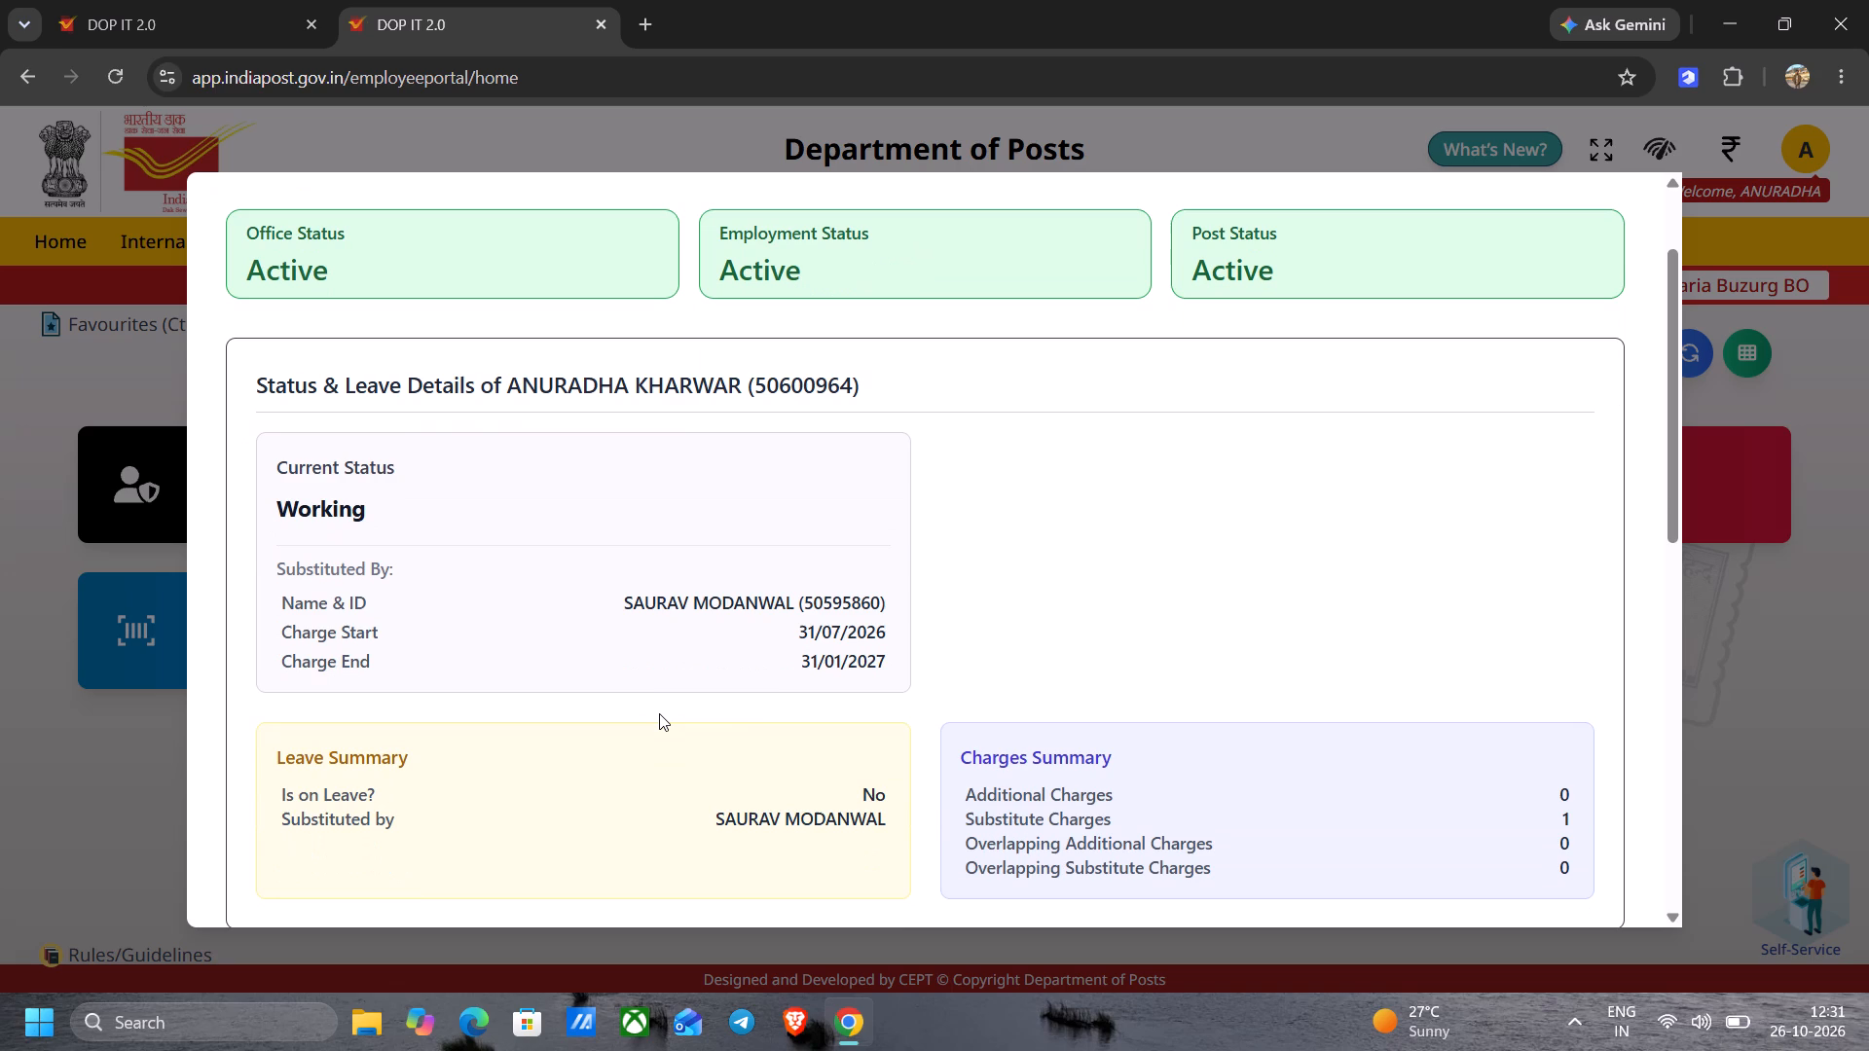
{"action": "scroll", "coordinate": [659, 713], "scroll_direction": "down", "scroll_amount": 4}
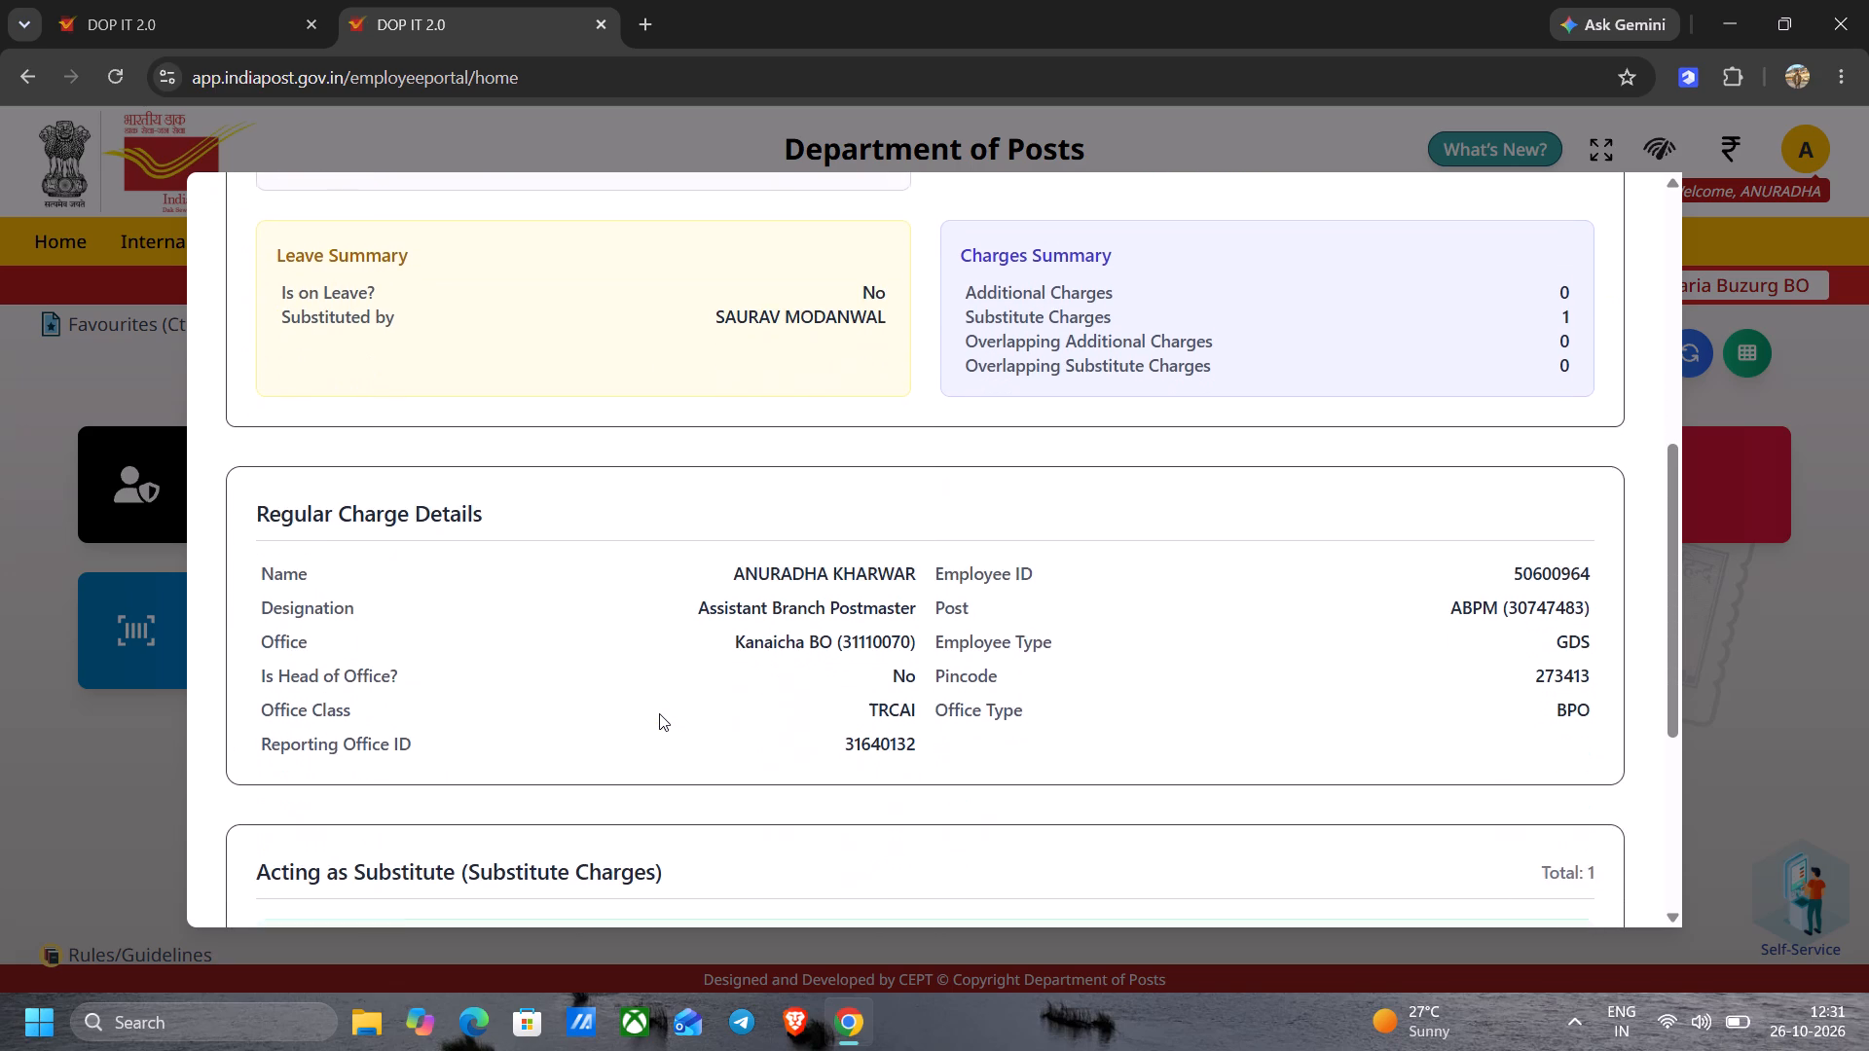
{"action": "scroll", "coordinate": [659, 713], "scroll_direction": "down", "scroll_amount": 4}
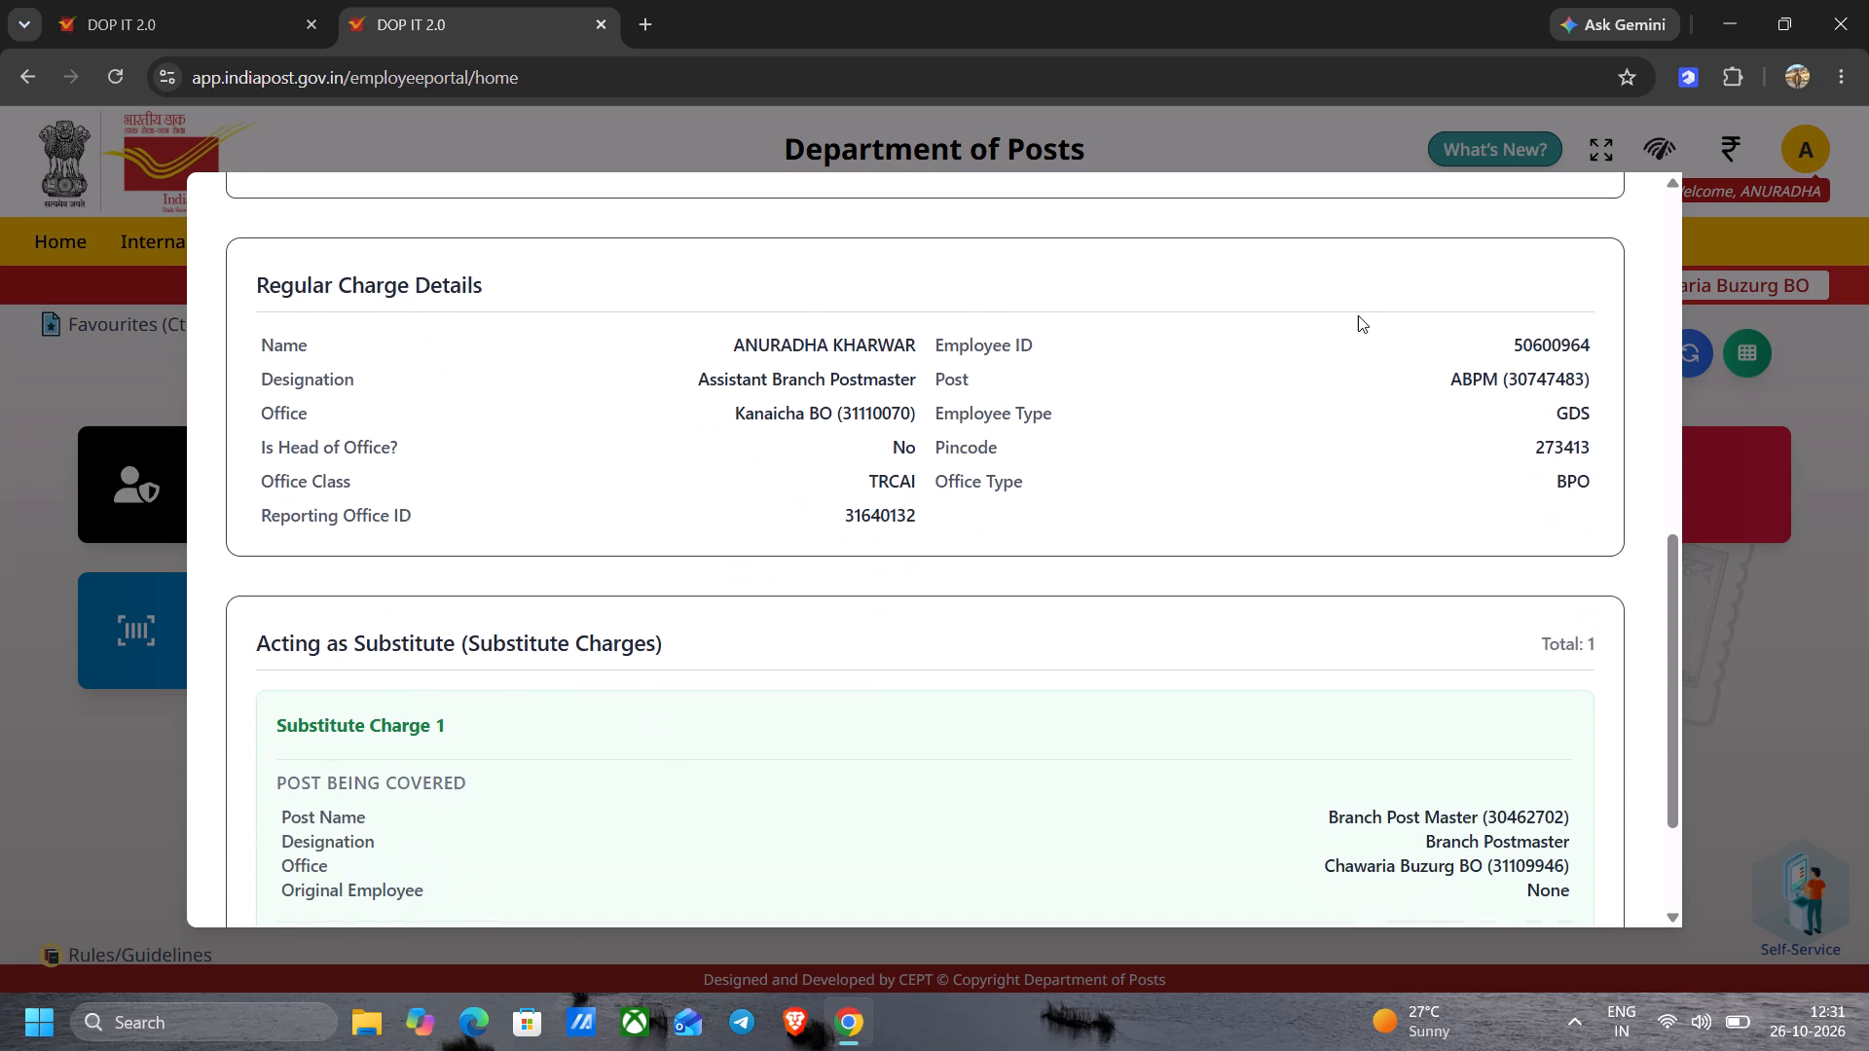
{"action": "scroll", "coordinate": [1358, 315], "scroll_direction": "up", "scroll_amount": 8}
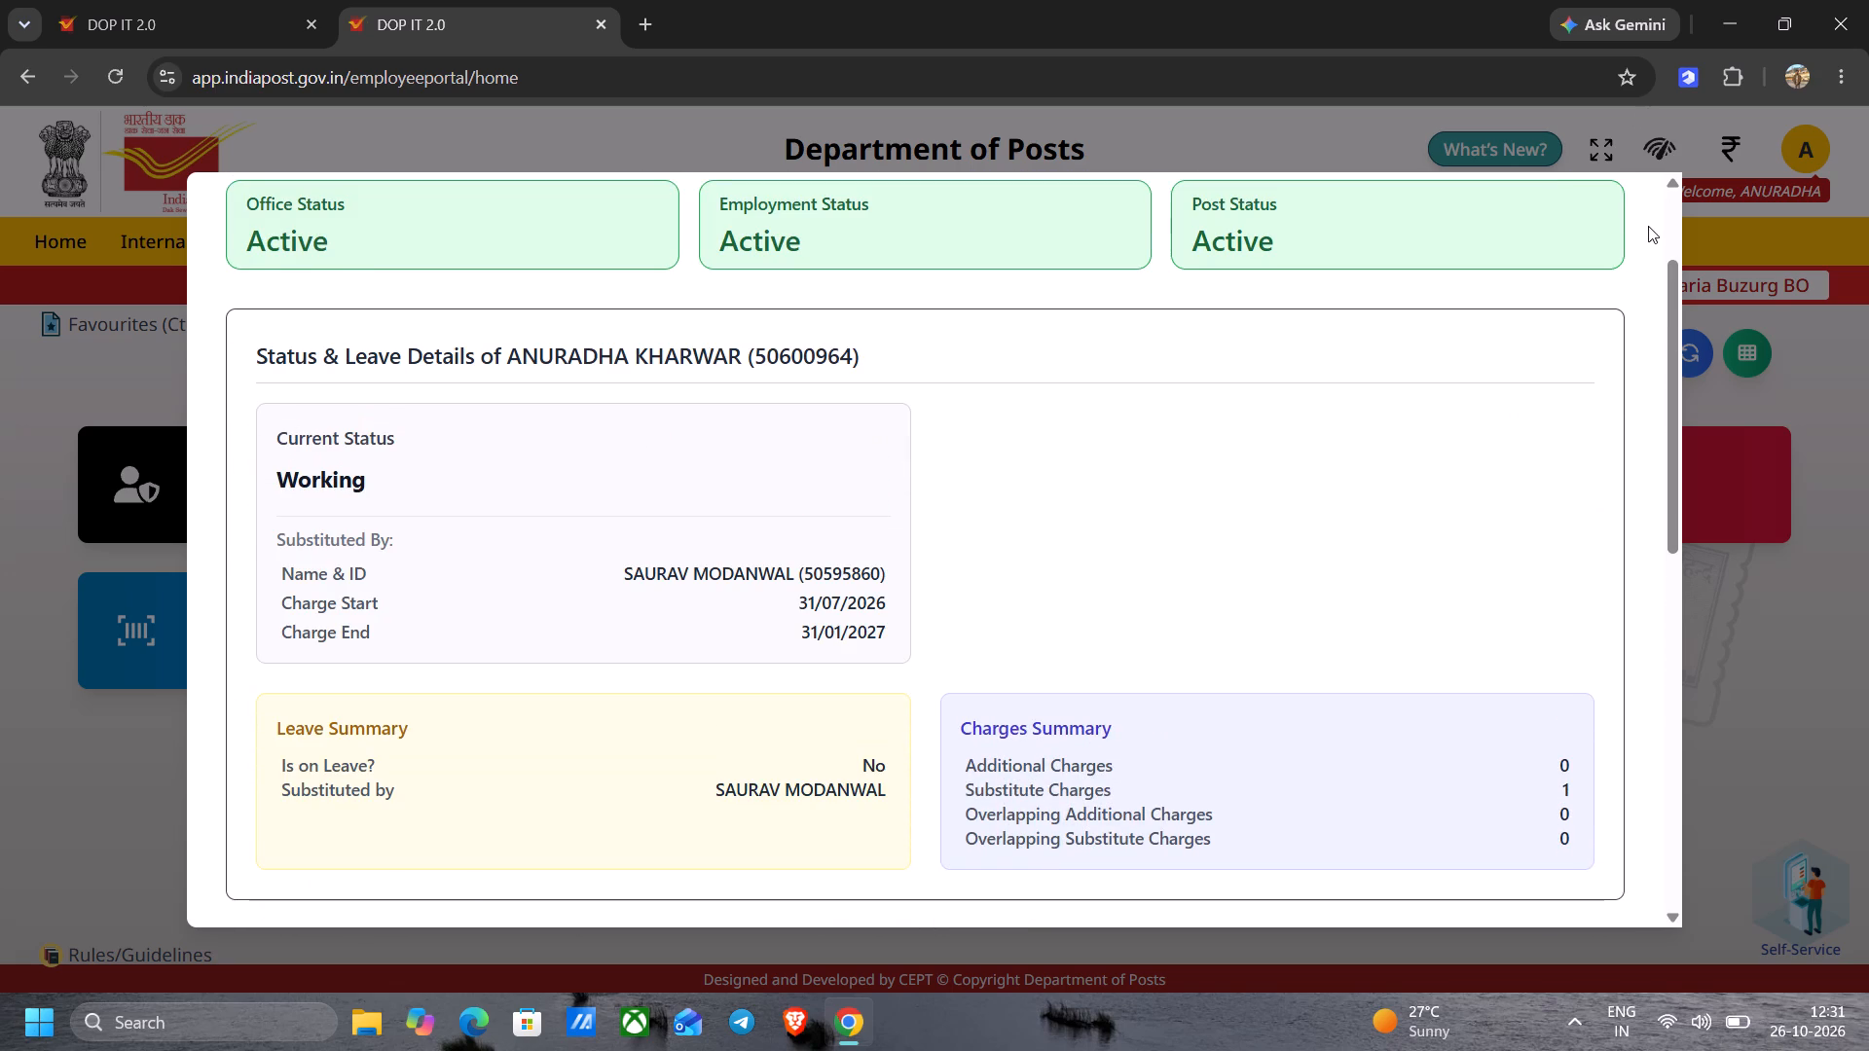
{"action": "left_click", "coordinate": [1623, 216]}
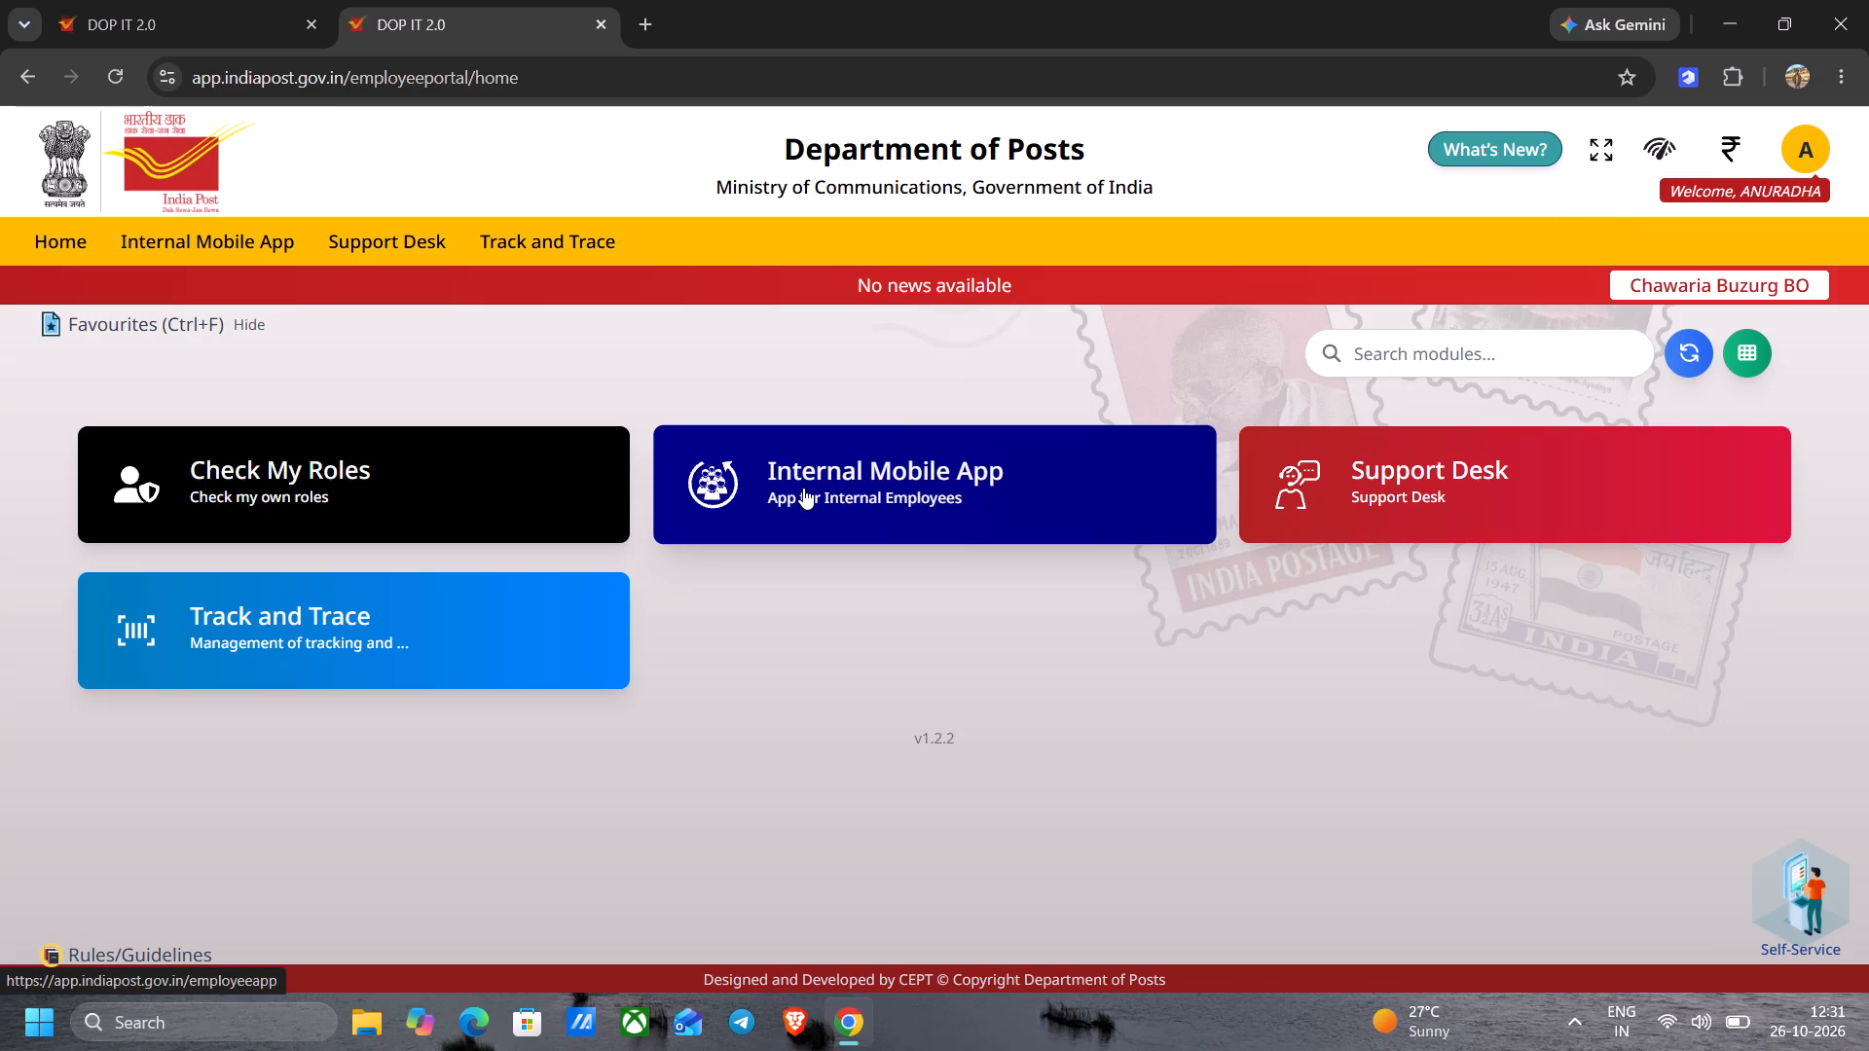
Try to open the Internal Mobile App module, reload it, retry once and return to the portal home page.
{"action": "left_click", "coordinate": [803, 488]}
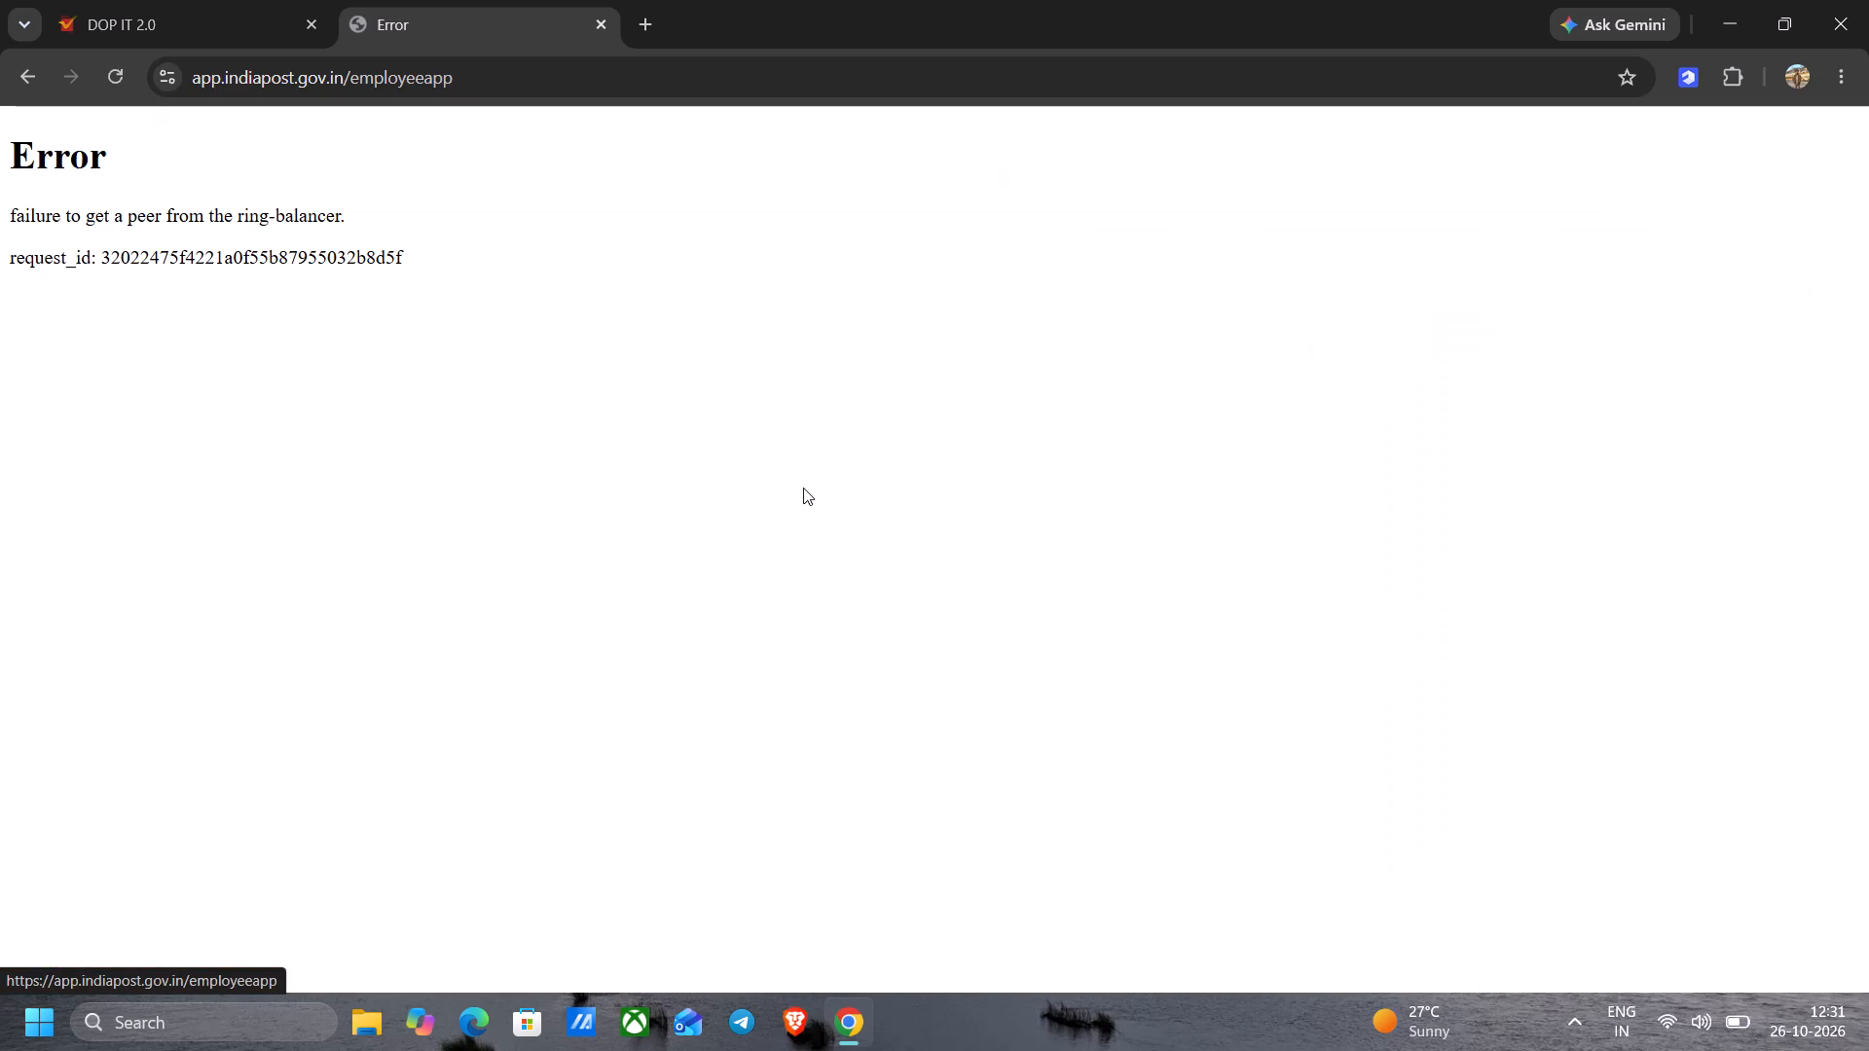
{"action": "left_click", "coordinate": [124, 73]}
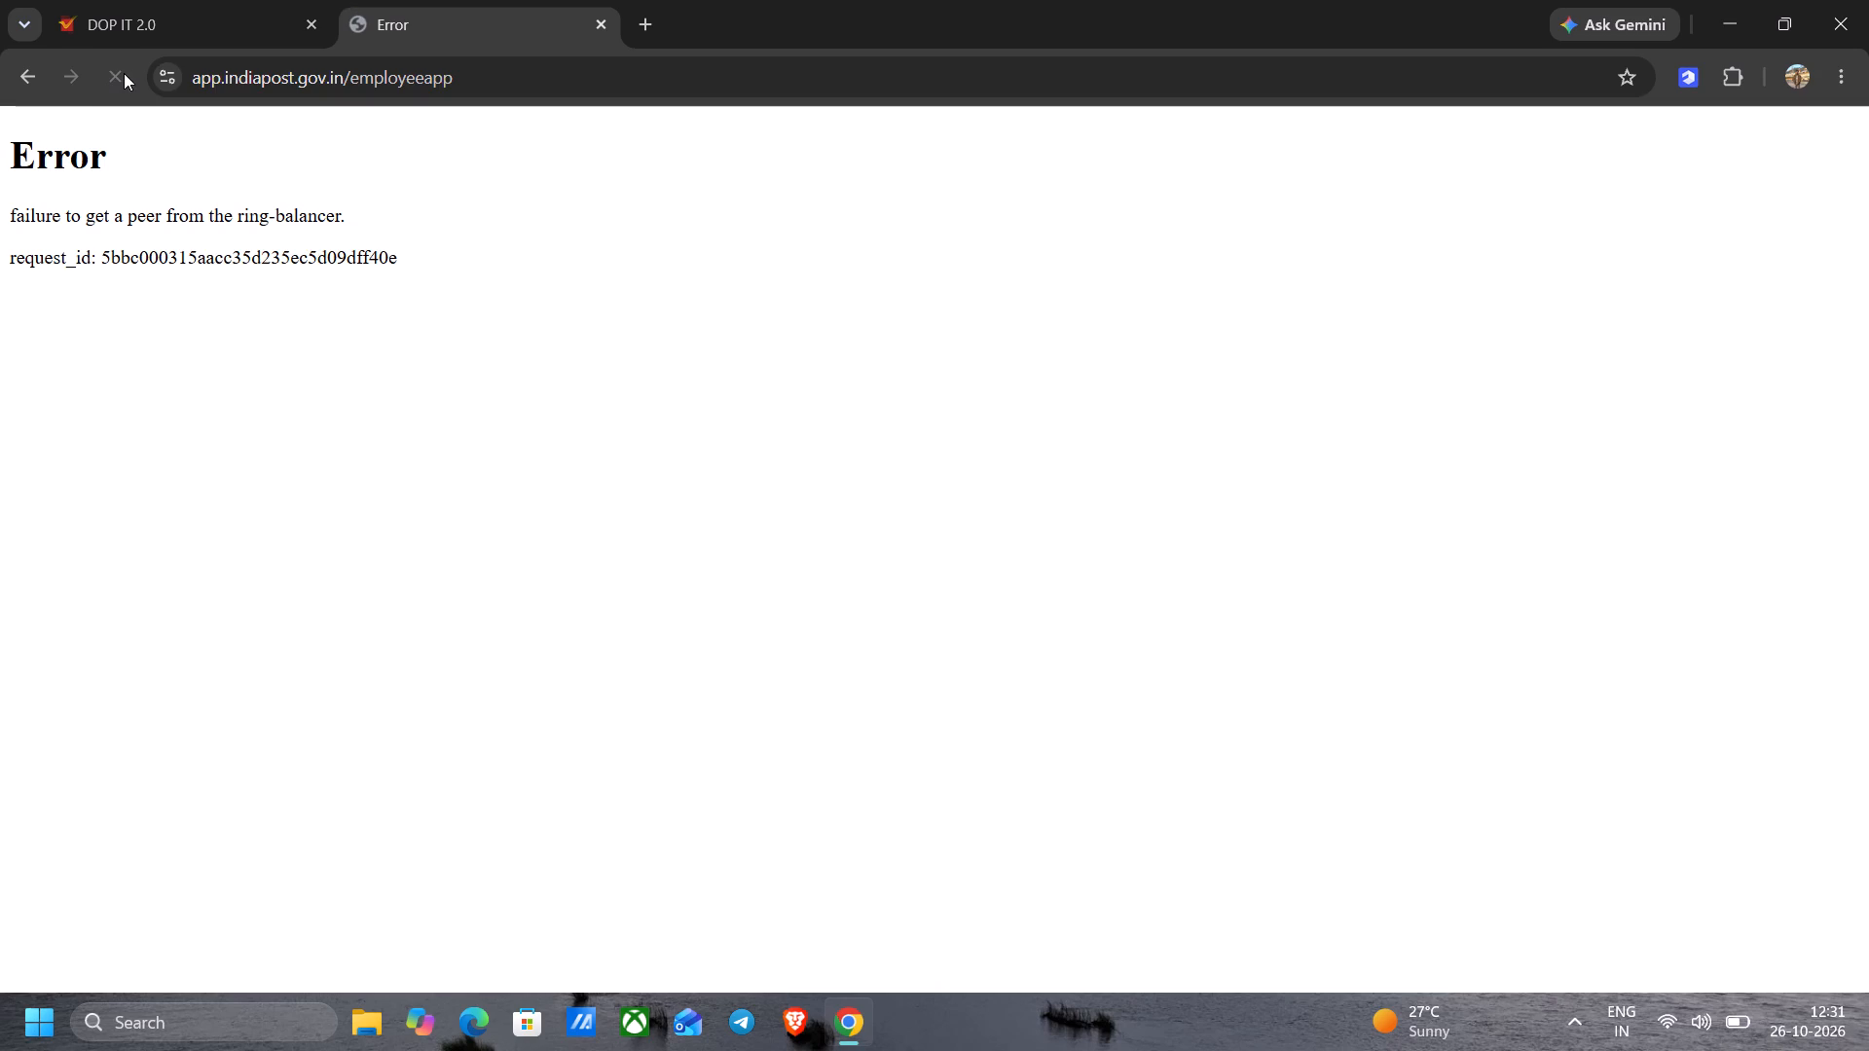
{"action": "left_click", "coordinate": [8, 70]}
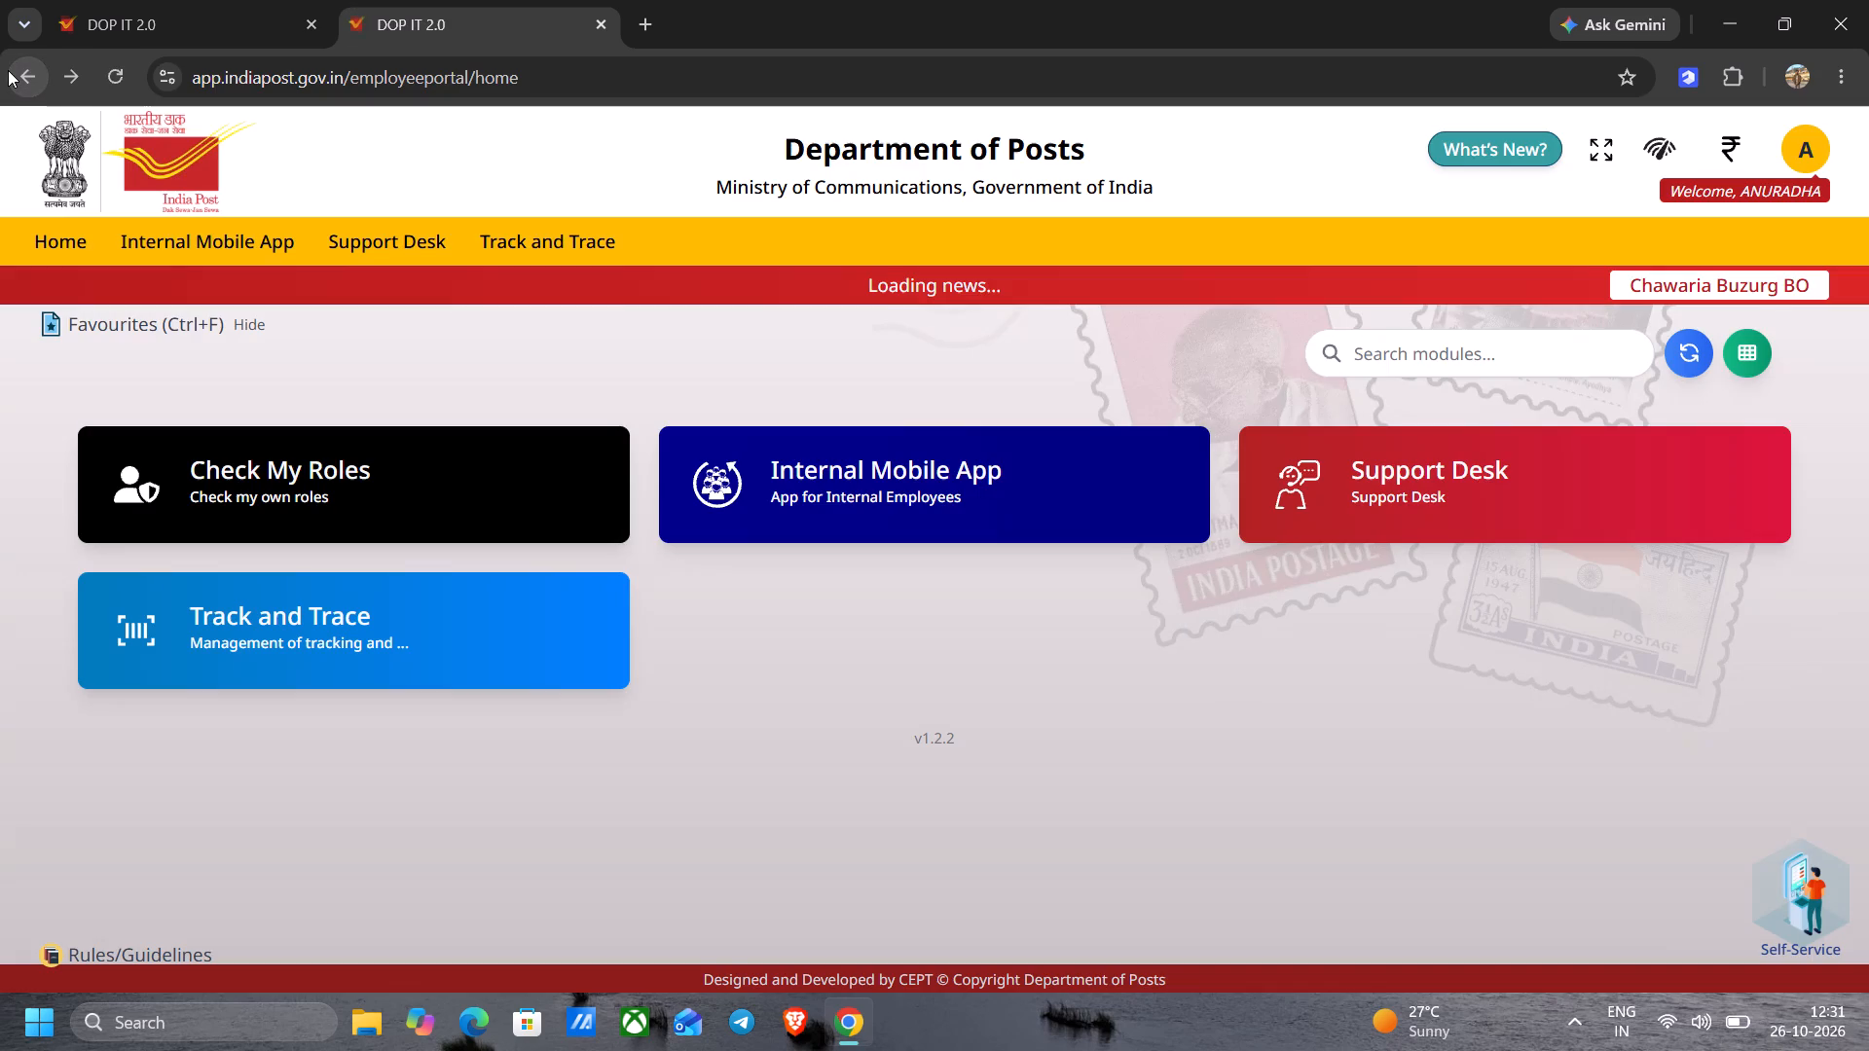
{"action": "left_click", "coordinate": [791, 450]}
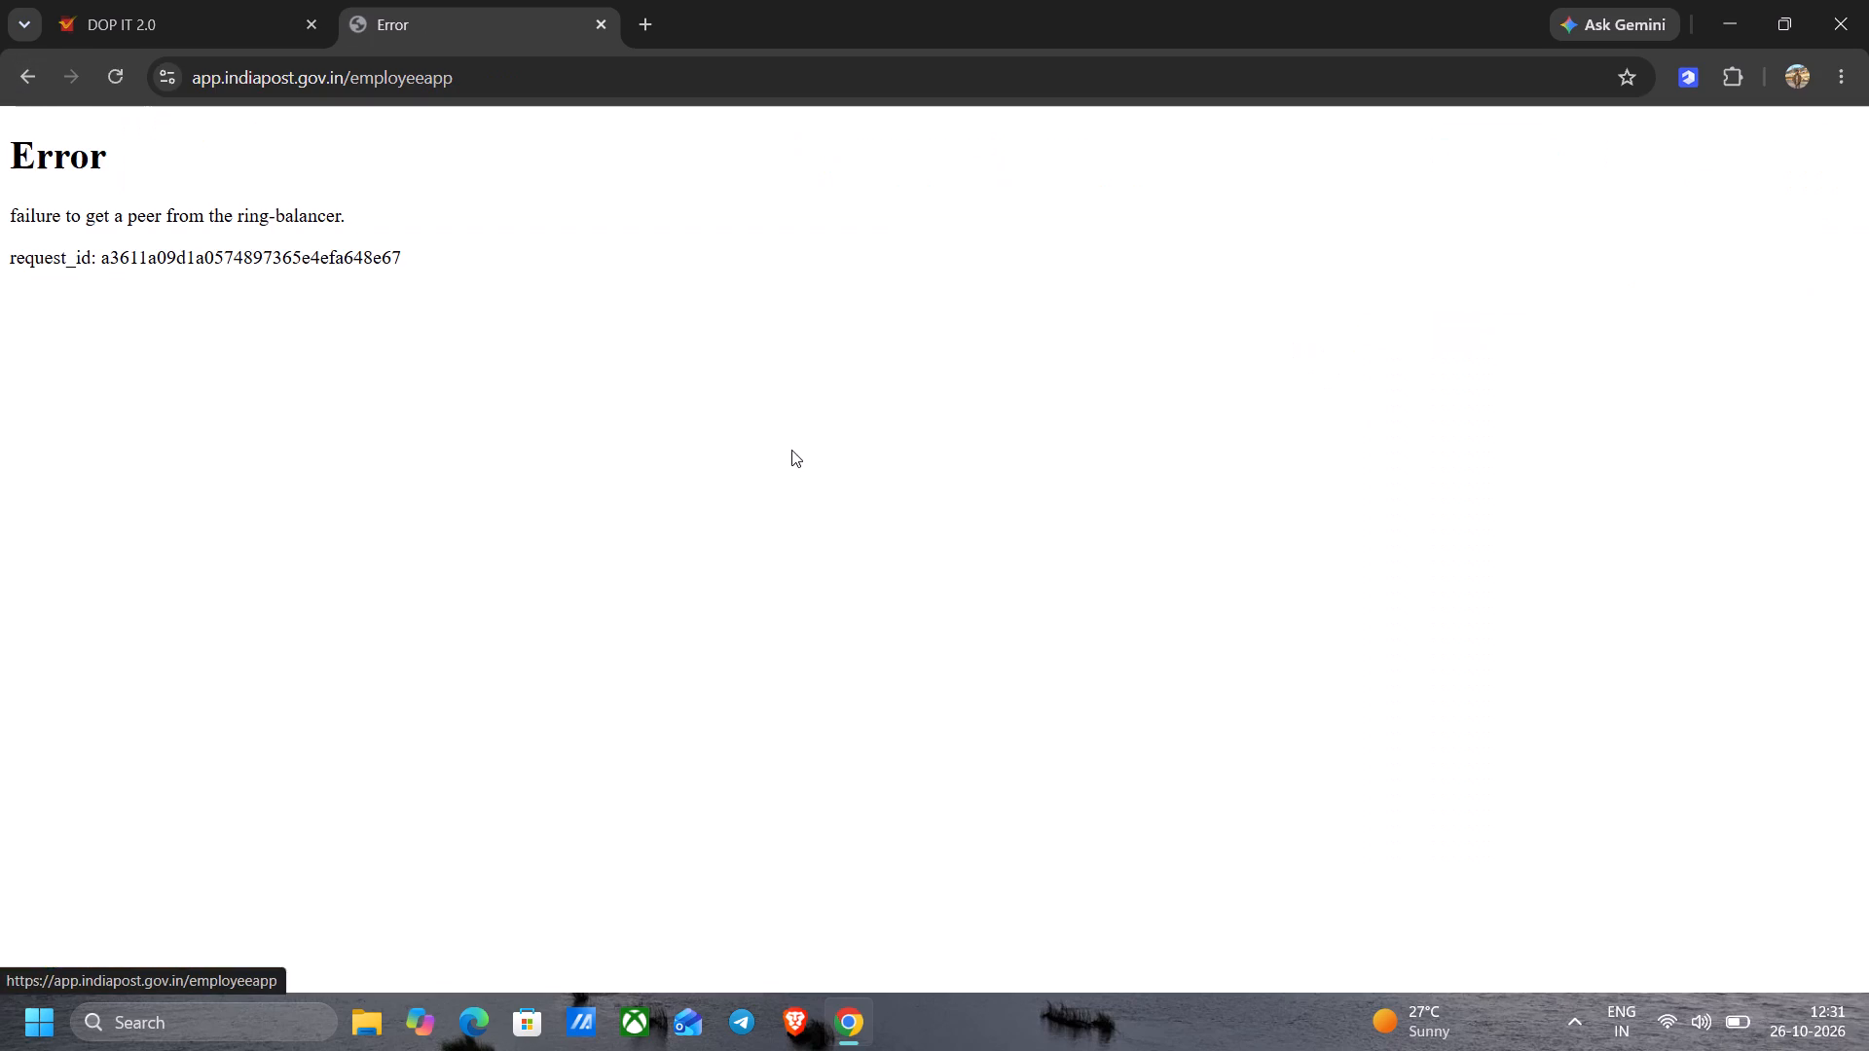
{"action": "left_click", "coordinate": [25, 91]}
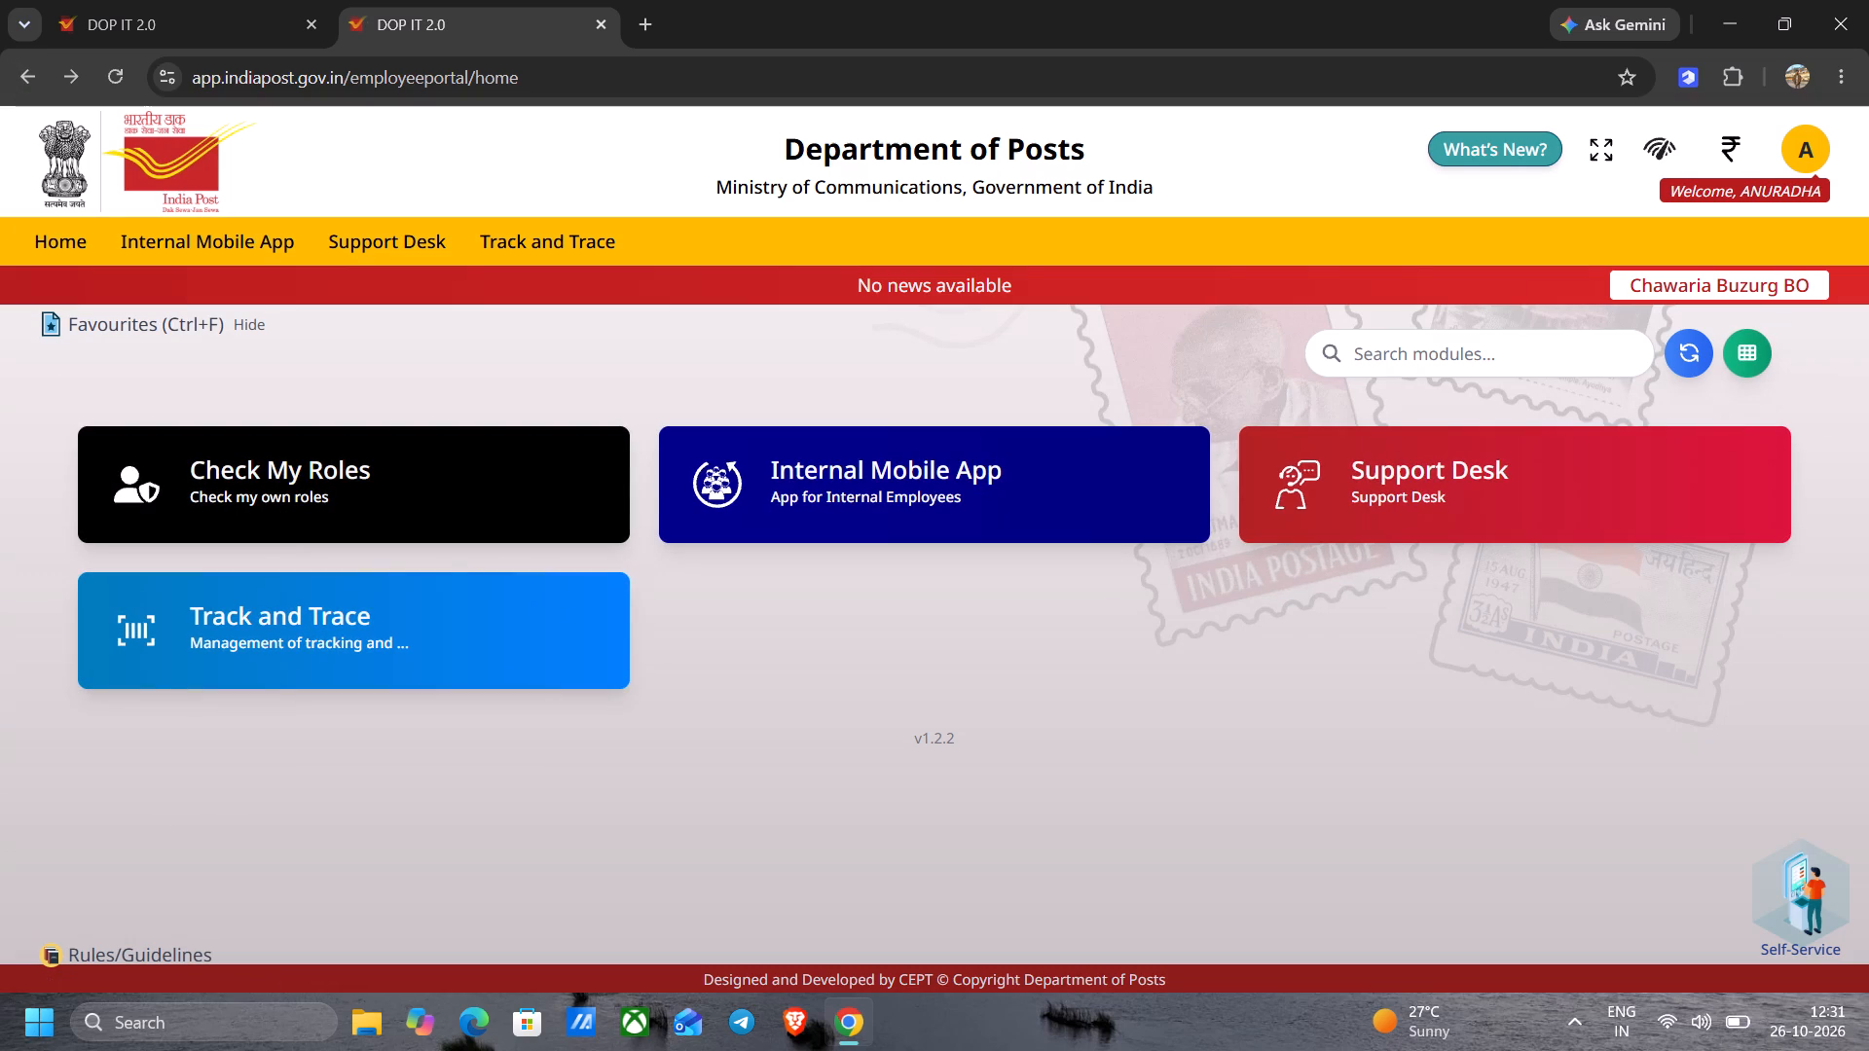
View the signed-in employee's profile details on the portal home page and close them.
{"action": "left_click", "coordinate": [1807, 163]}
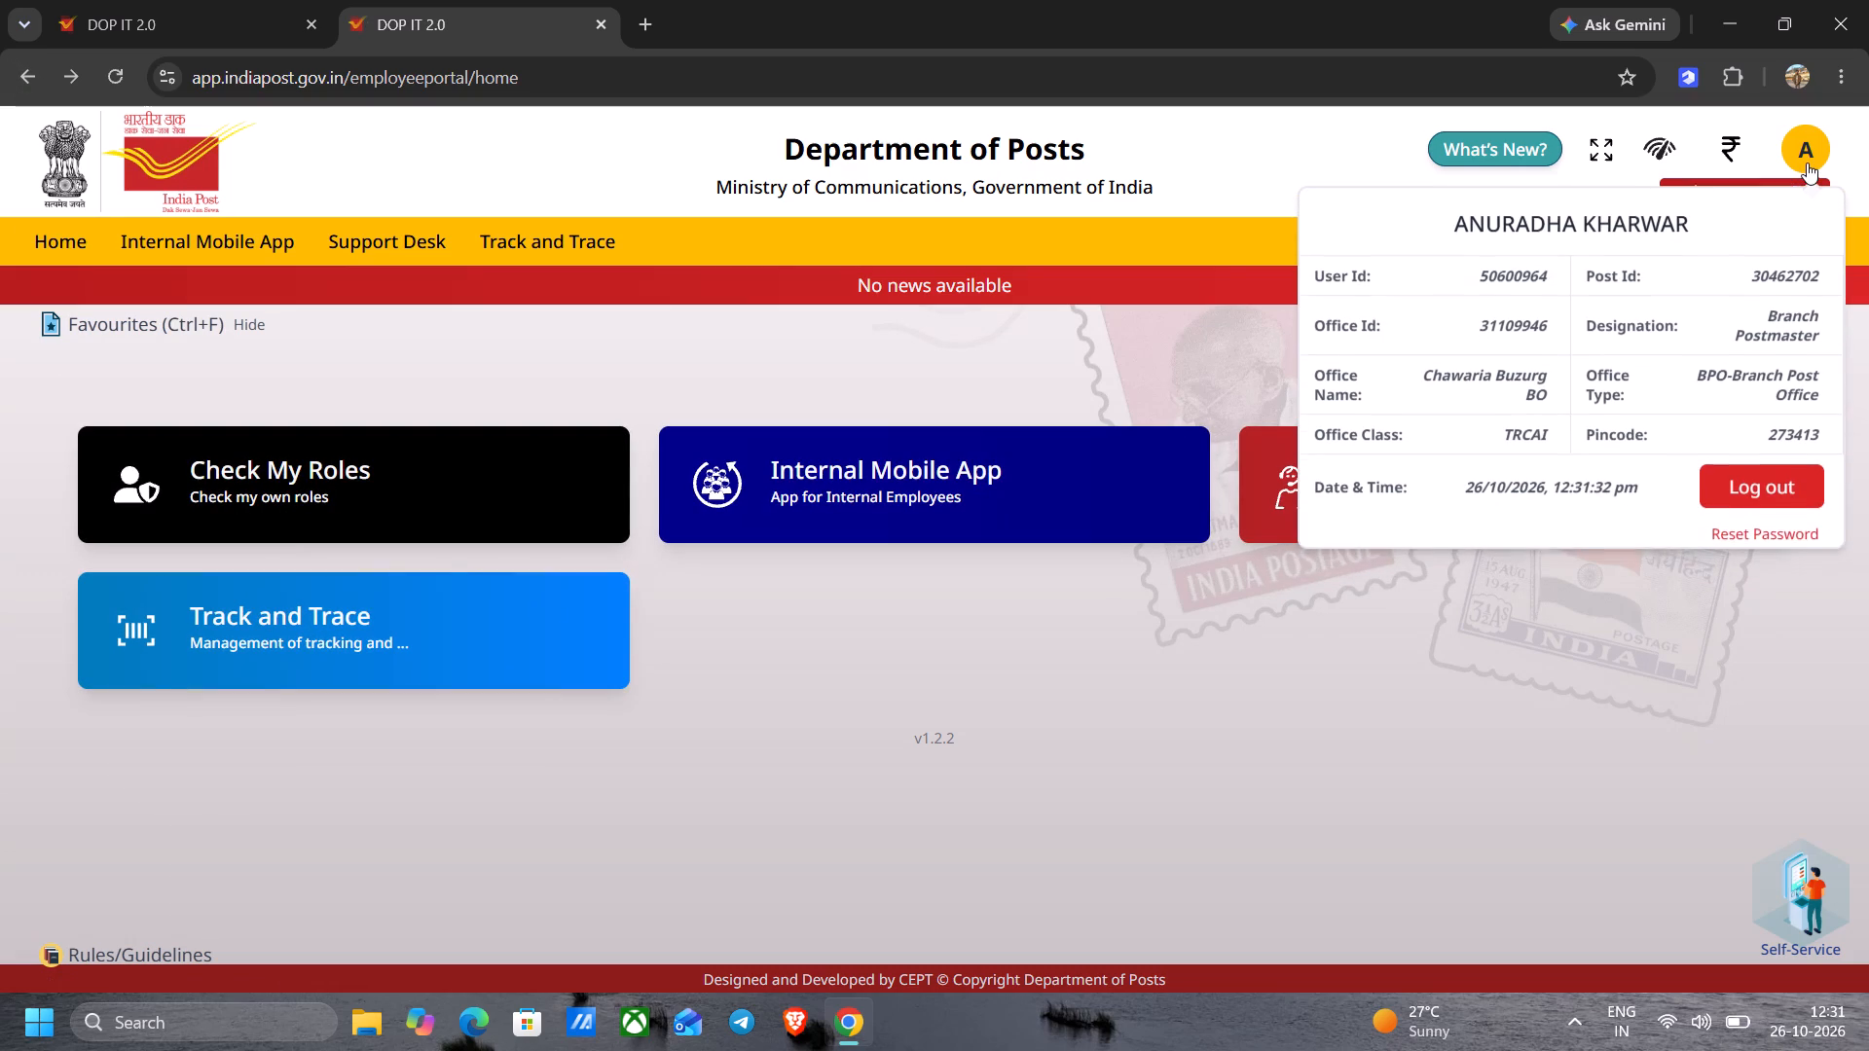
{"action": "left_click", "coordinate": [1587, 602]}
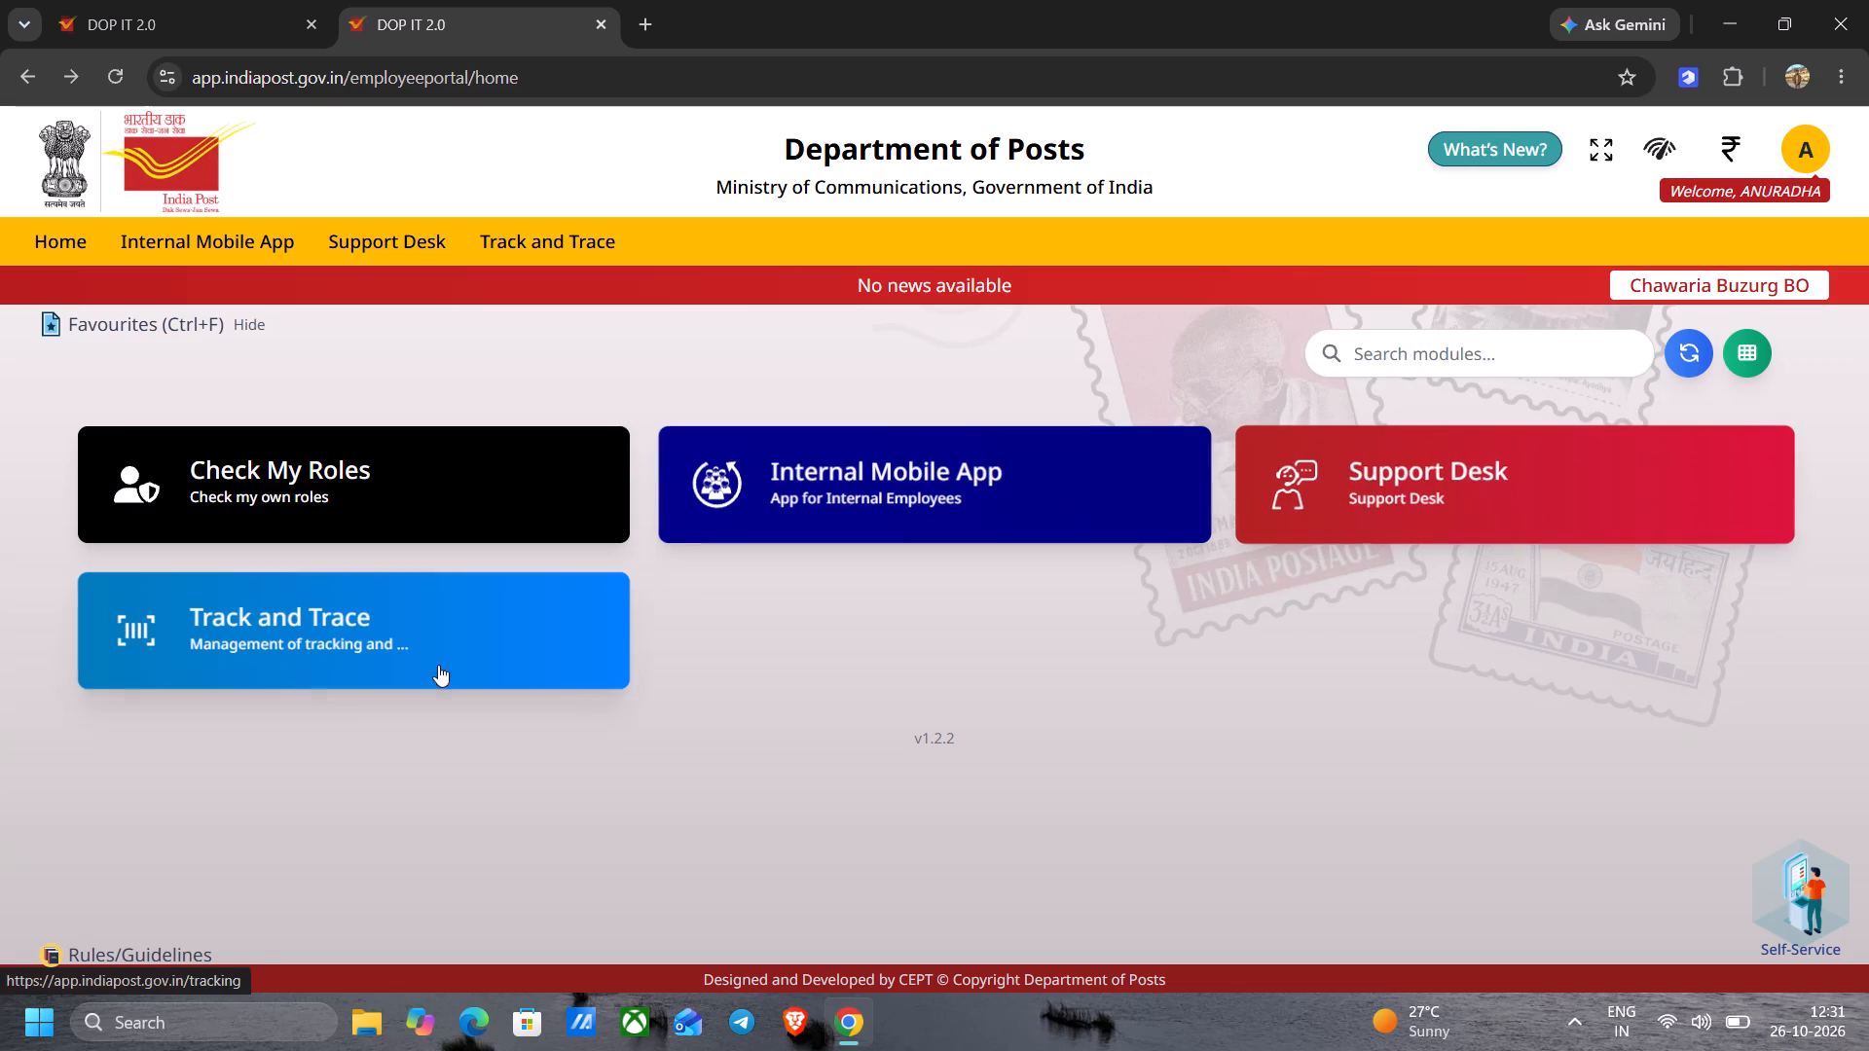
Try to open the Track and Trace module and close the portal's browser window.
{"action": "left_click", "coordinate": [297, 649]}
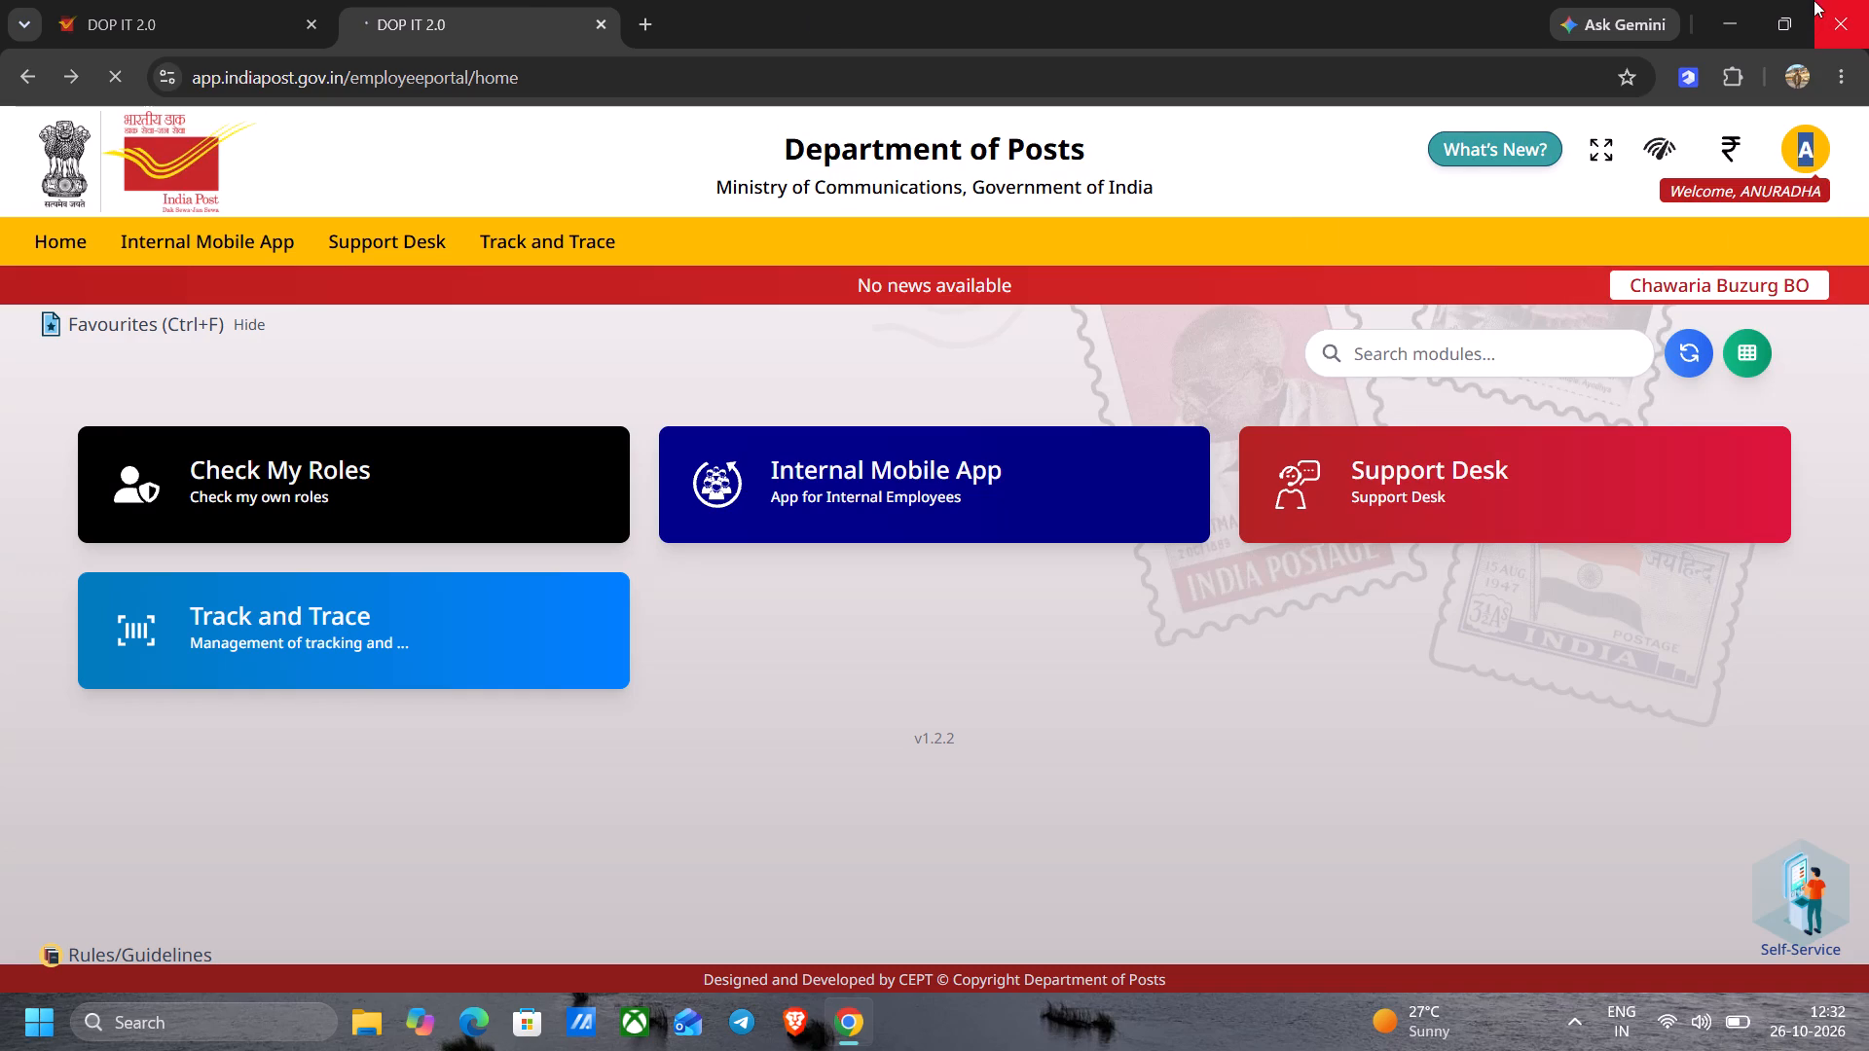
{"action": "left_click", "coordinate": [1814, 0]}
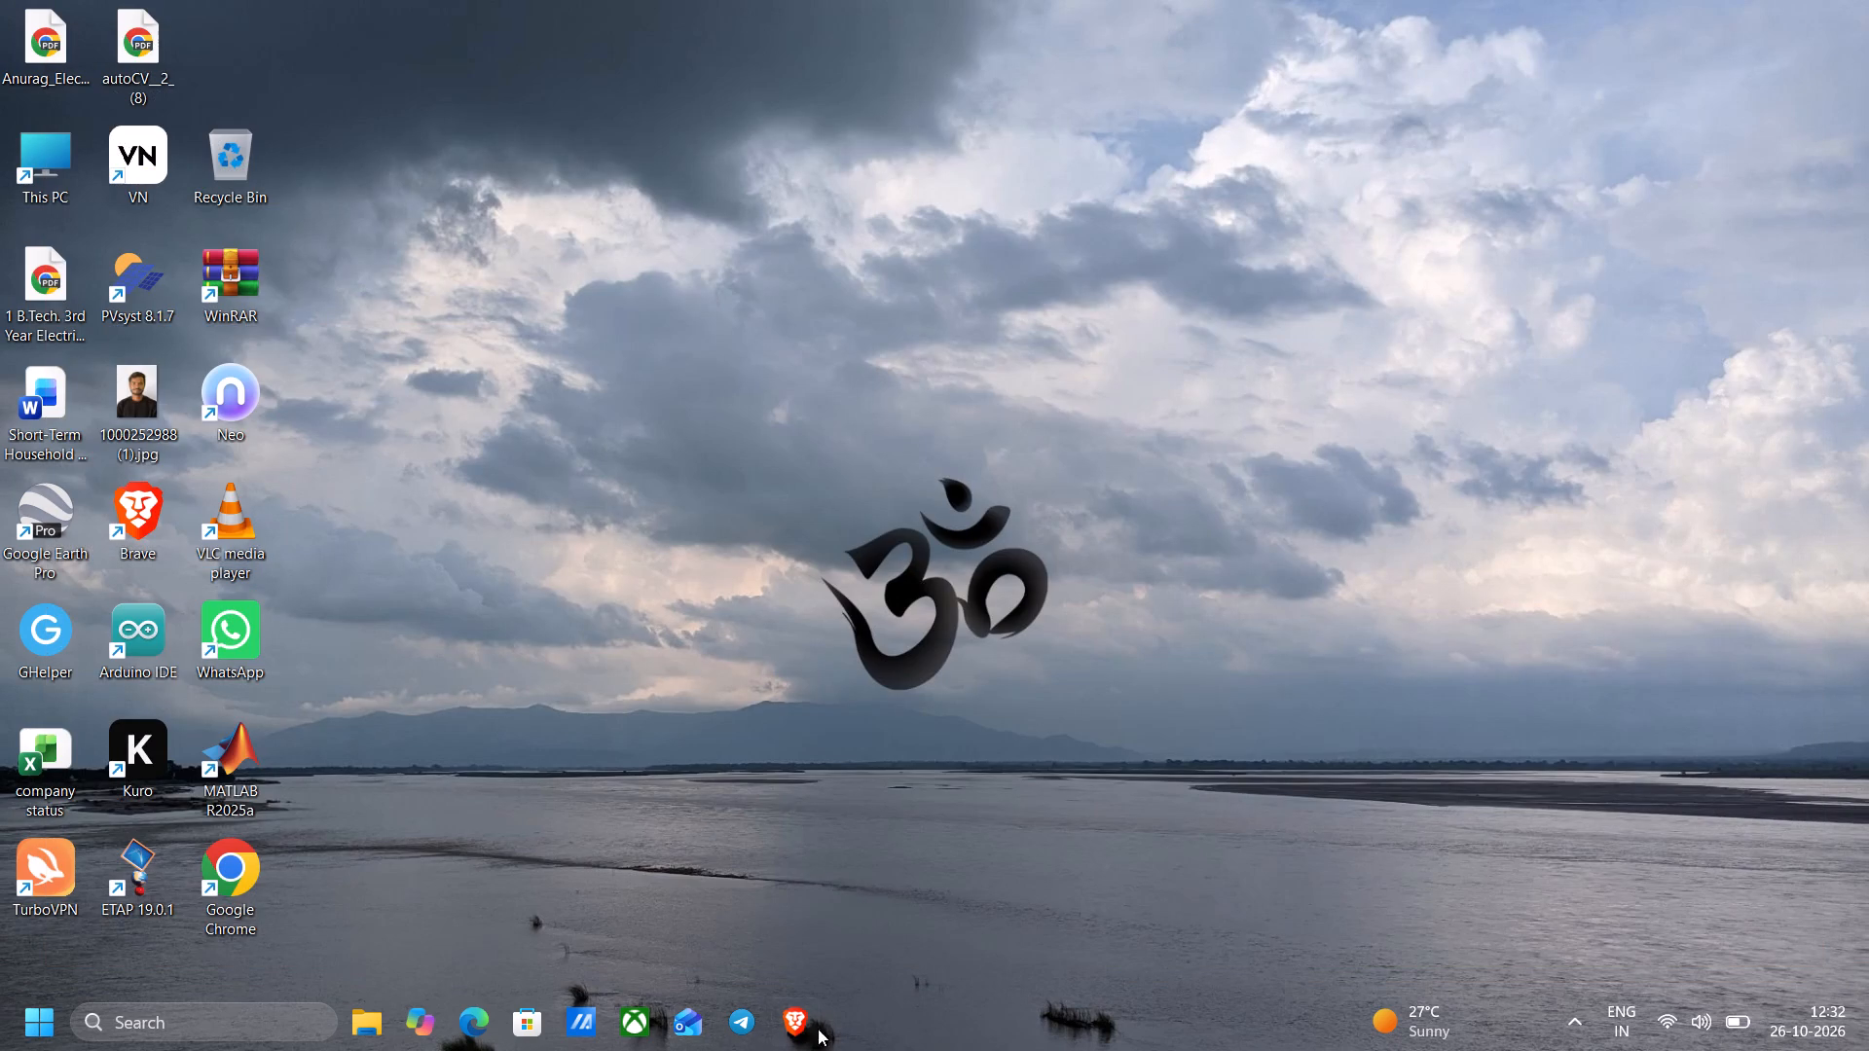
Switch to Brave, go to the Flipkart home page and open the Mobiles category.
{"action": "left_click", "coordinate": [799, 1034]}
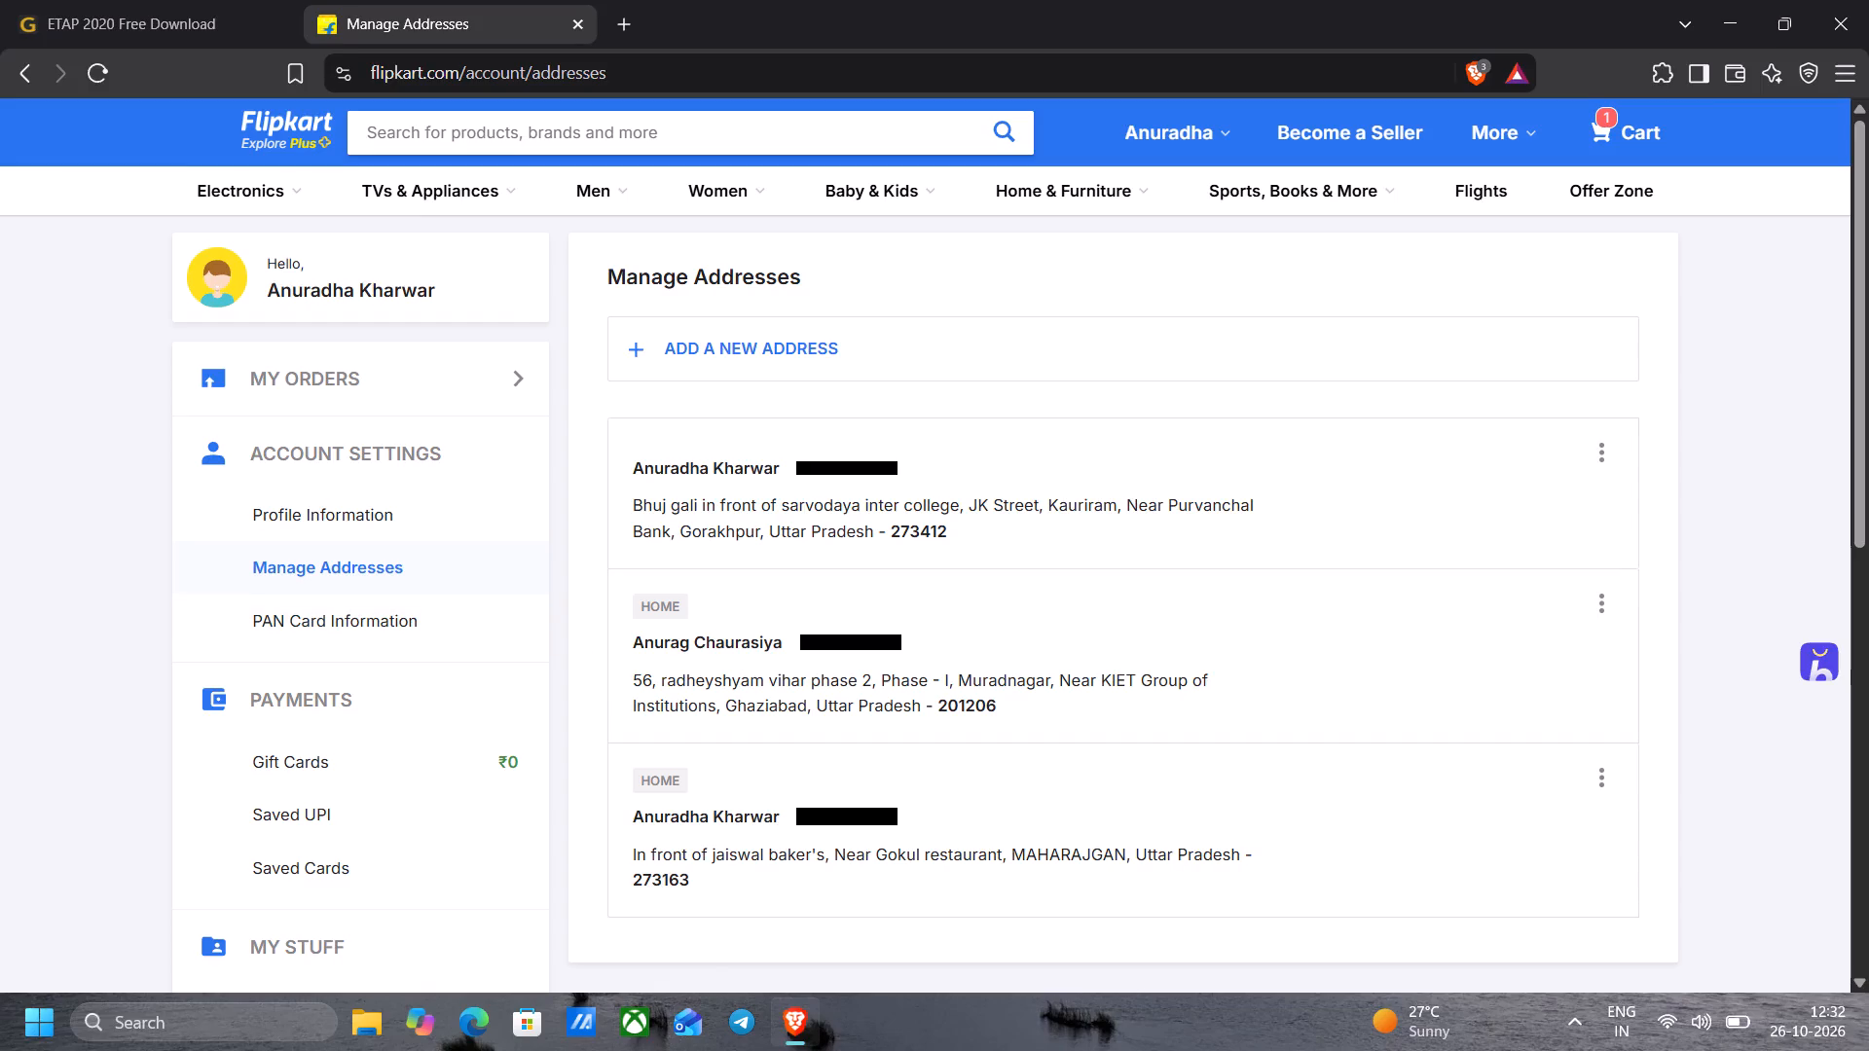
{"action": "left_click", "coordinate": [291, 108]}
{"action": "left_click", "coordinate": [263, 121]}
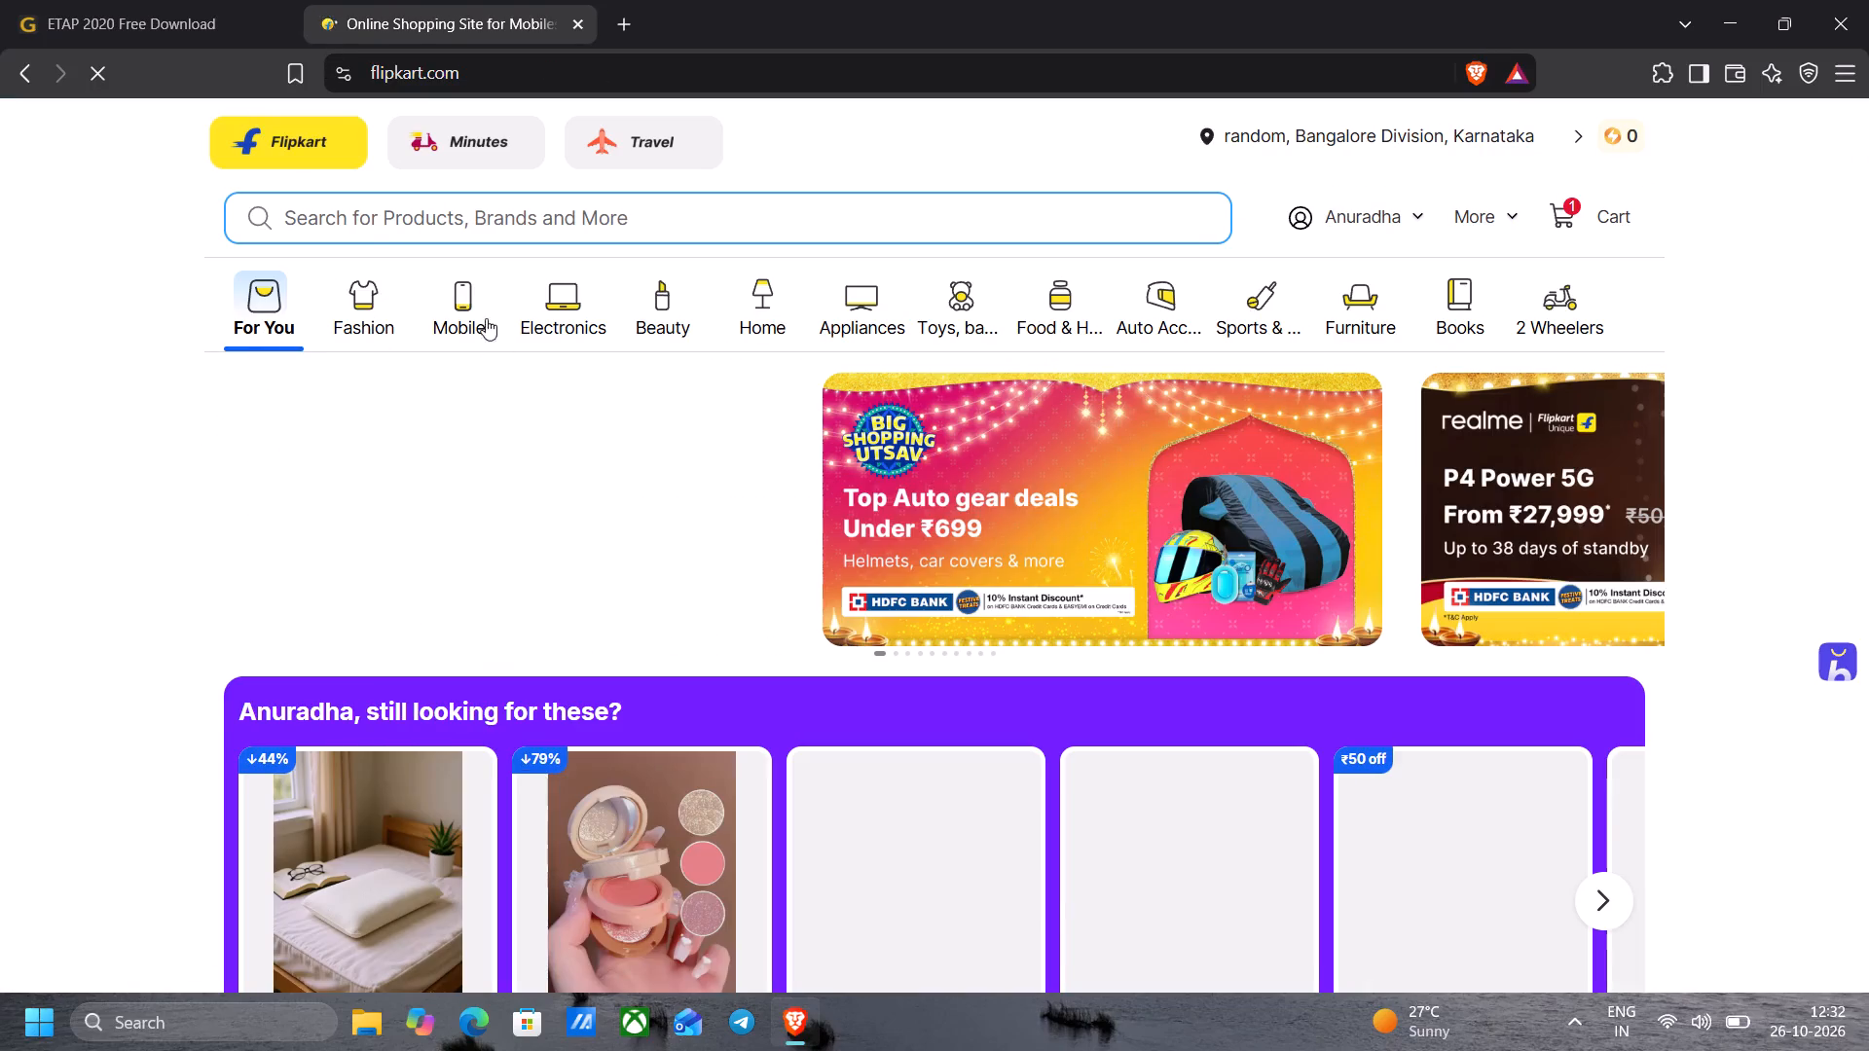
{"action": "left_click", "coordinate": [471, 299]}
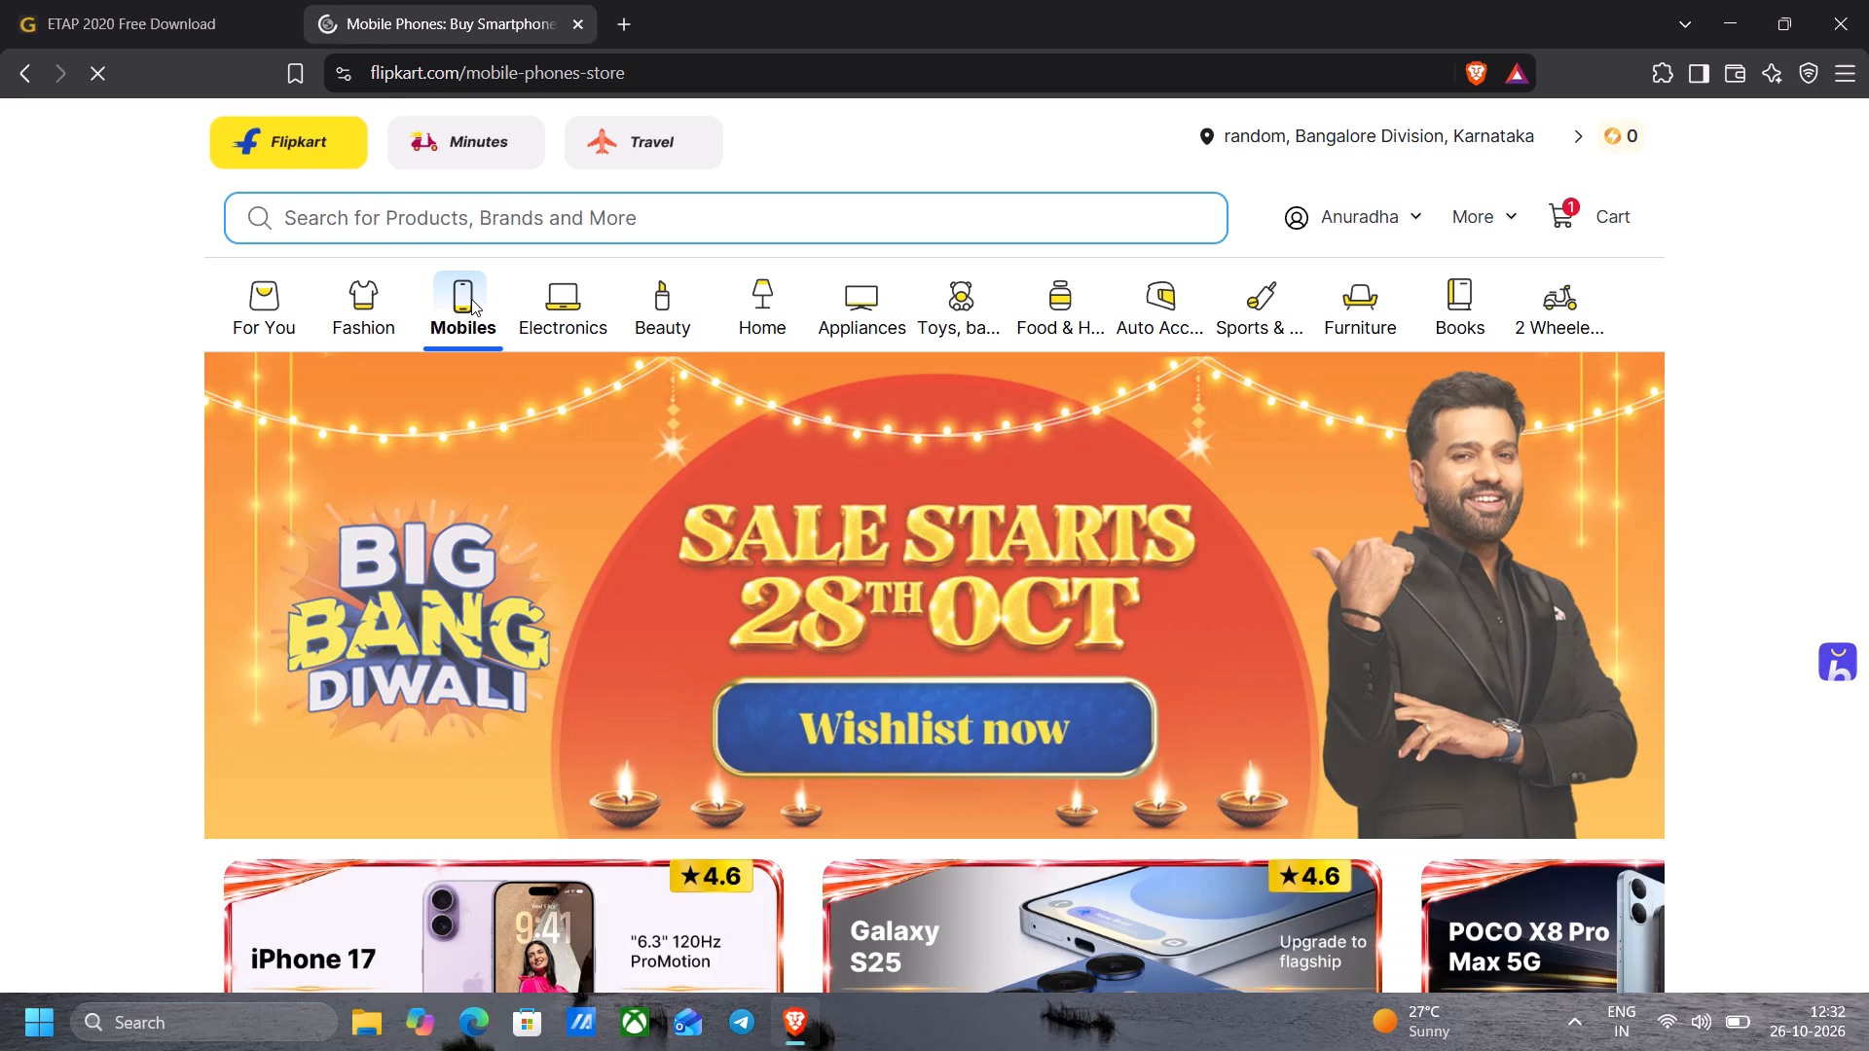
{"action": "left_click", "coordinate": [283, 311]}
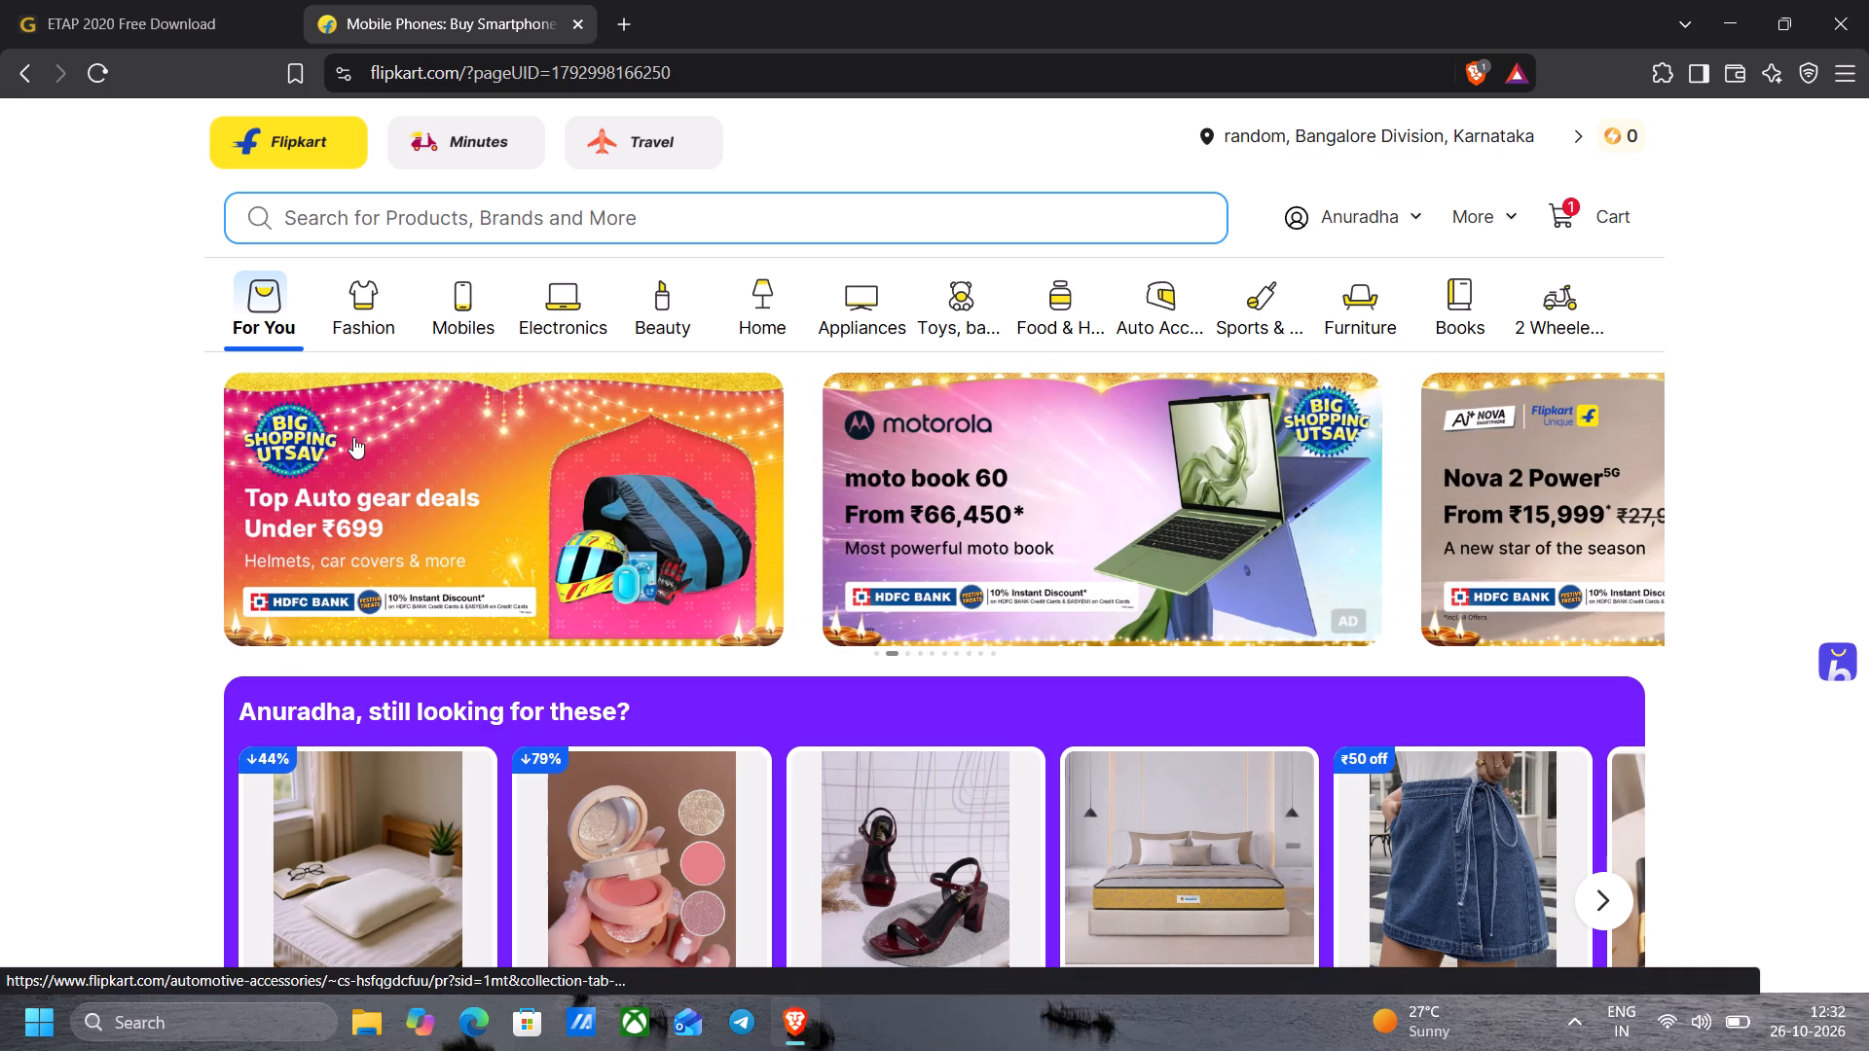
{"action": "left_click", "coordinate": [452, 308]}
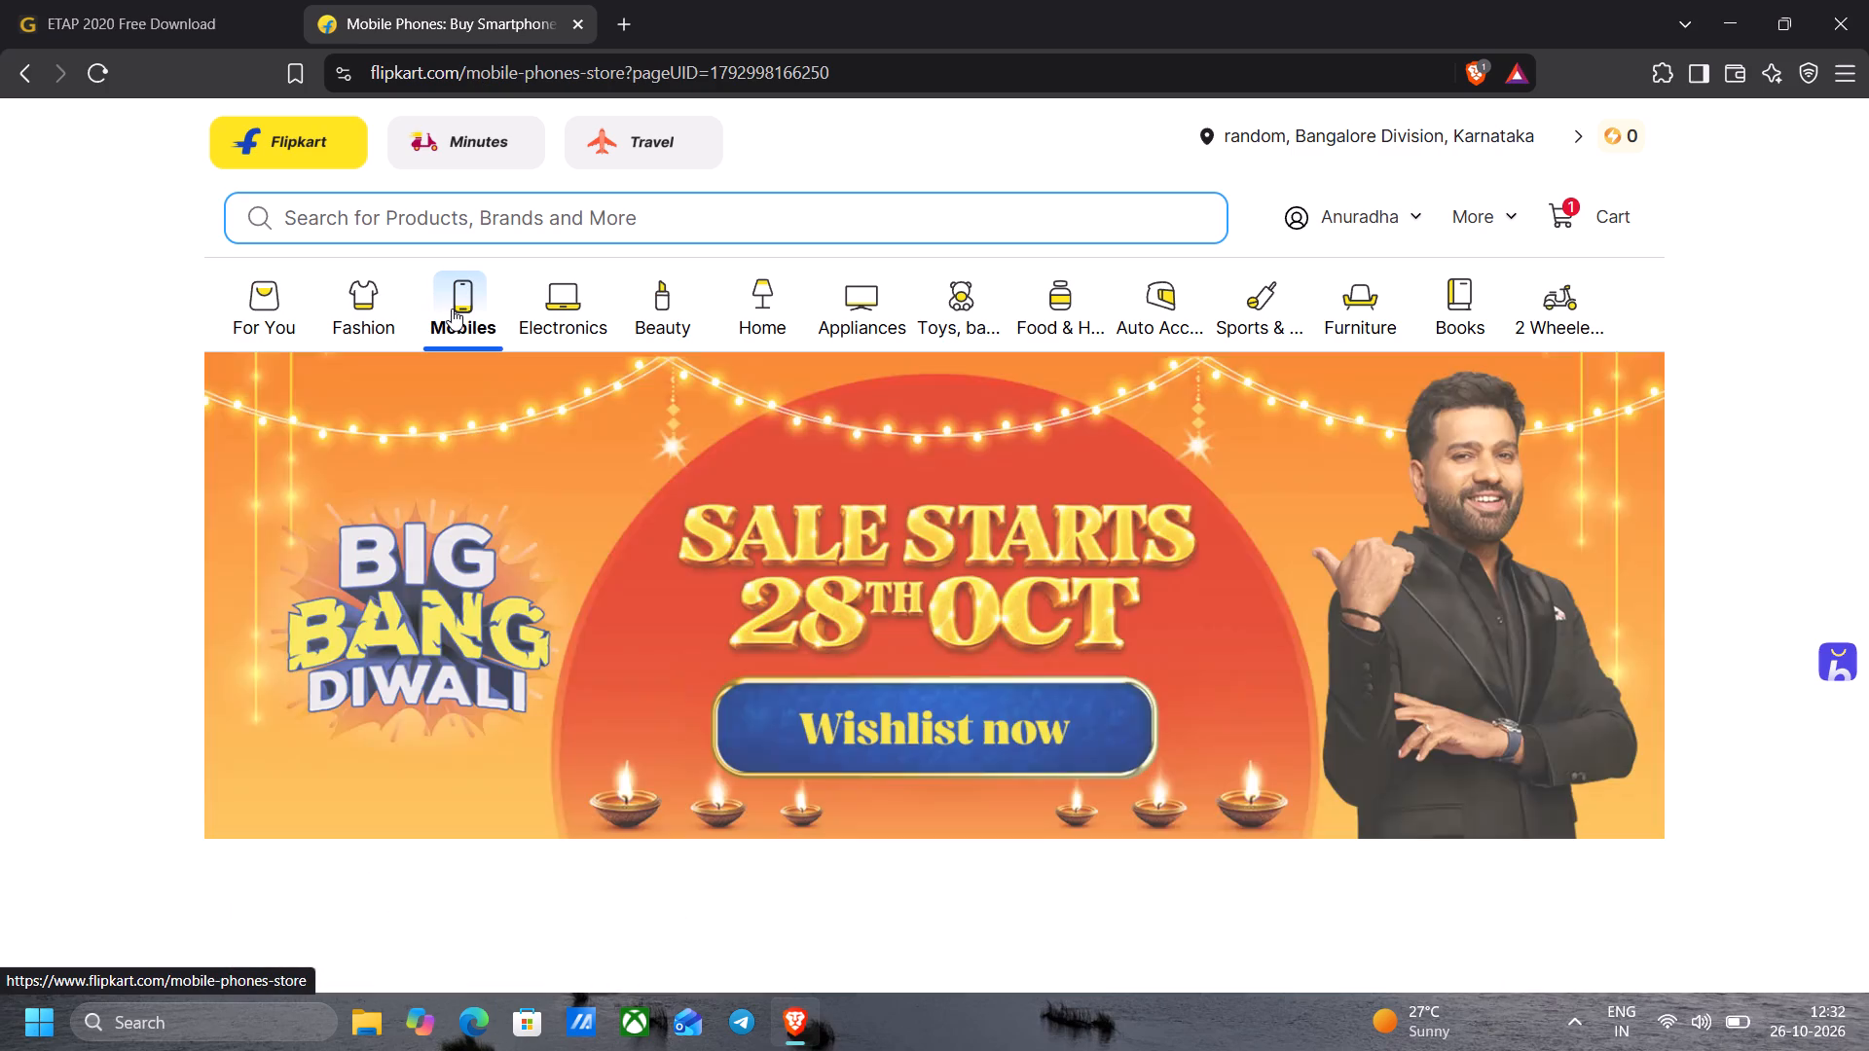
Browse the mobile store's featured phones and brands, and advance the Flash Sale offers.
{"action": "scroll", "coordinate": [645, 641], "scroll_direction": "down", "scroll_amount": 3}
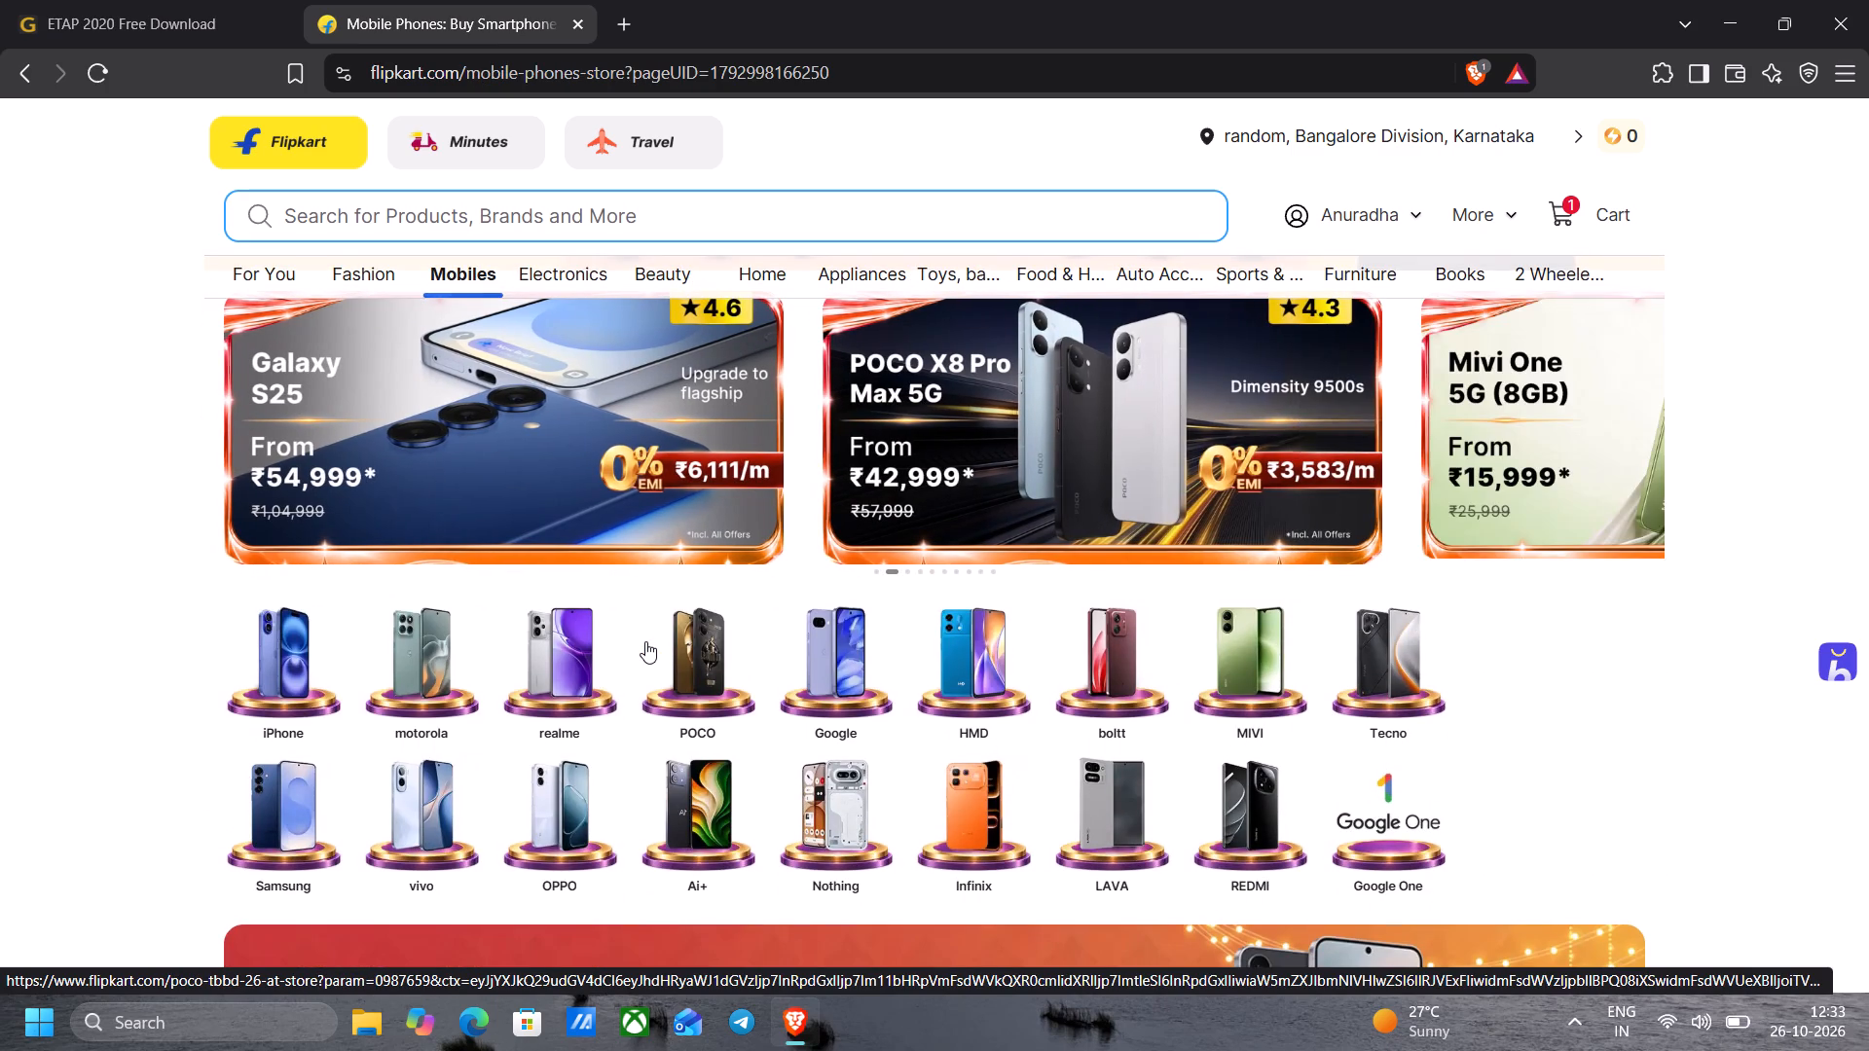
{"action": "scroll", "coordinate": [645, 641], "scroll_direction": "up", "scroll_amount": 1}
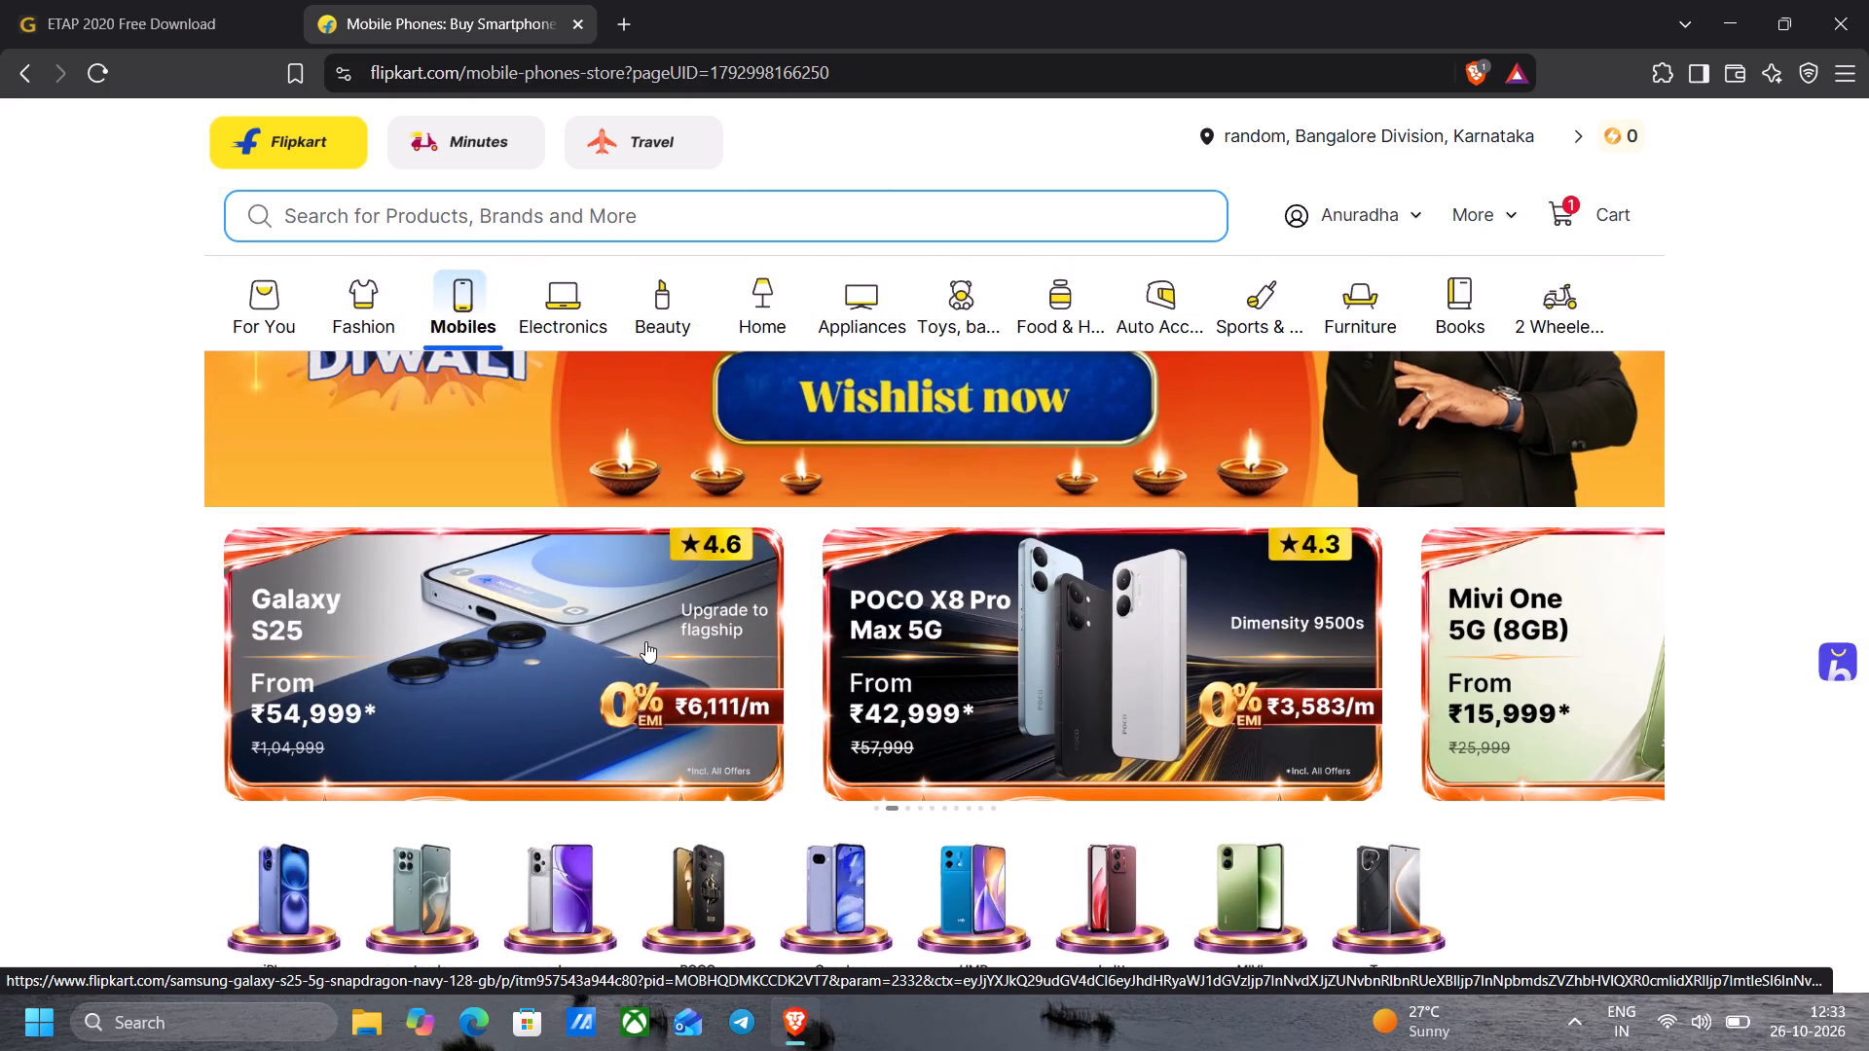
{"action": "scroll", "coordinate": [645, 641], "scroll_direction": "down", "scroll_amount": 3}
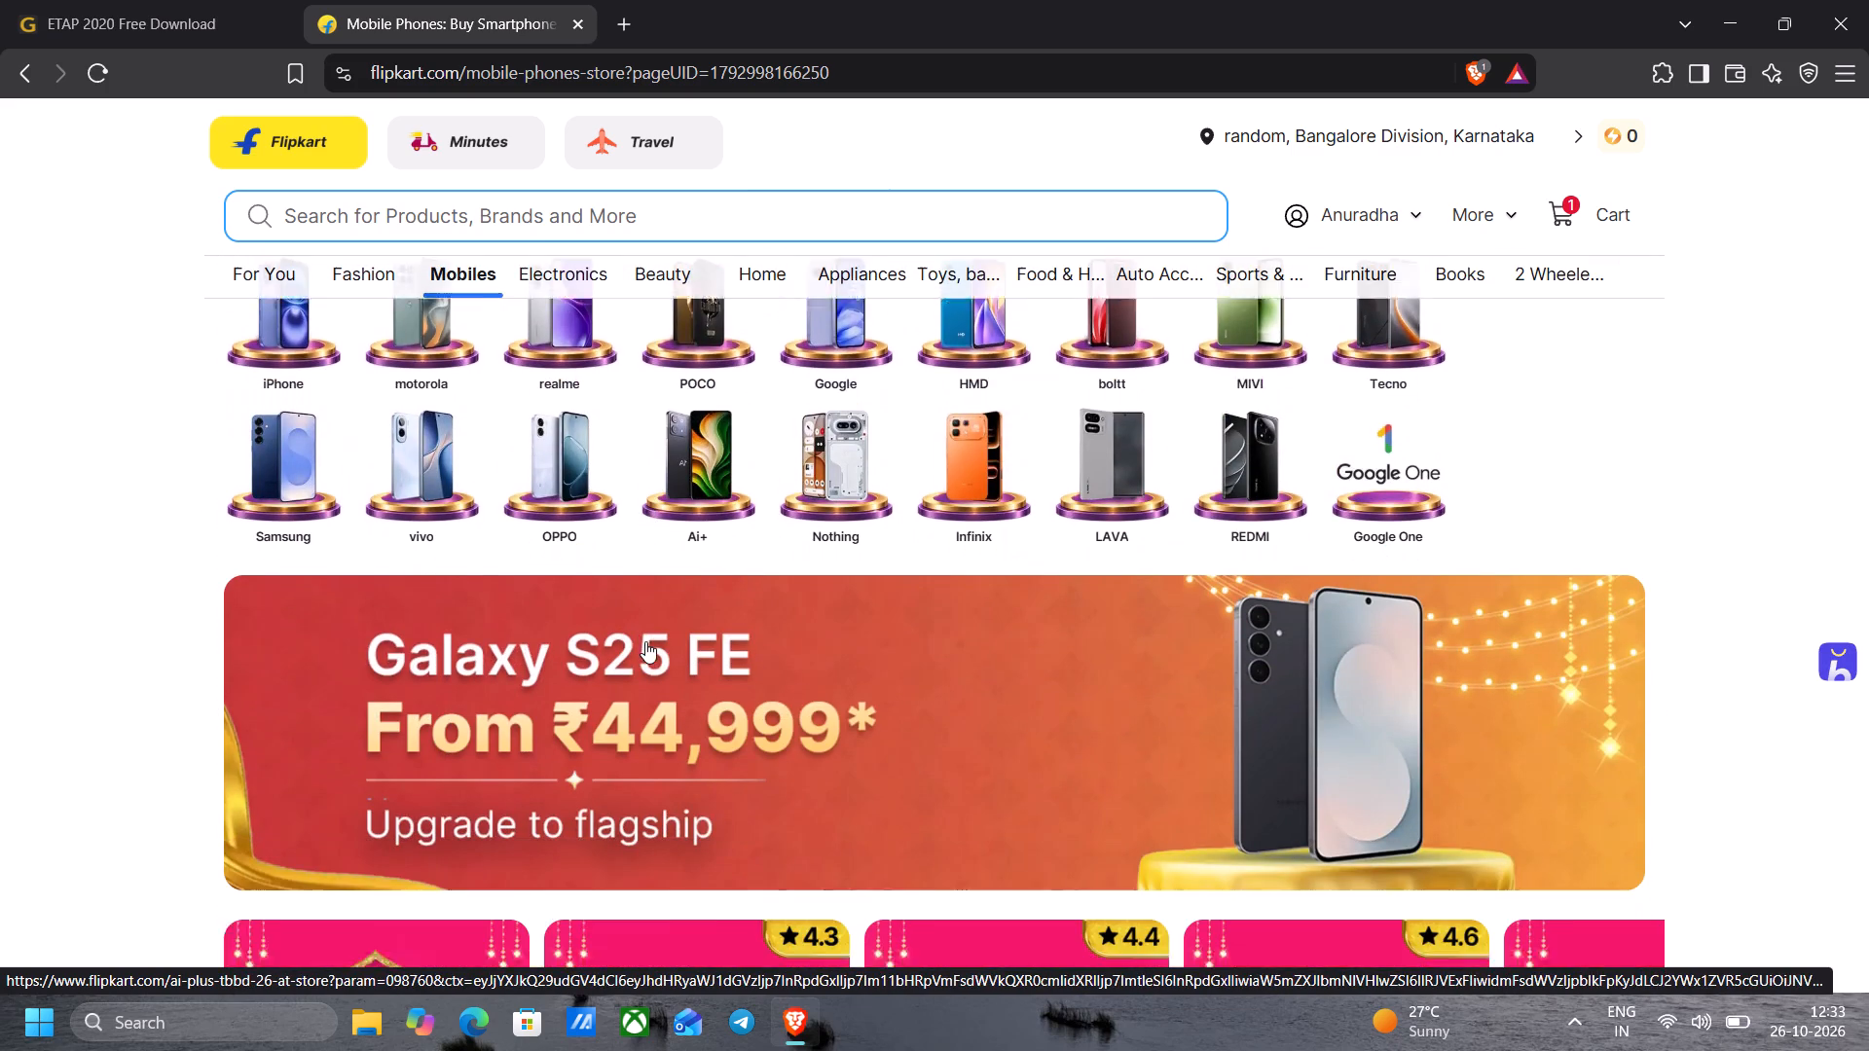
{"action": "scroll", "coordinate": [645, 641], "scroll_direction": "down", "scroll_amount": 1}
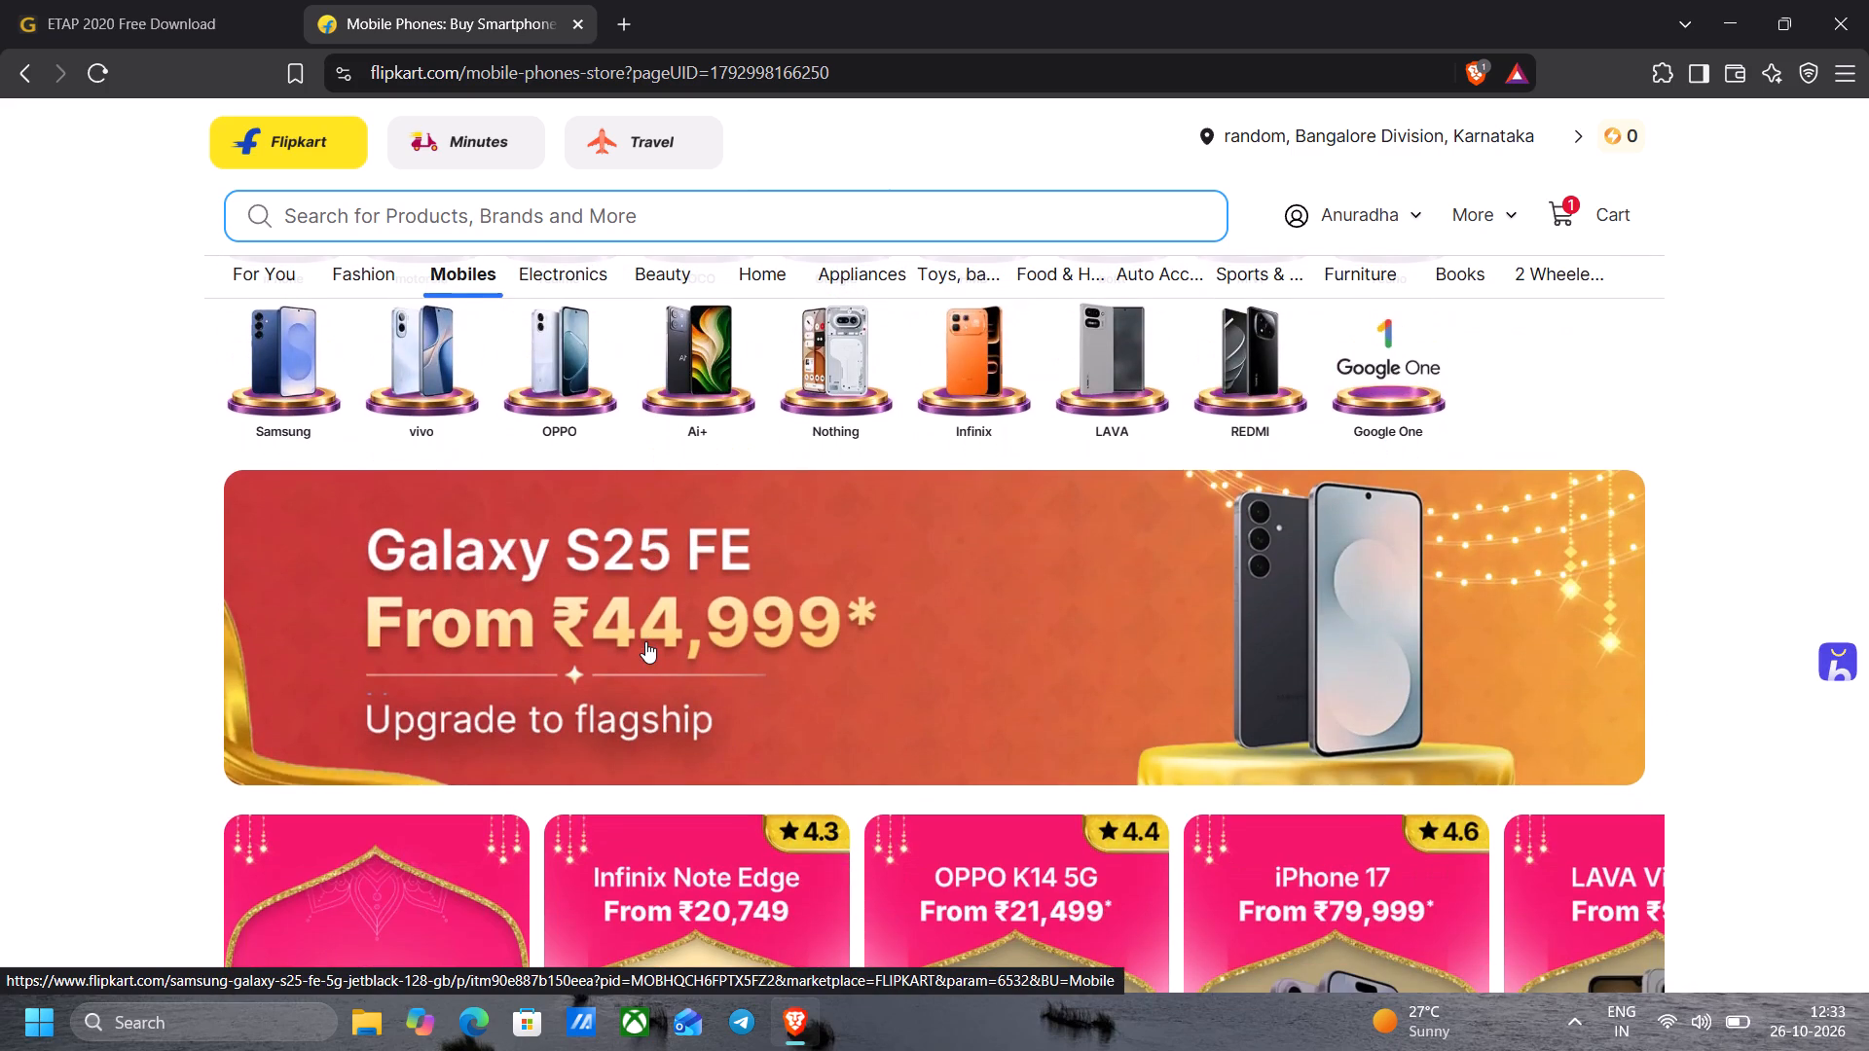
{"action": "scroll", "coordinate": [645, 641], "scroll_direction": "down", "scroll_amount": 3}
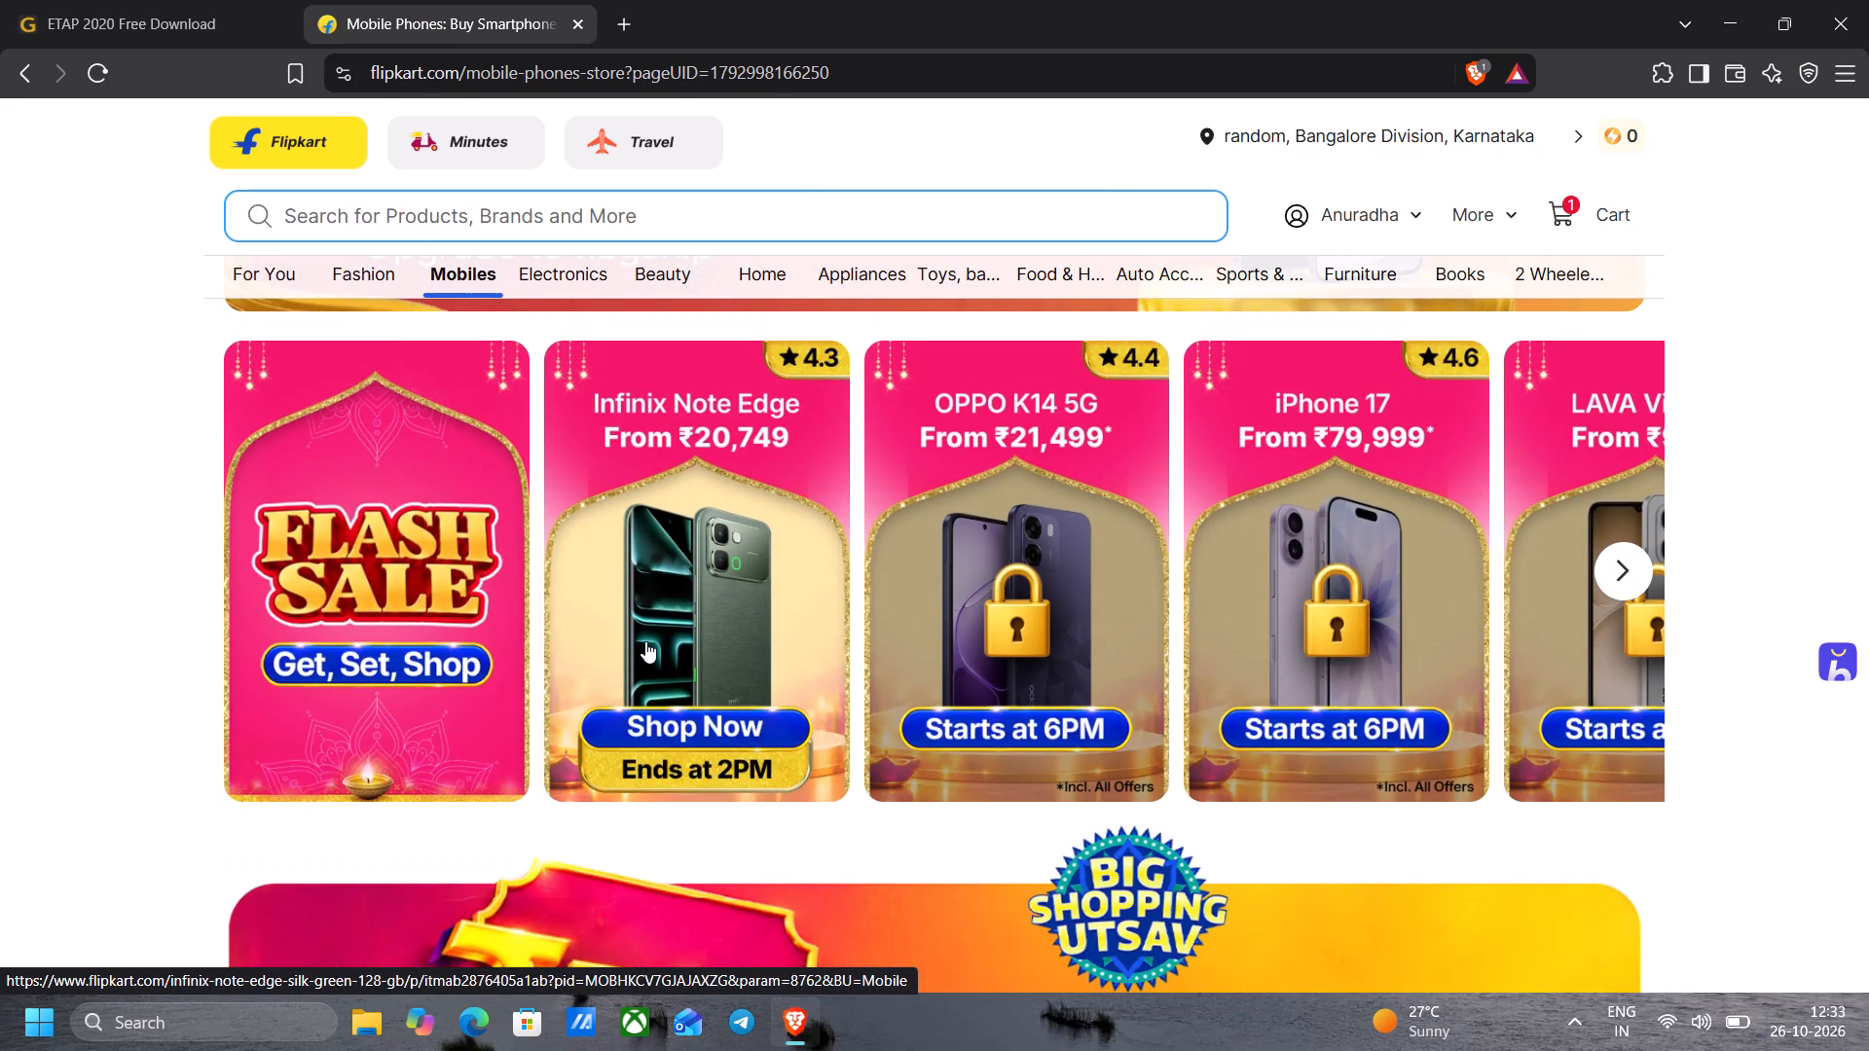
{"action": "scroll", "coordinate": [645, 641], "scroll_direction": "down", "scroll_amount": 1}
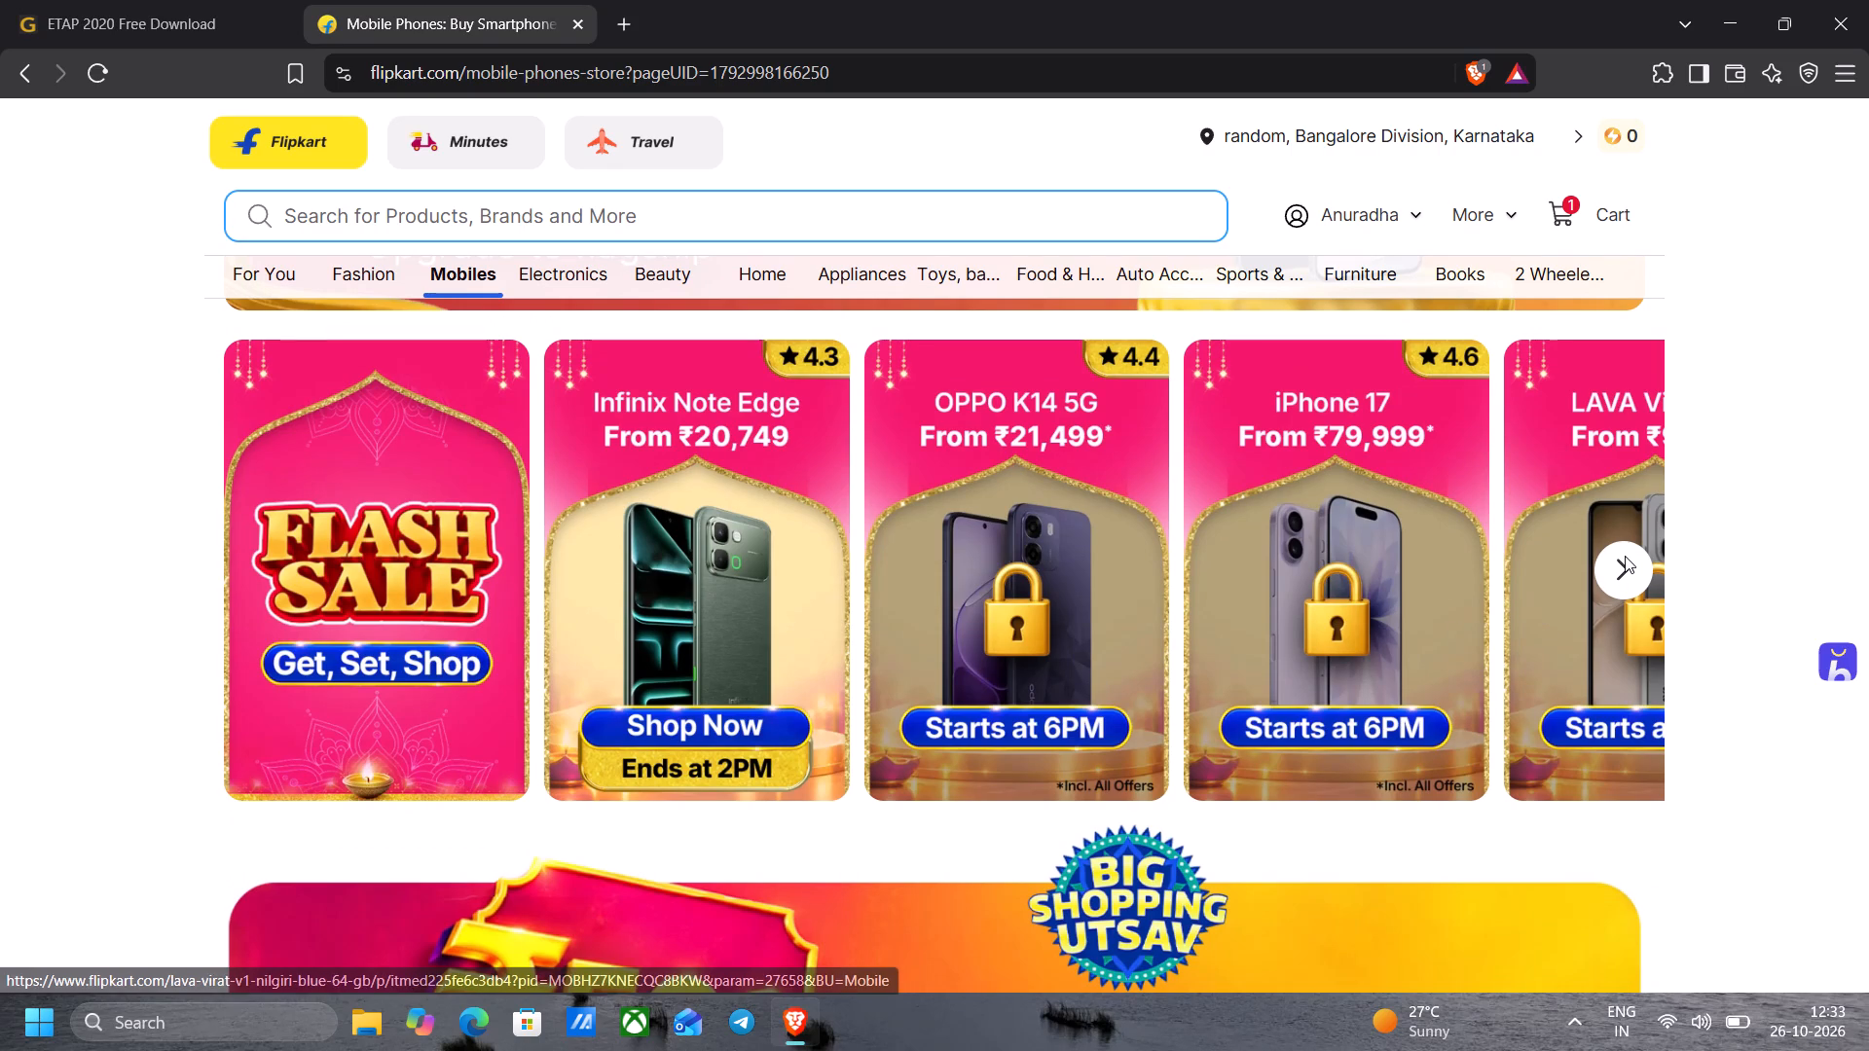
{"action": "left_click", "coordinate": [1625, 556]}
Browse the mobile store's special coupon, Top Deals, Unmissable Deals and Just Launched sections.
{"action": "scroll", "coordinate": [1066, 653], "scroll_direction": "down", "scroll_amount": 2}
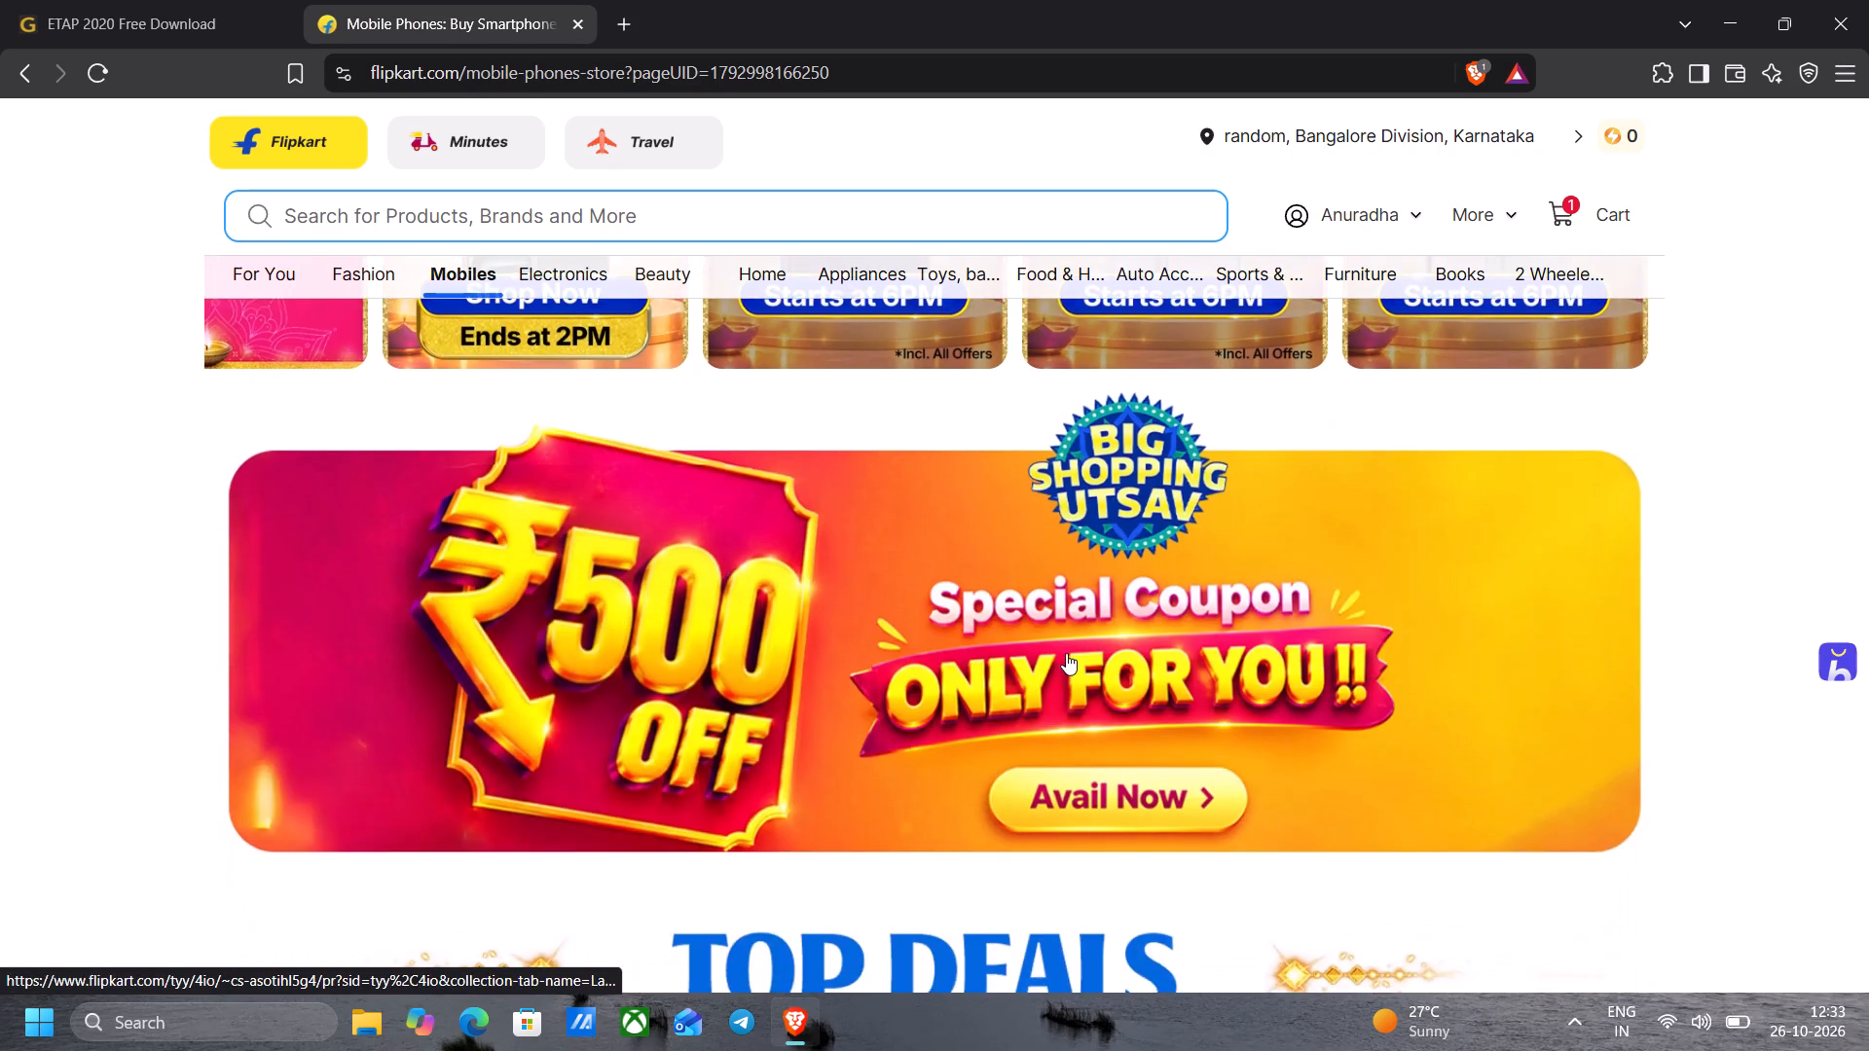
{"action": "scroll", "coordinate": [1066, 653], "scroll_direction": "down", "scroll_amount": 5}
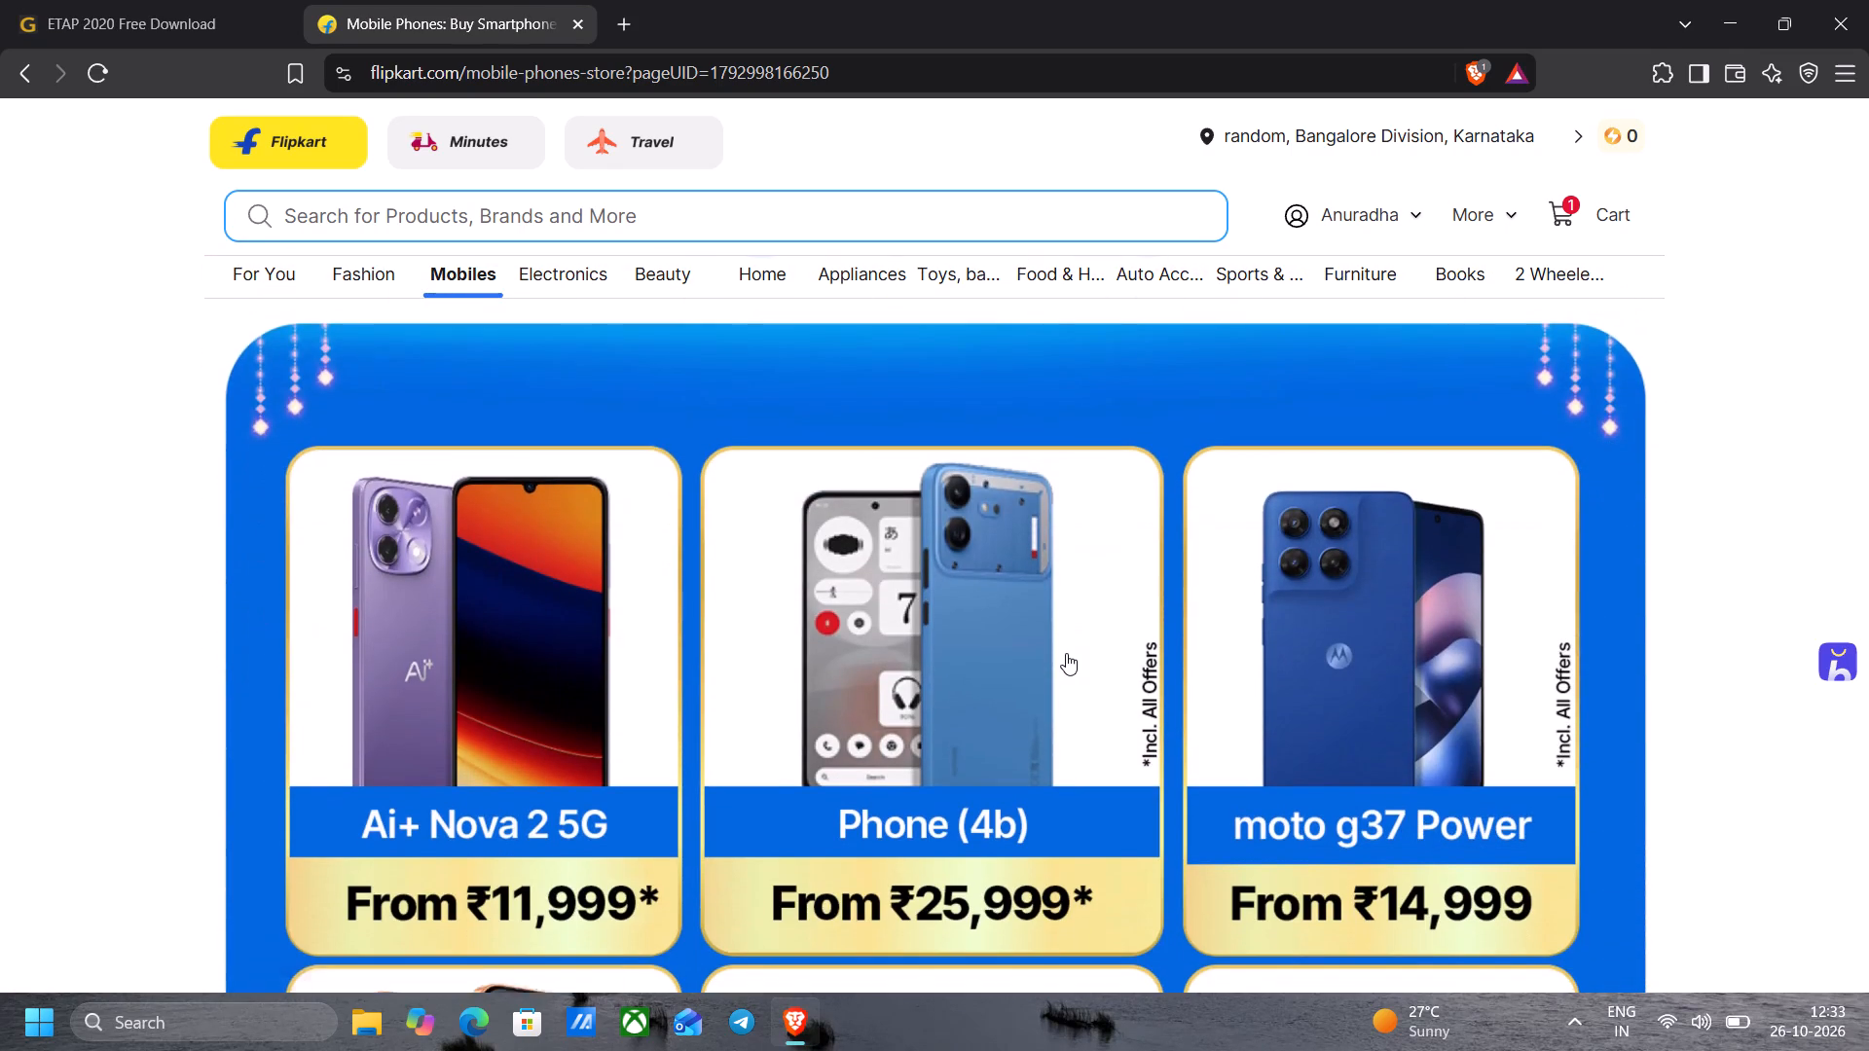
{"action": "scroll", "coordinate": [1066, 653], "scroll_direction": "down", "scroll_amount": 3}
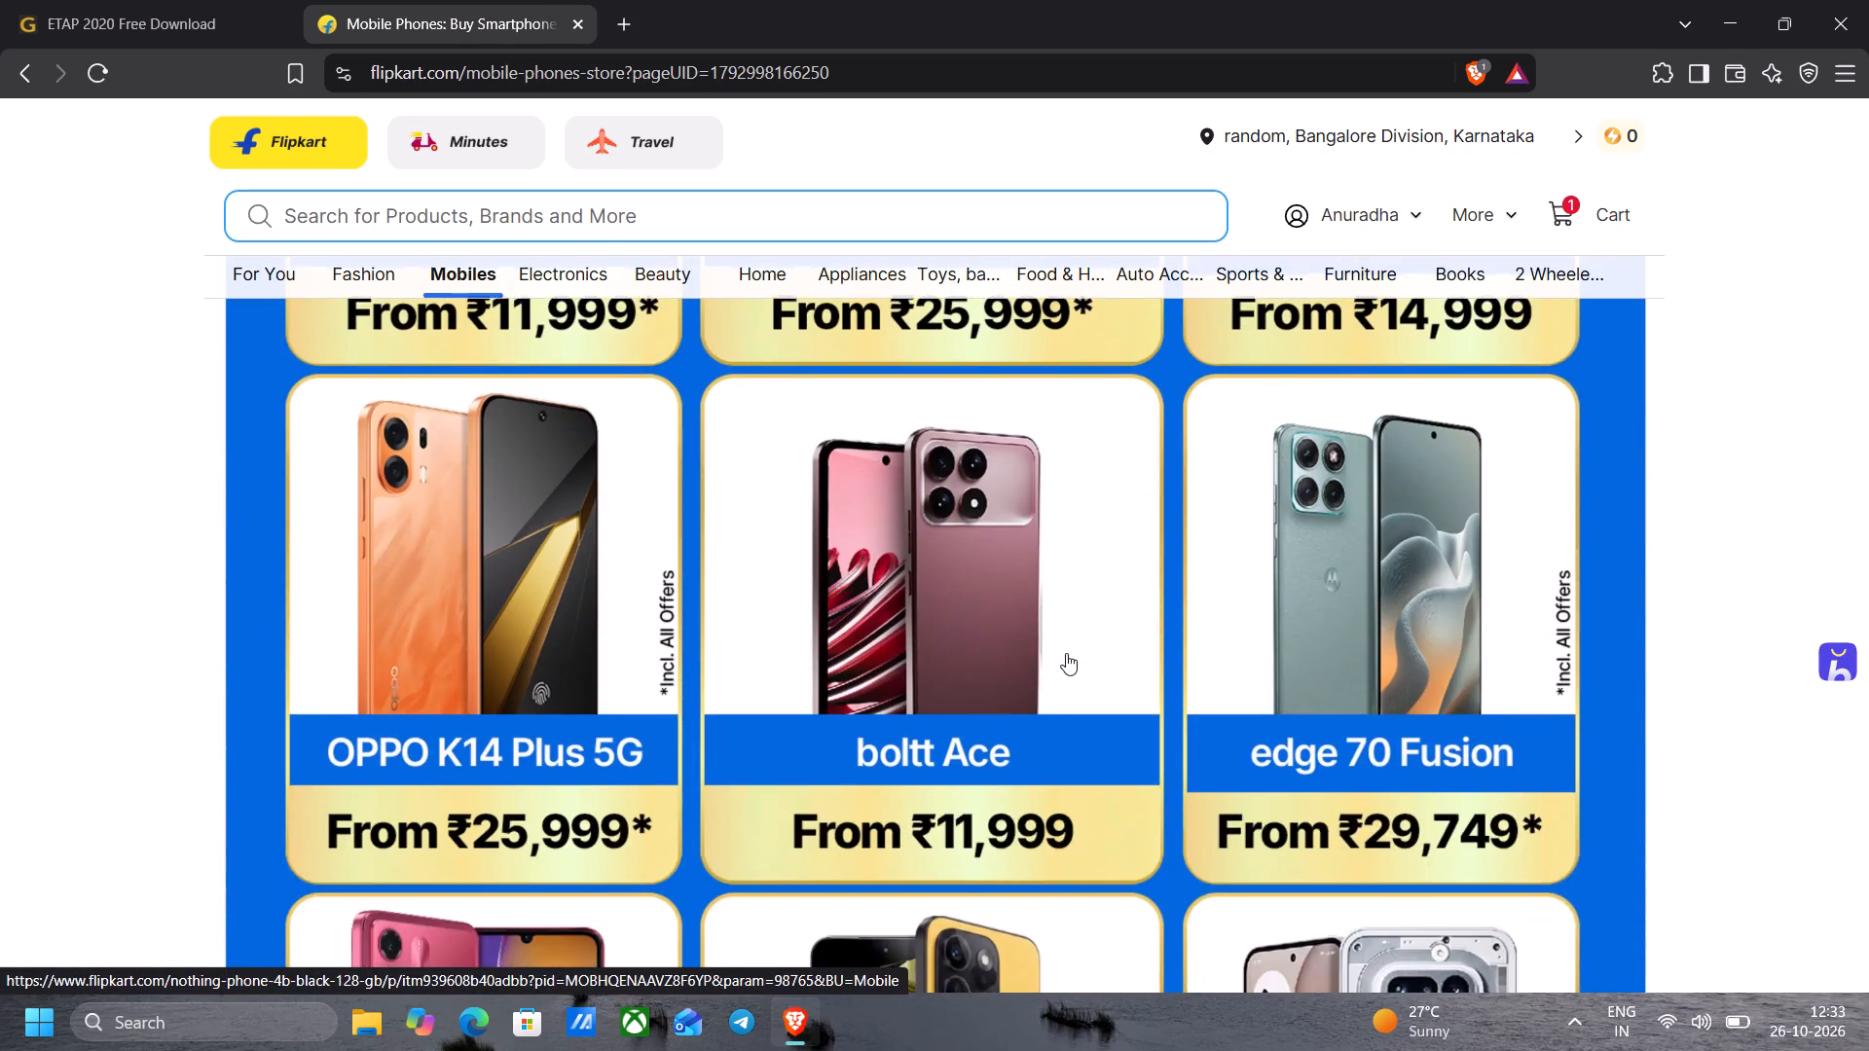
{"action": "scroll", "coordinate": [1066, 653], "scroll_direction": "down", "scroll_amount": 1}
{"action": "scroll", "coordinate": [1066, 653], "scroll_direction": "up", "scroll_amount": 4}
{"action": "scroll", "coordinate": [1066, 653], "scroll_direction": "down", "scroll_amount": 1}
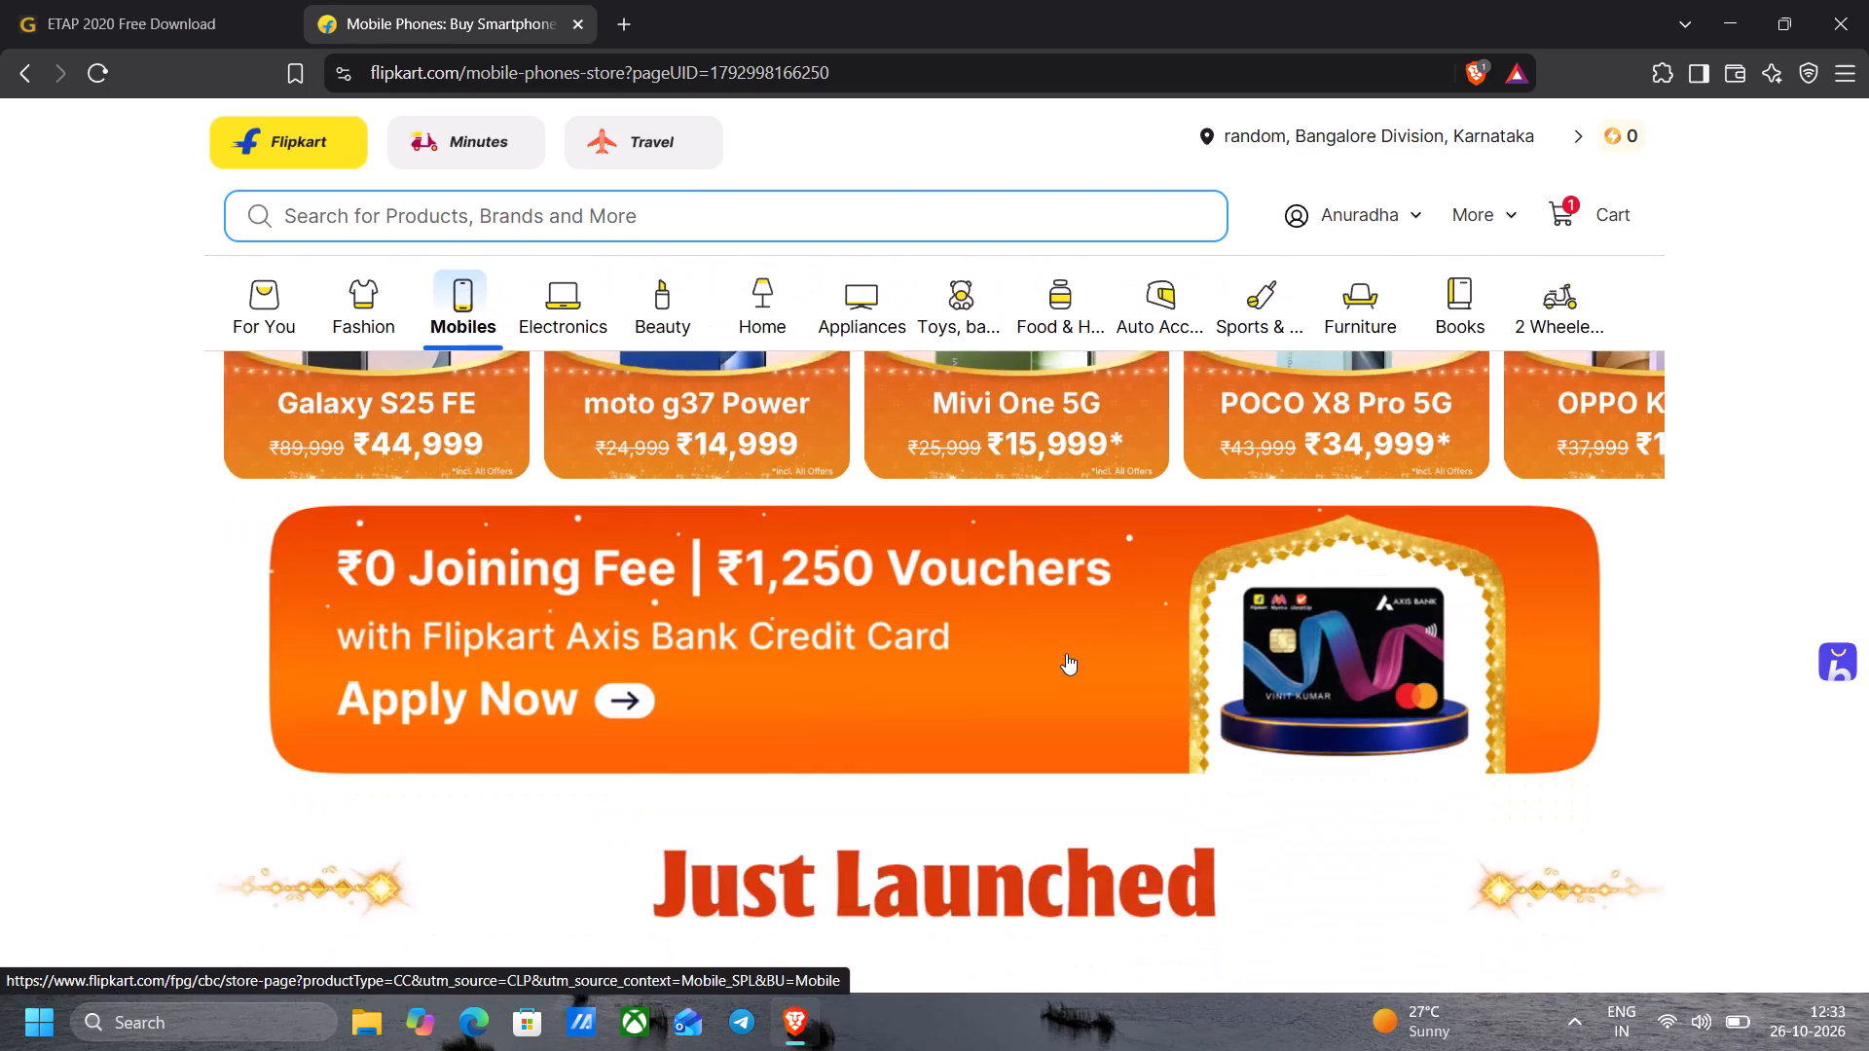
{"action": "scroll", "coordinate": [1066, 653], "scroll_direction": "down", "scroll_amount": 1}
{"action": "scroll", "coordinate": [1066, 653], "scroll_direction": "up", "scroll_amount": 2}
{"action": "scroll", "coordinate": [1066, 653], "scroll_direction": "down", "scroll_amount": 2}
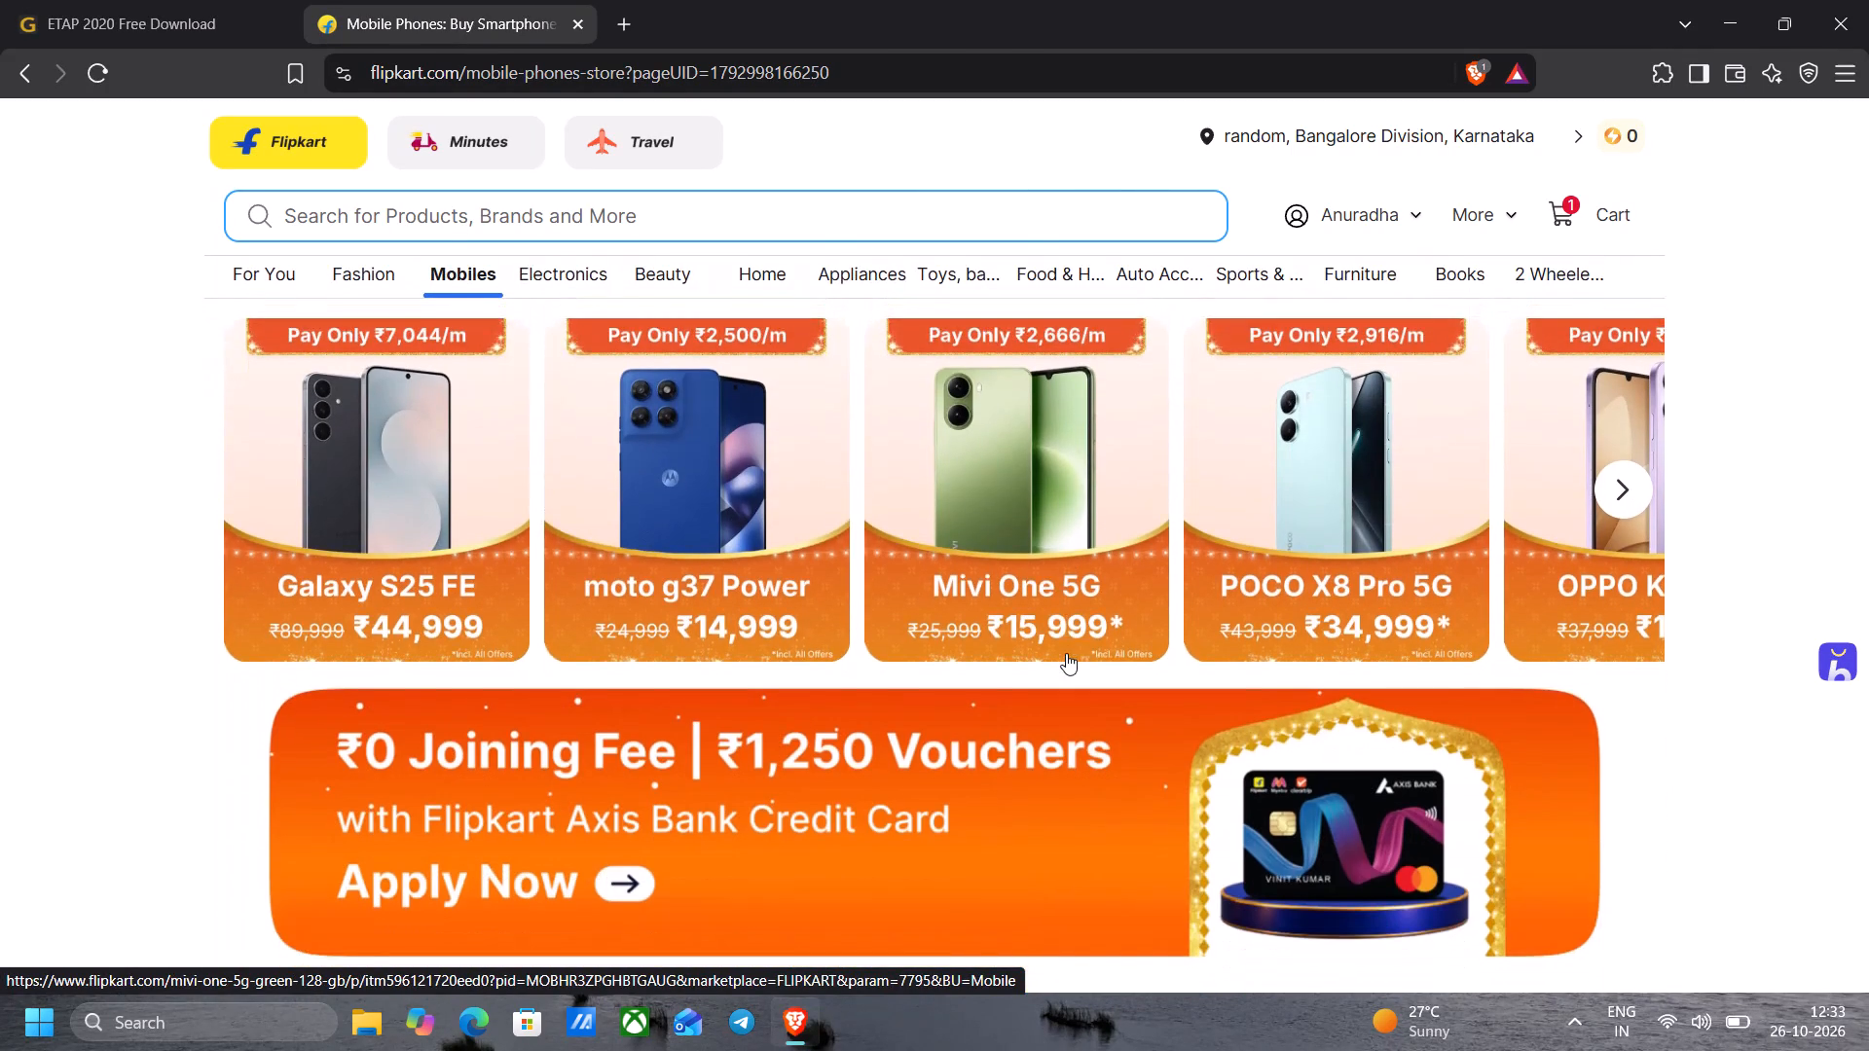
{"action": "scroll", "coordinate": [1066, 653], "scroll_direction": "up", "scroll_amount": 2}
{"action": "scroll", "coordinate": [1066, 653], "scroll_direction": "down", "scroll_amount": 1}
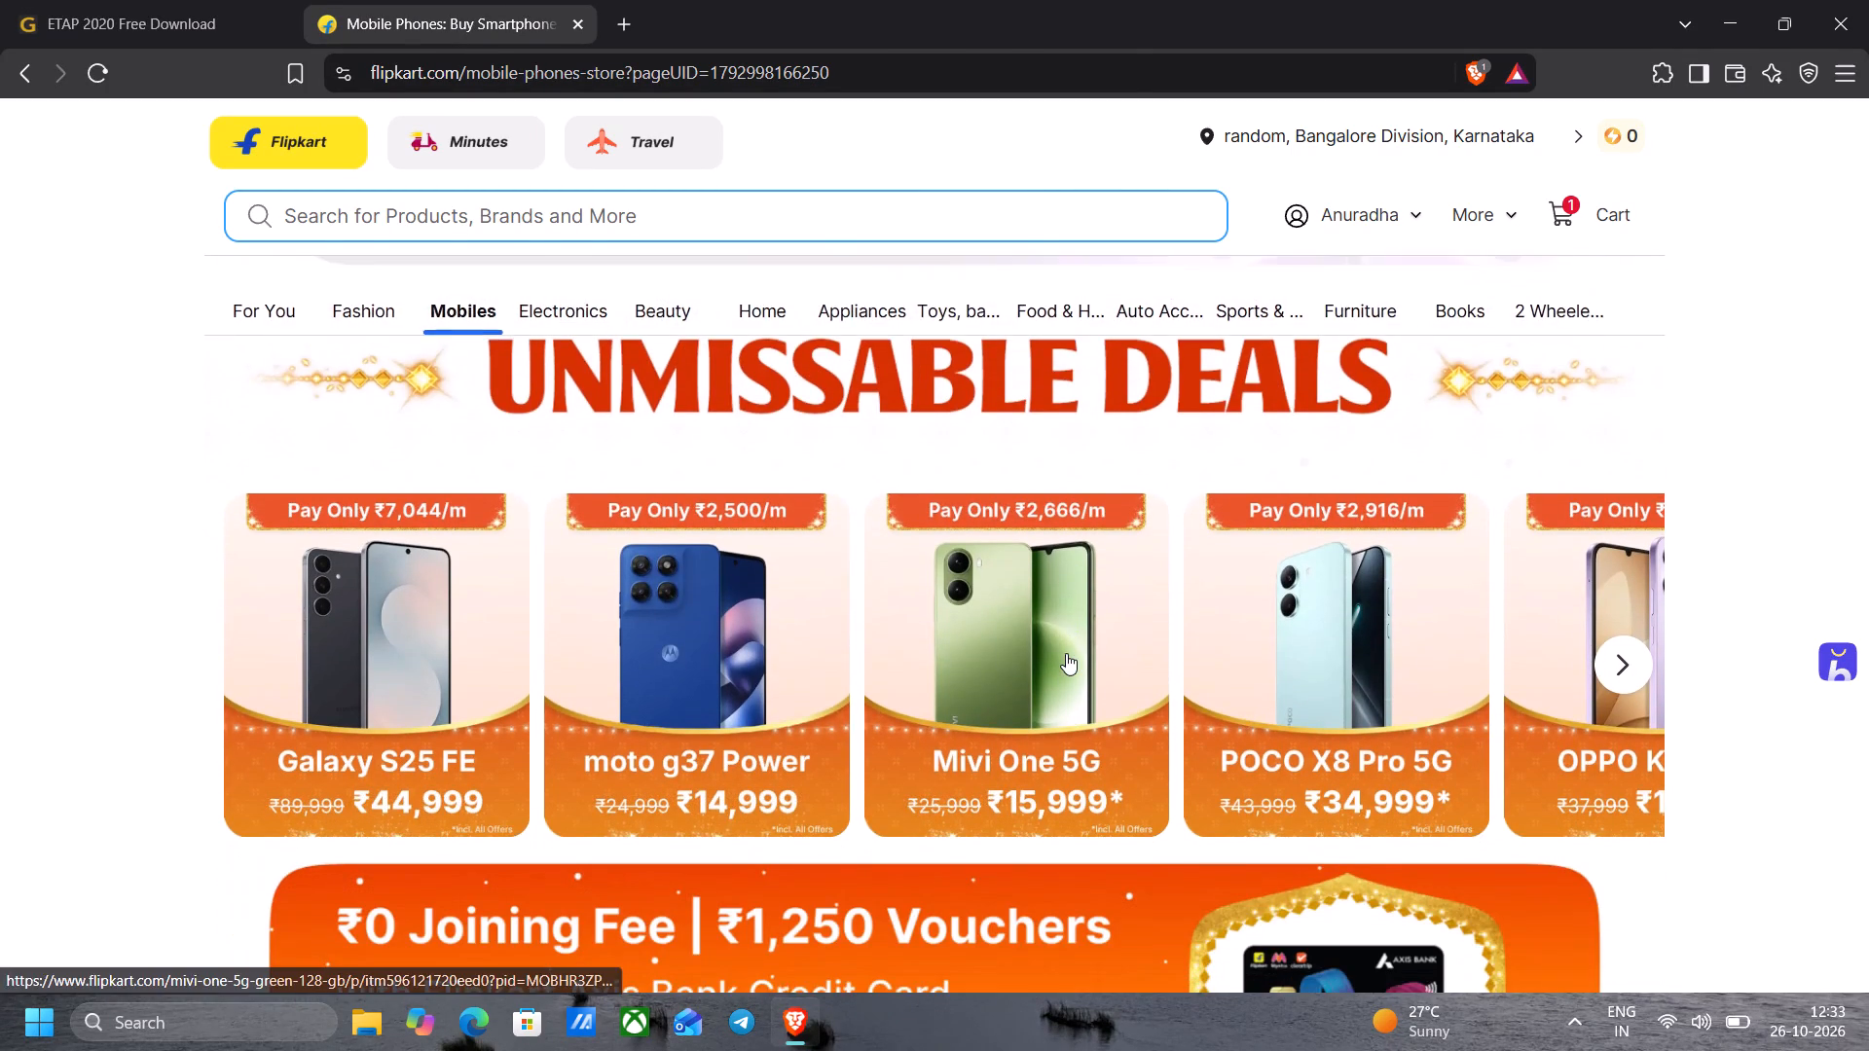
{"action": "scroll", "coordinate": [1066, 653], "scroll_direction": "down", "scroll_amount": 1}
{"action": "scroll", "coordinate": [1066, 653], "scroll_direction": "up", "scroll_amount": 3}
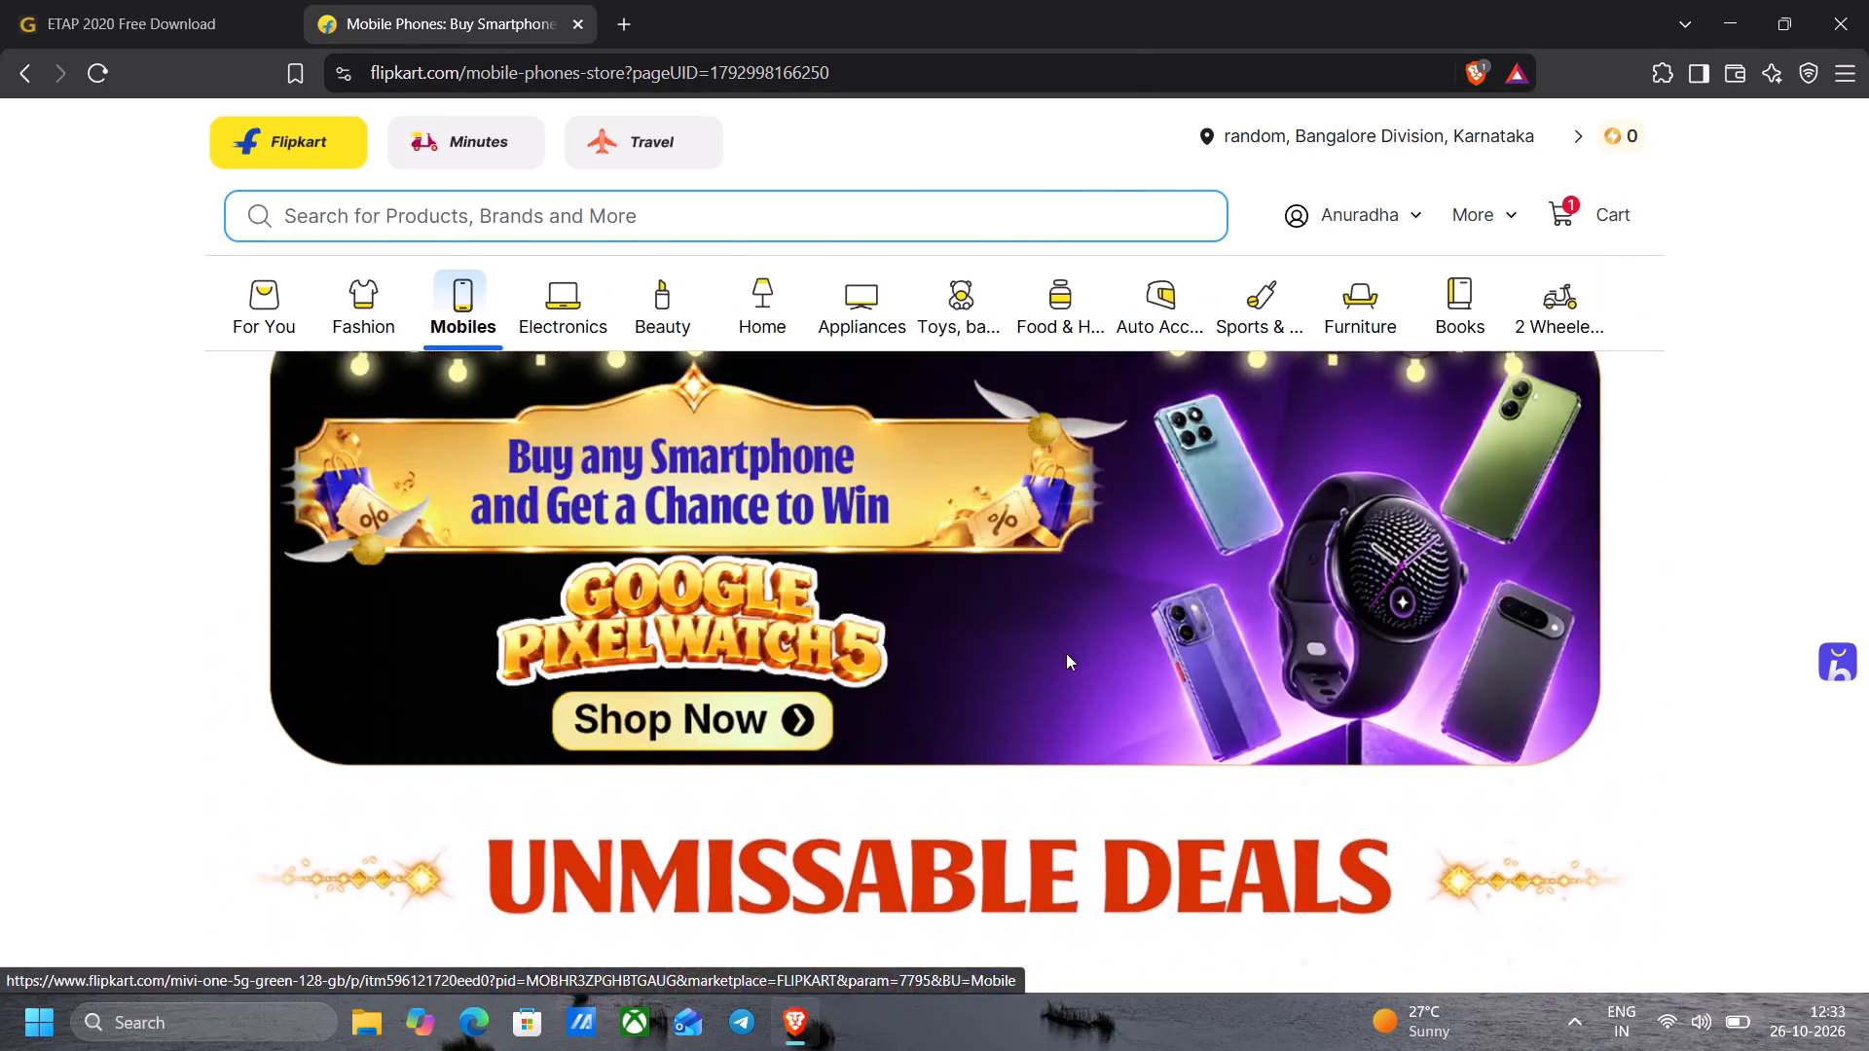
Look back through the Top Deals phones and the featured phones and brands near the start of the mobile store page.
{"action": "scroll", "coordinate": [1066, 653], "scroll_direction": "up", "scroll_amount": 9}
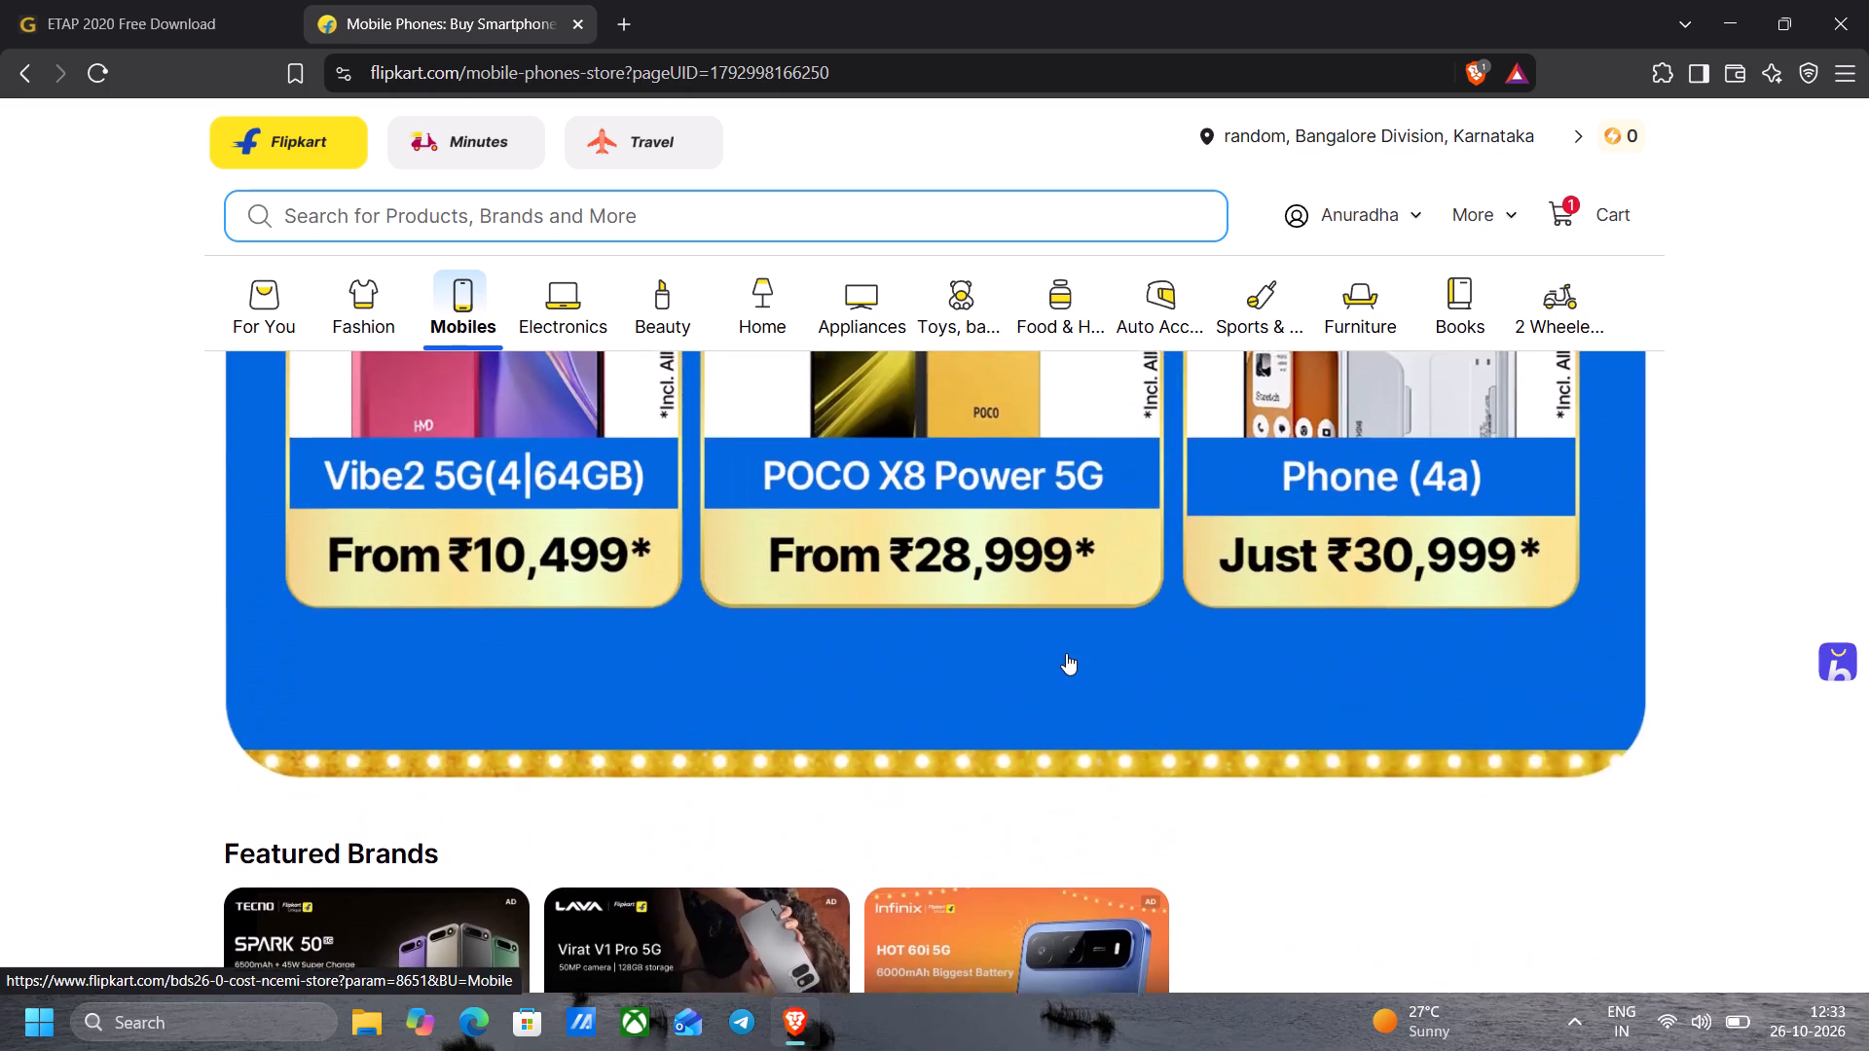
{"action": "scroll", "coordinate": [1066, 653], "scroll_direction": "up", "scroll_amount": 3}
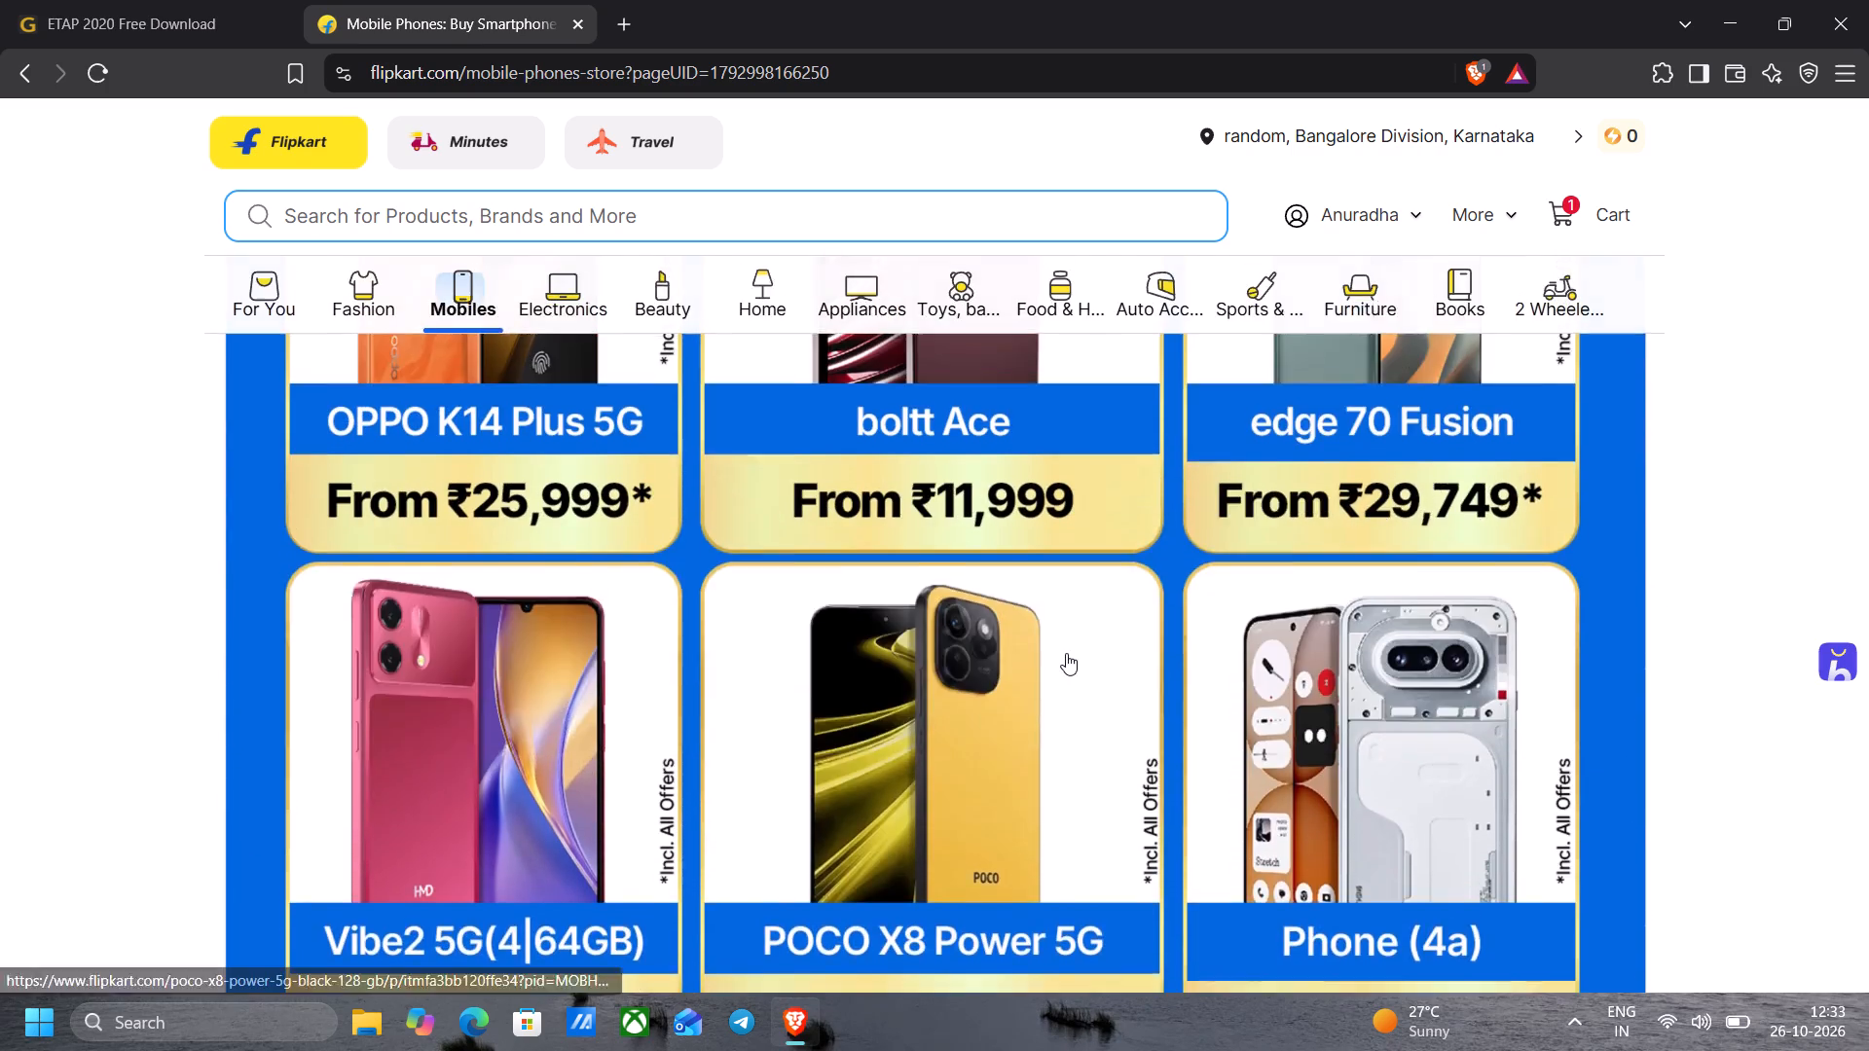
{"action": "scroll", "coordinate": [1066, 653], "scroll_direction": "up", "scroll_amount": 1}
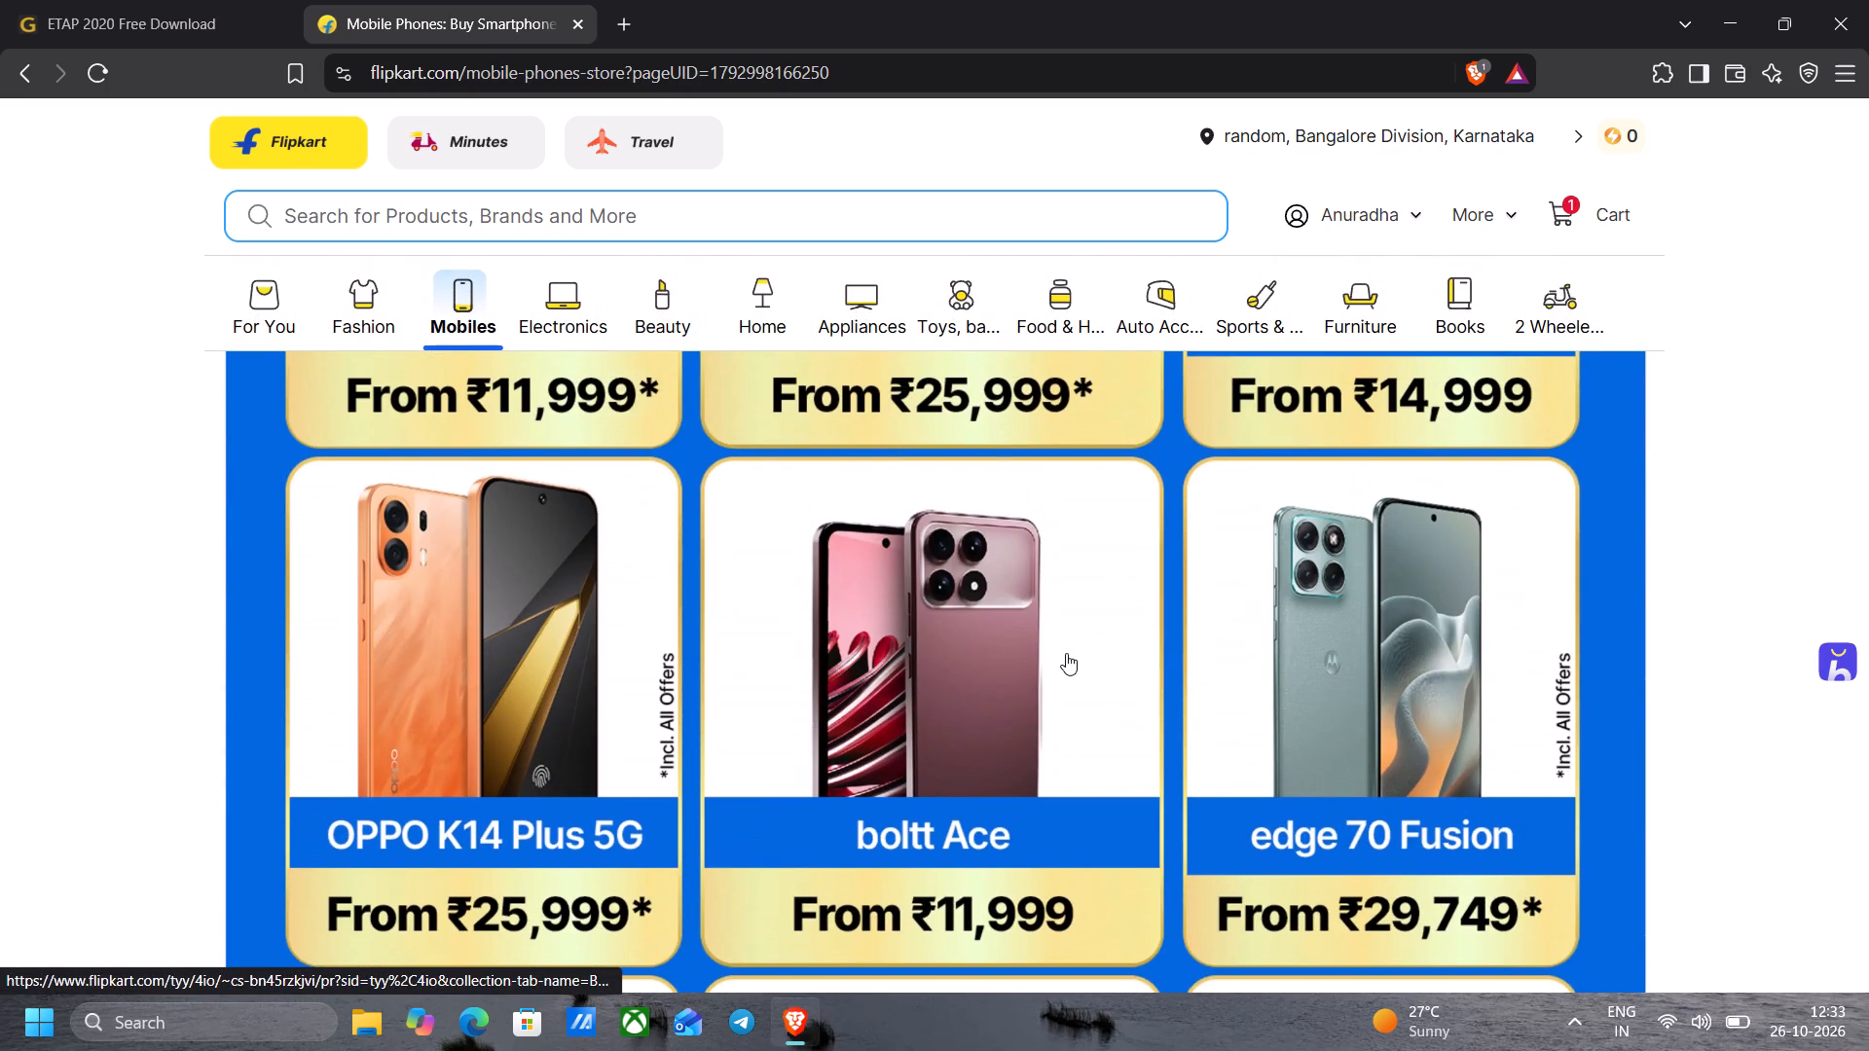
{"action": "scroll", "coordinate": [1066, 653], "scroll_direction": "up", "scroll_amount": 4}
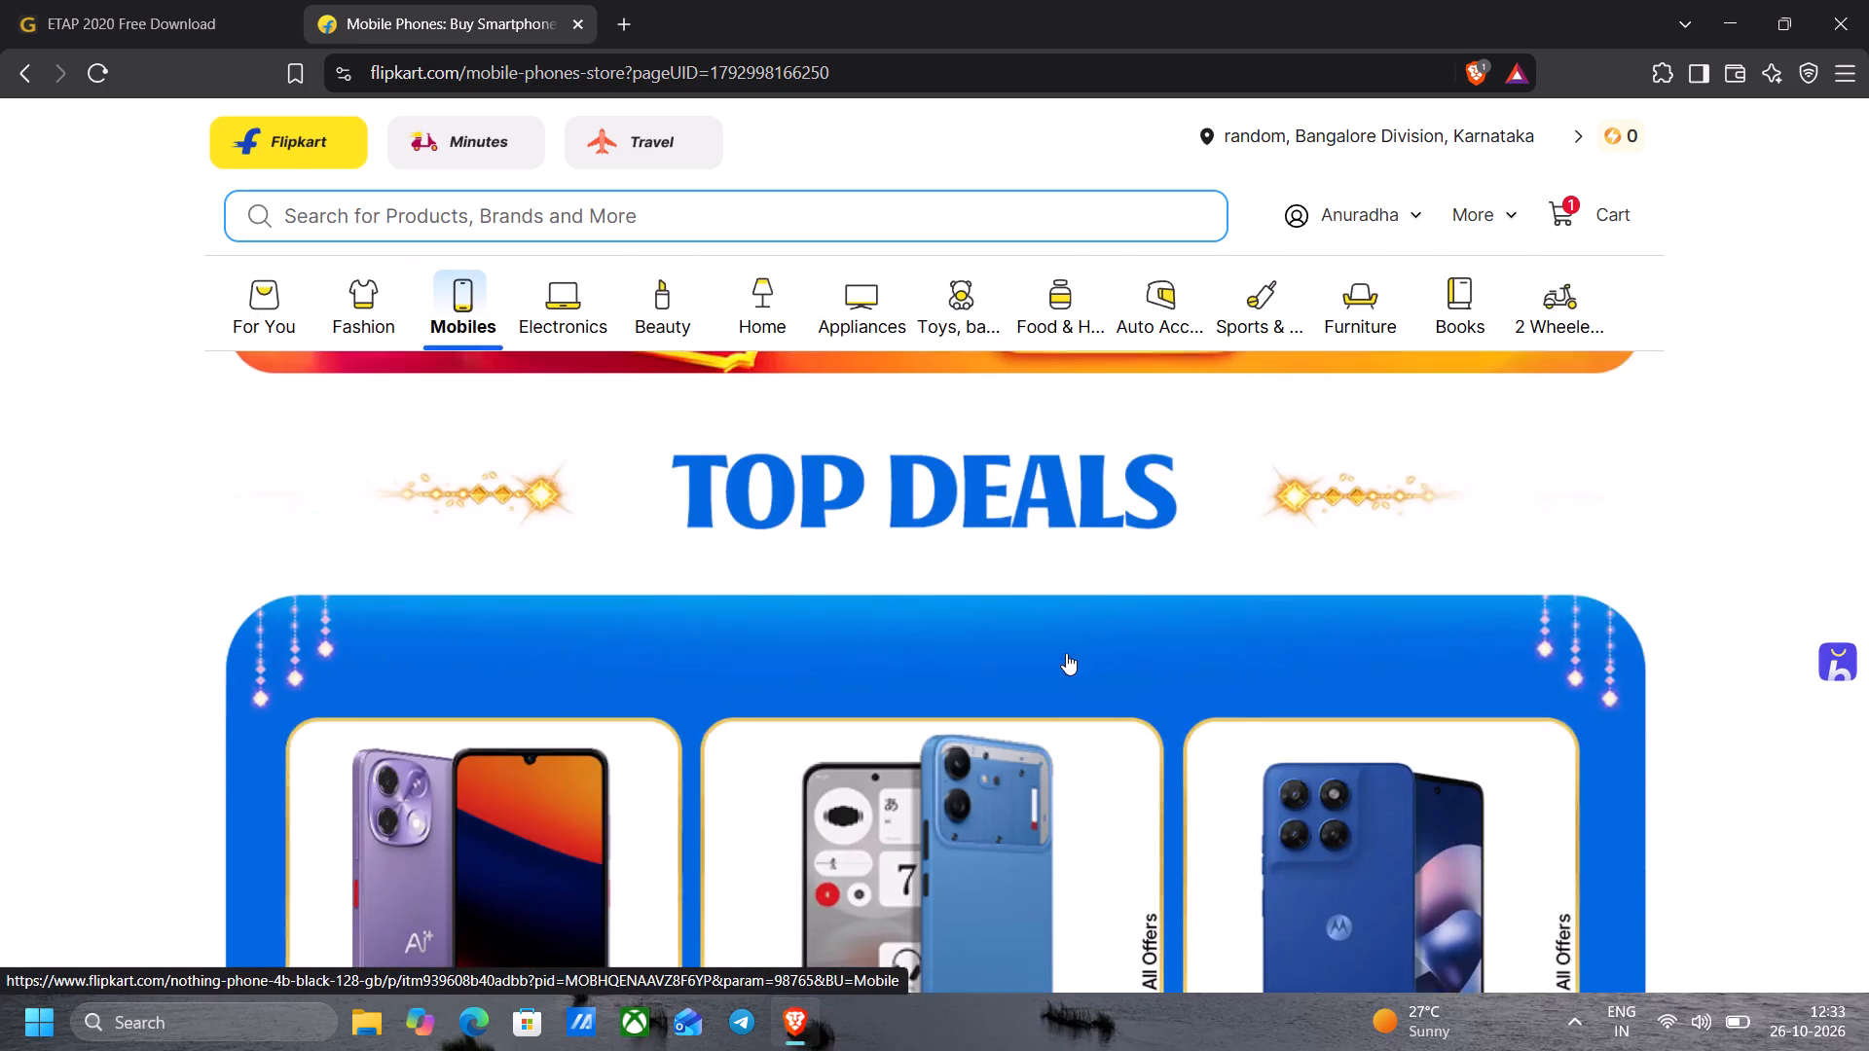
{"action": "scroll", "coordinate": [1066, 653], "scroll_direction": "up", "scroll_amount": 8}
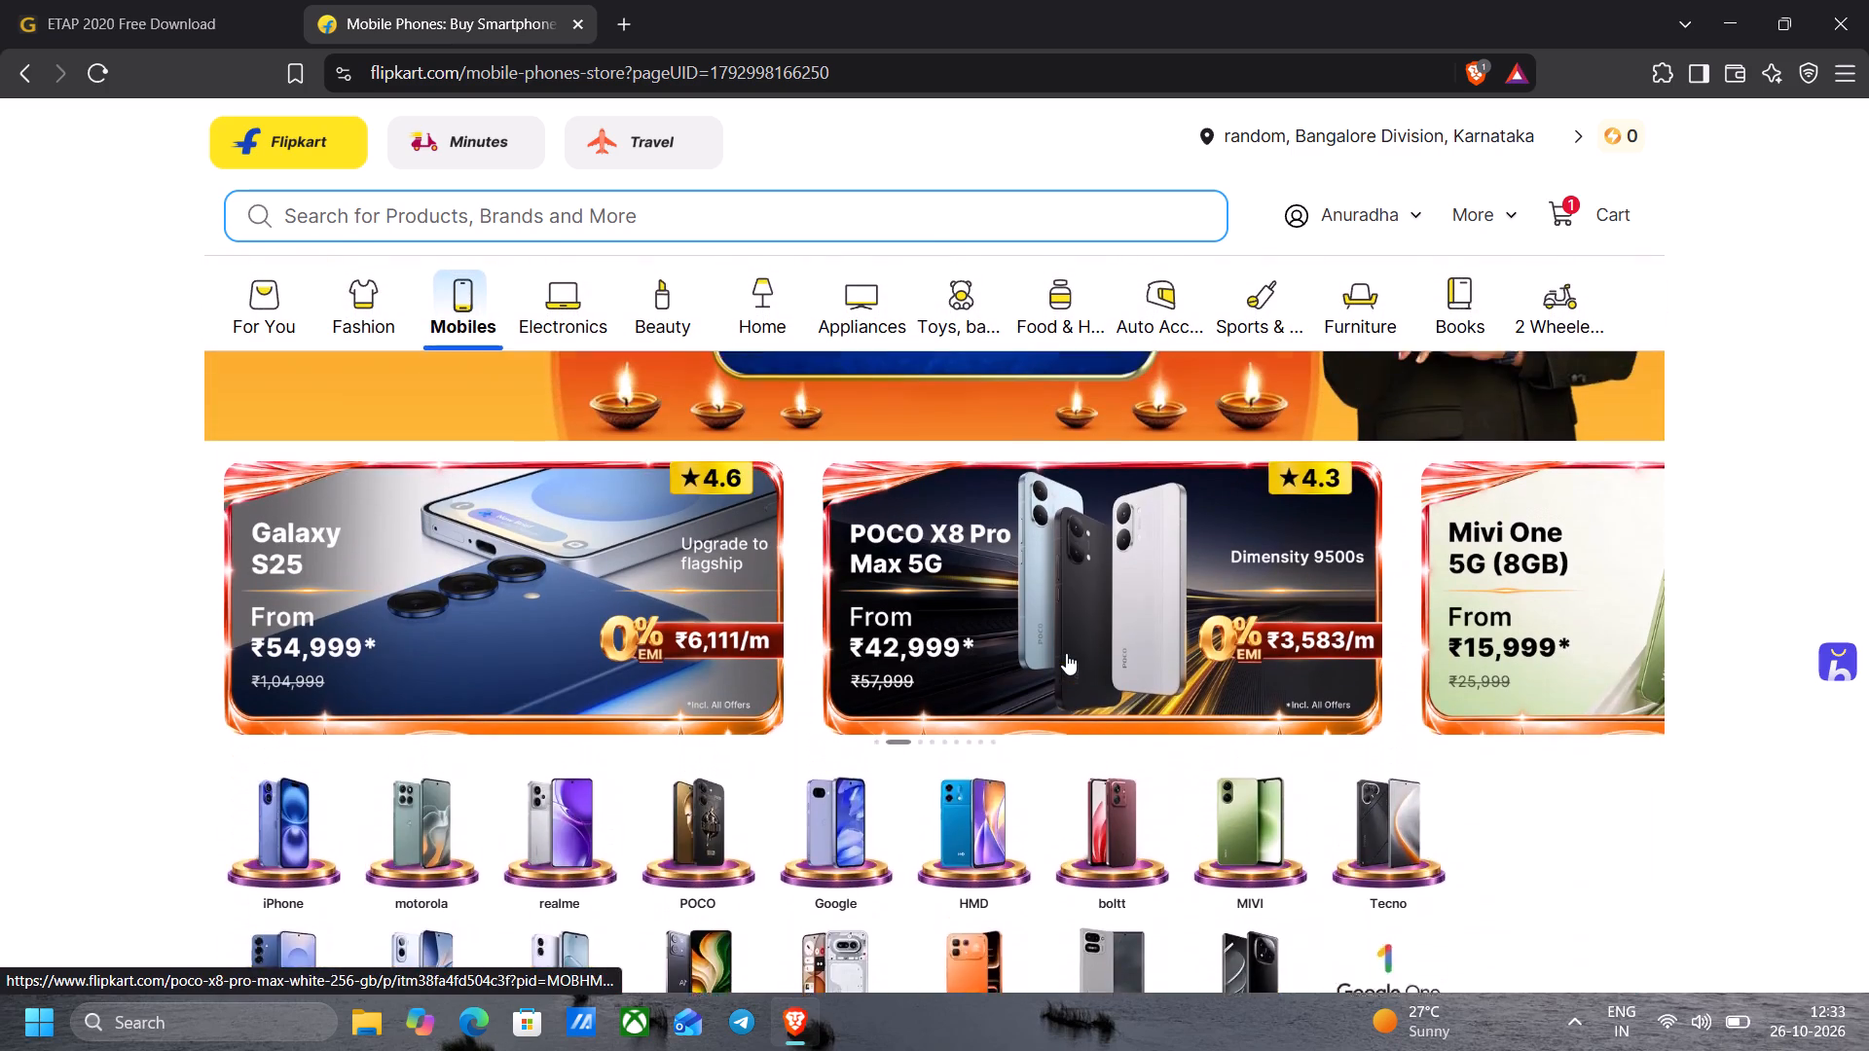
{"action": "scroll", "coordinate": [1066, 653], "scroll_direction": "up", "scroll_amount": 5}
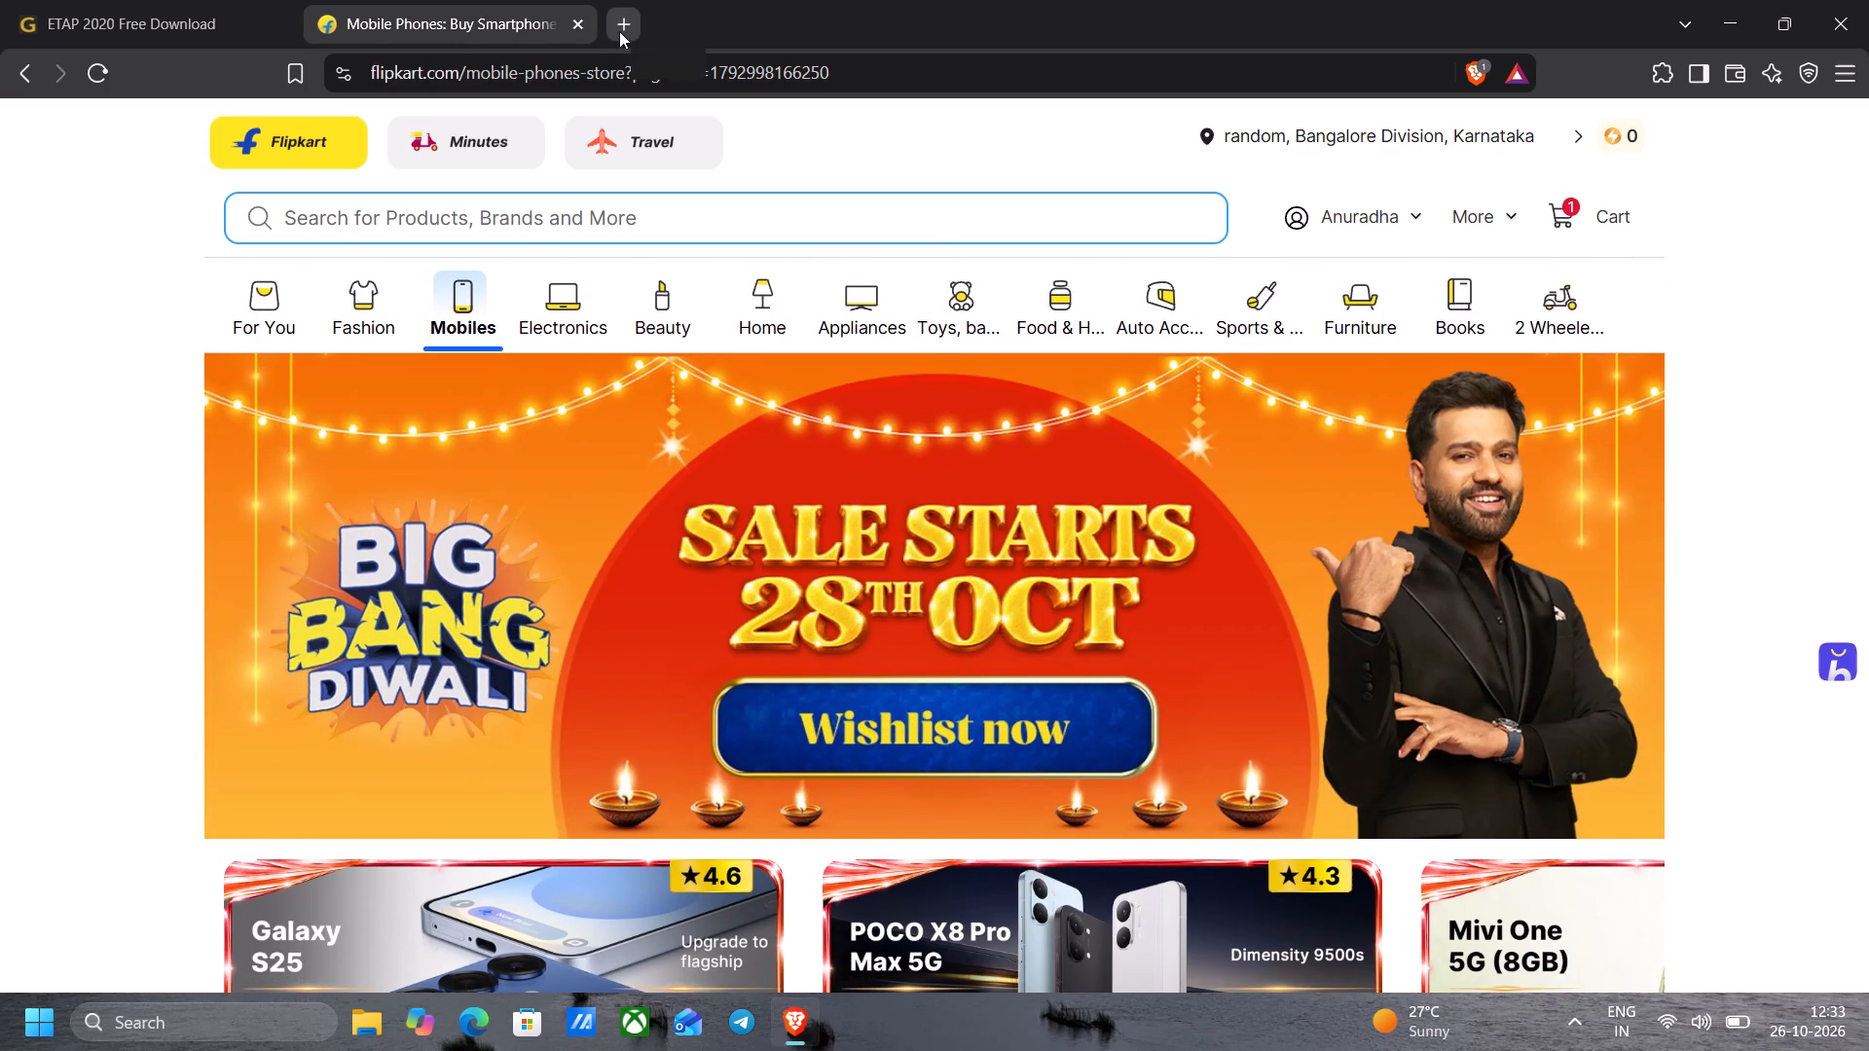
{"action": "scroll", "coordinate": [612, 663], "scroll_direction": "down", "scroll_amount": 2}
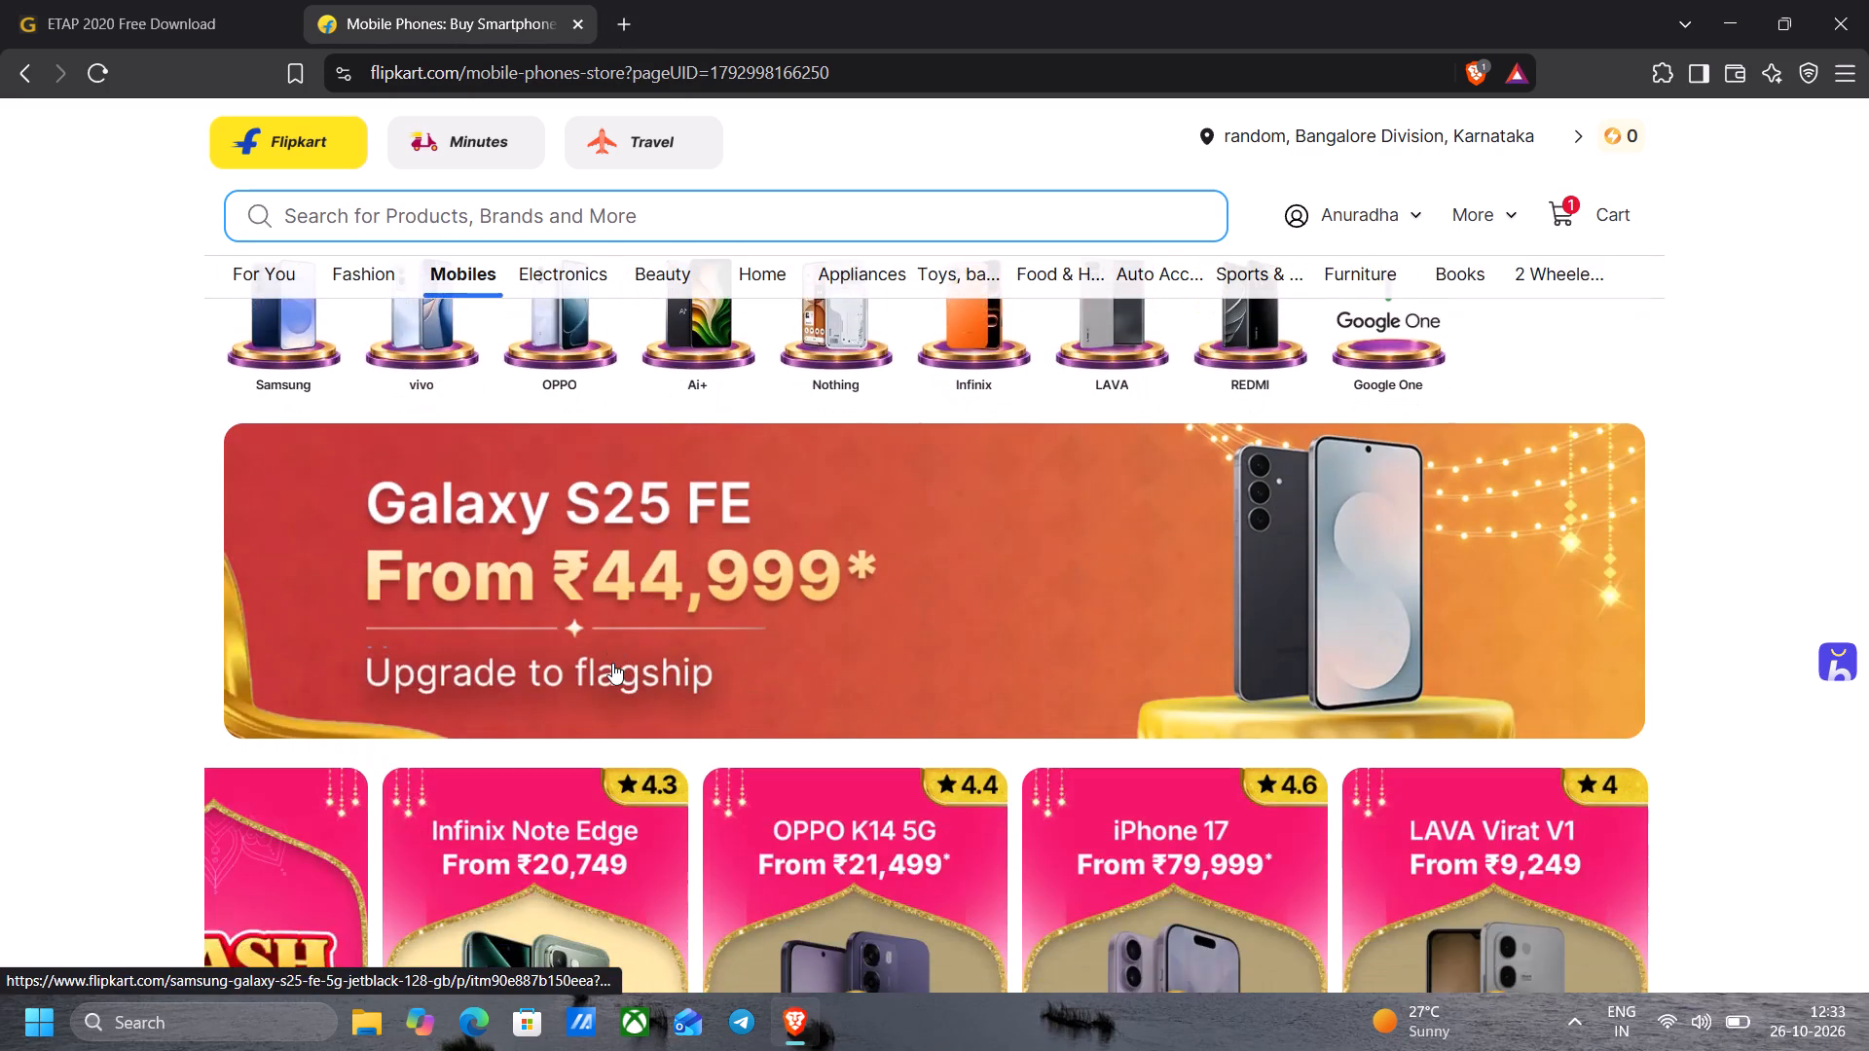
{"action": "scroll", "coordinate": [612, 663], "scroll_direction": "up", "scroll_amount": 2}
Return to the Flipkart home page and open the Galaxy S25 Ultra flash sale offer.
{"action": "scroll", "coordinate": [612, 663], "scroll_direction": "right", "scroll_amount": 7}
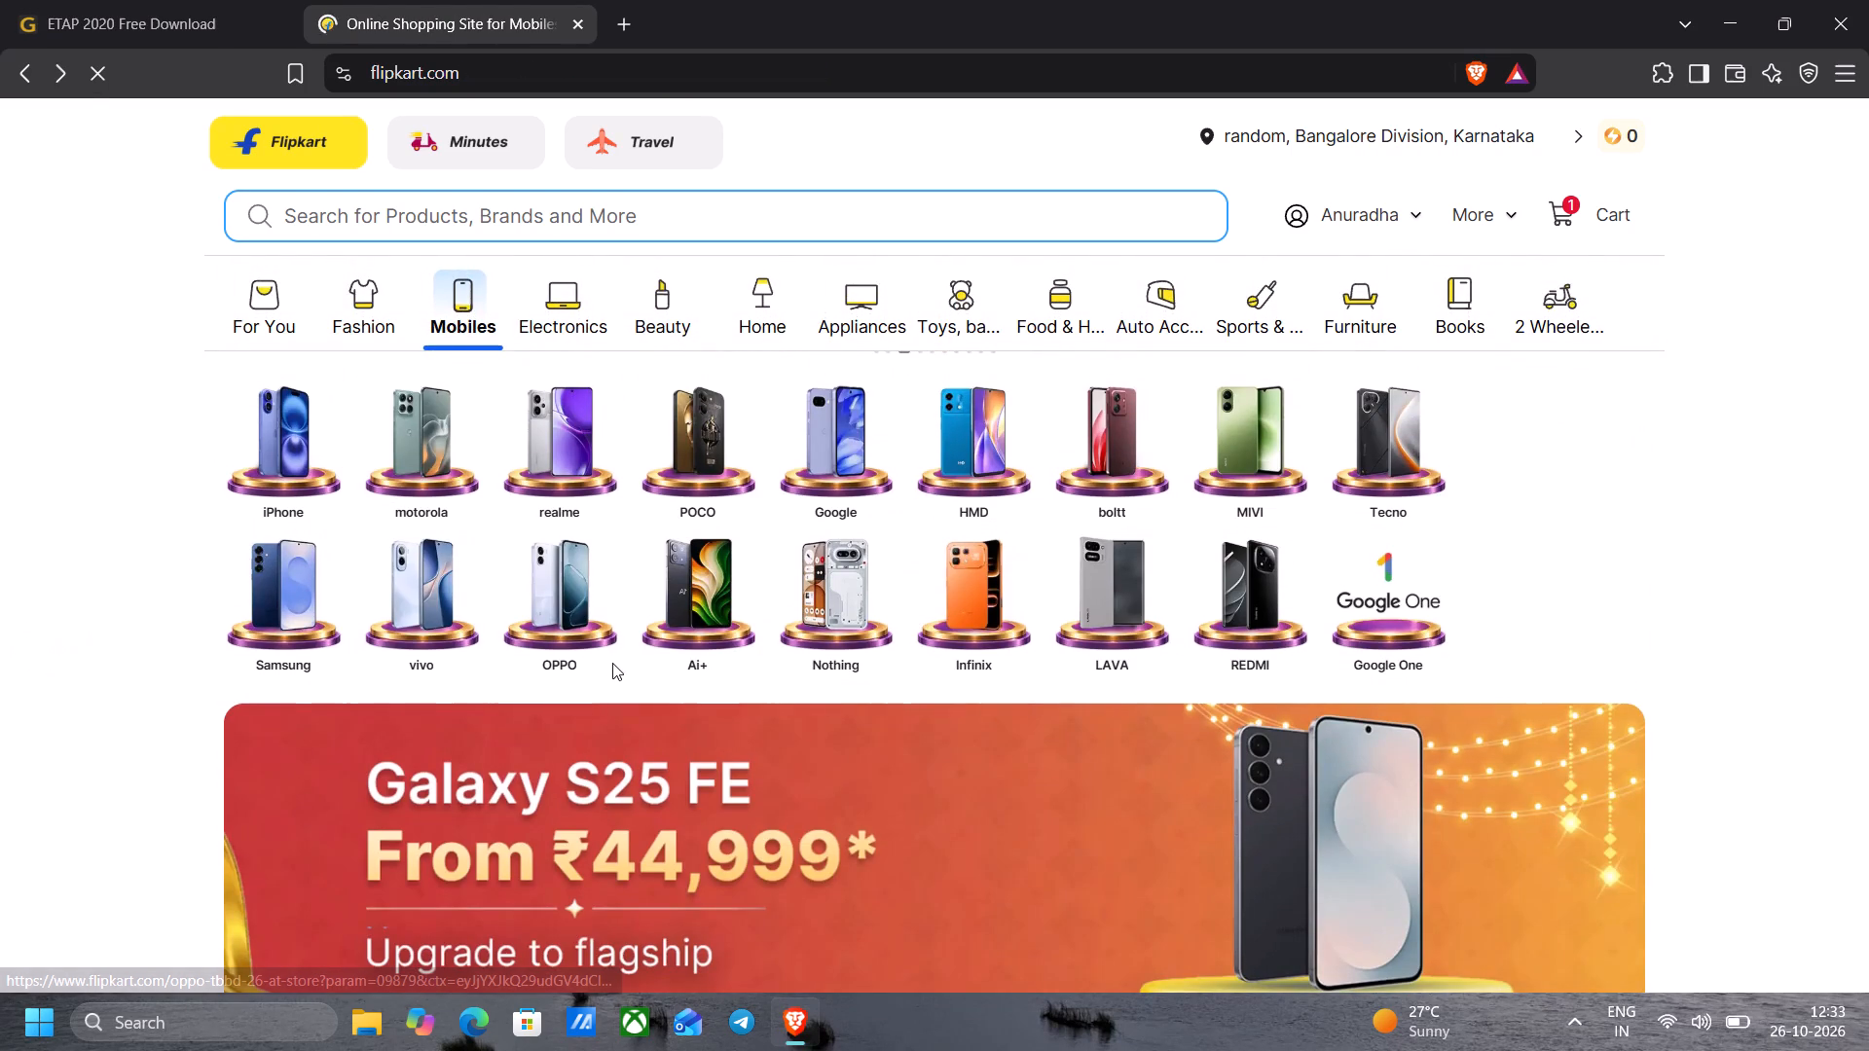
{"action": "left_click", "coordinate": [518, 509]}
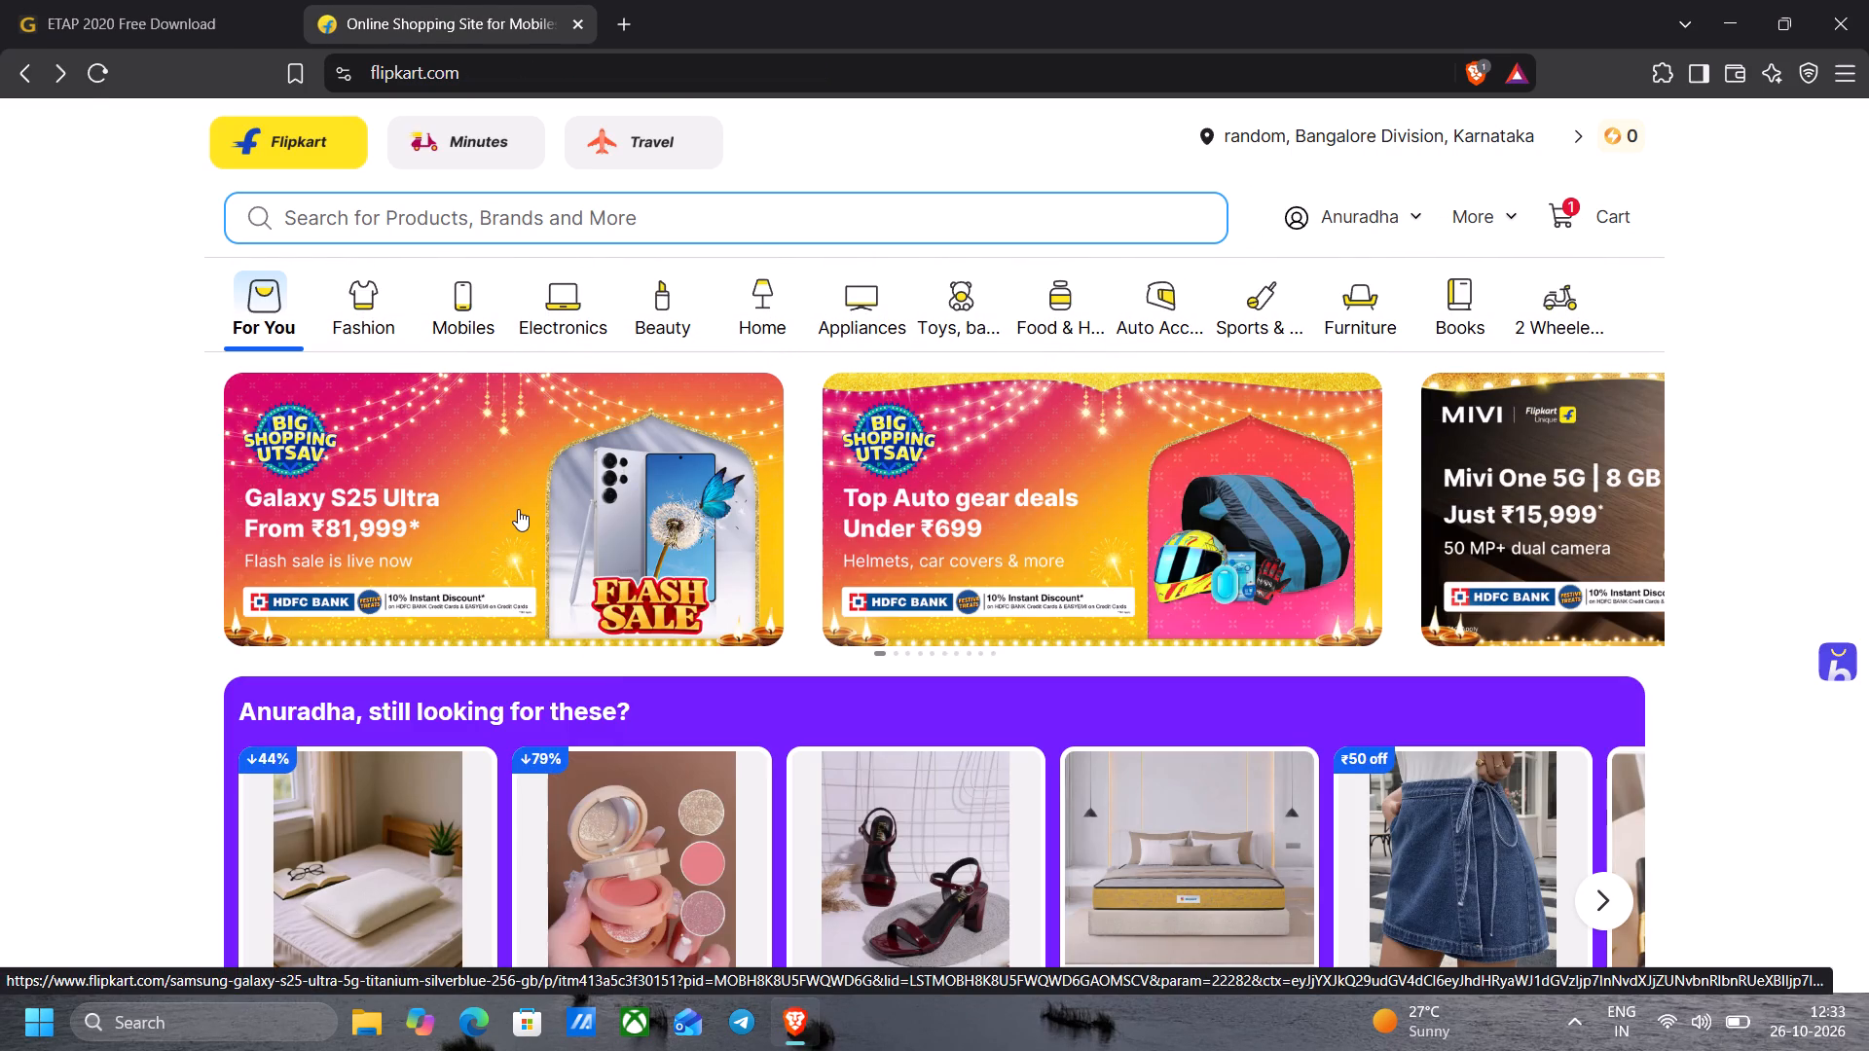
{"action": "left_click", "coordinate": [607, 503]}
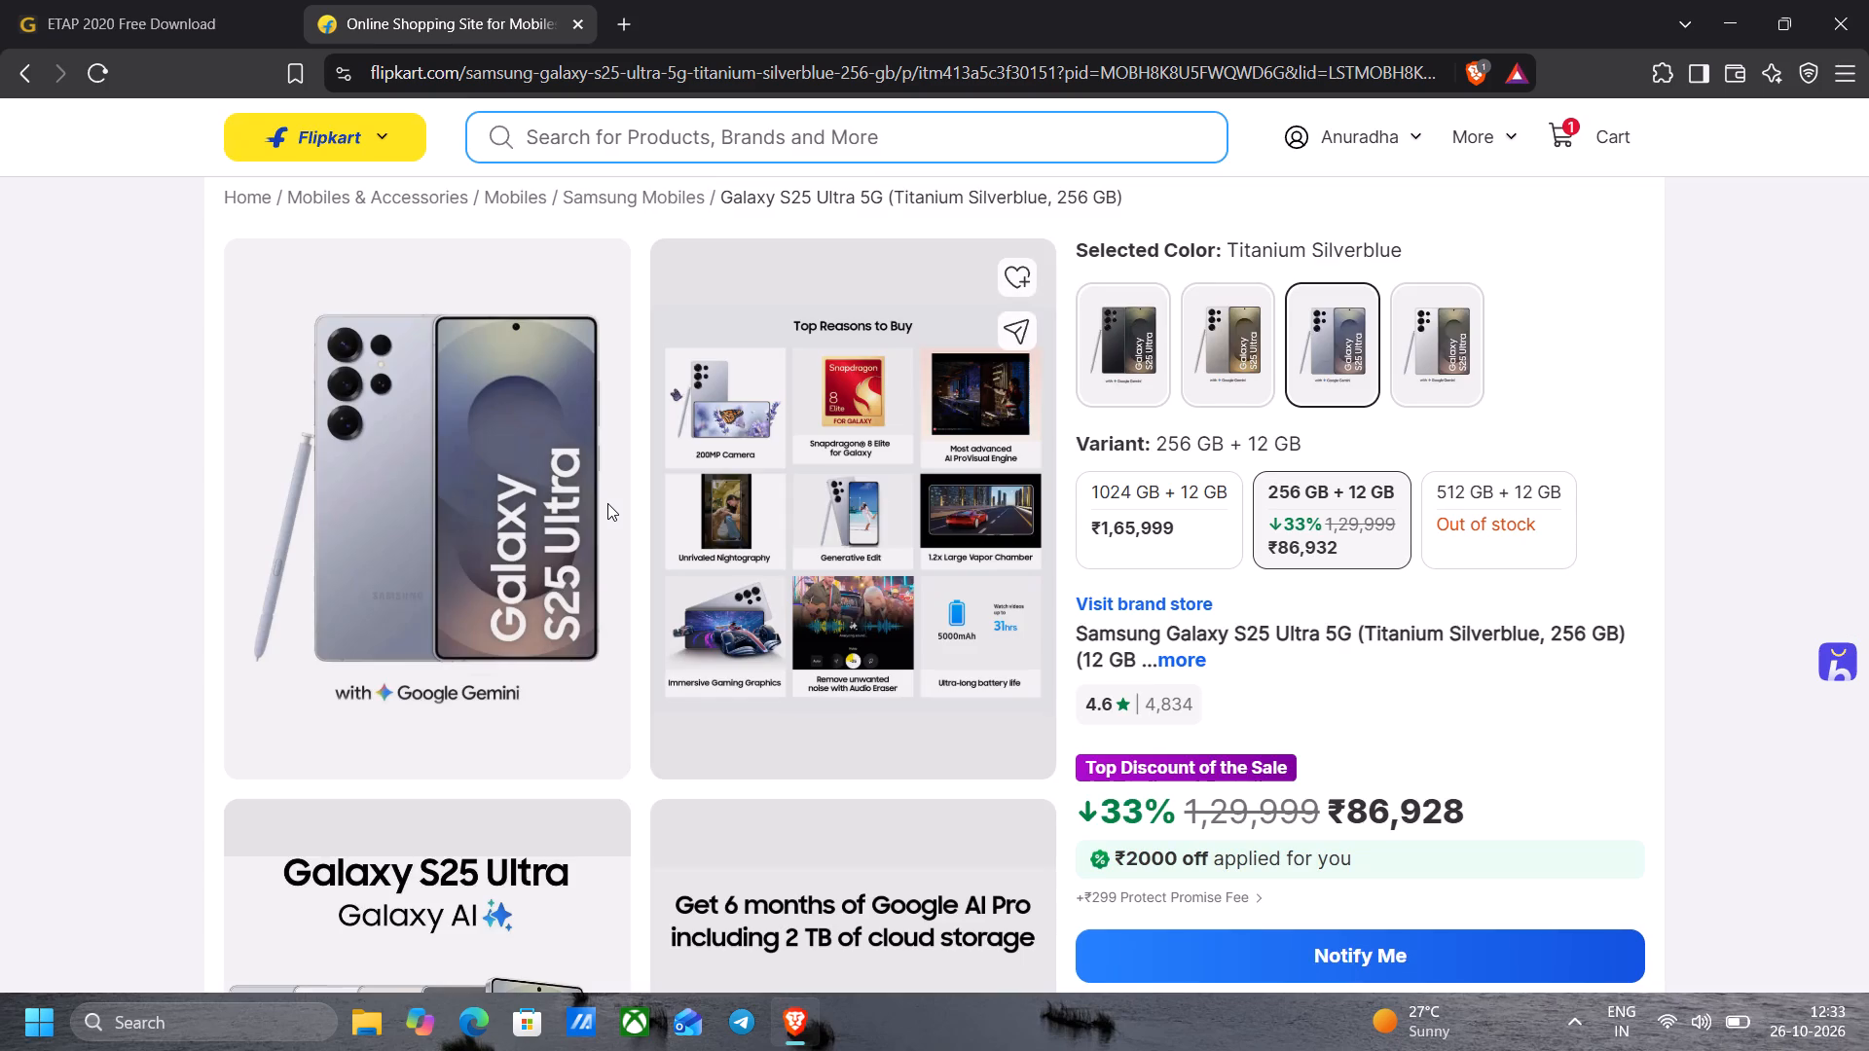
Check the Galaxy S25 Ultra's price, exchange and bank offers, then view the HDFC Bank credit card EMI details and close them.
{"action": "scroll", "coordinate": [1389, 777], "scroll_direction": "down", "scroll_amount": 1}
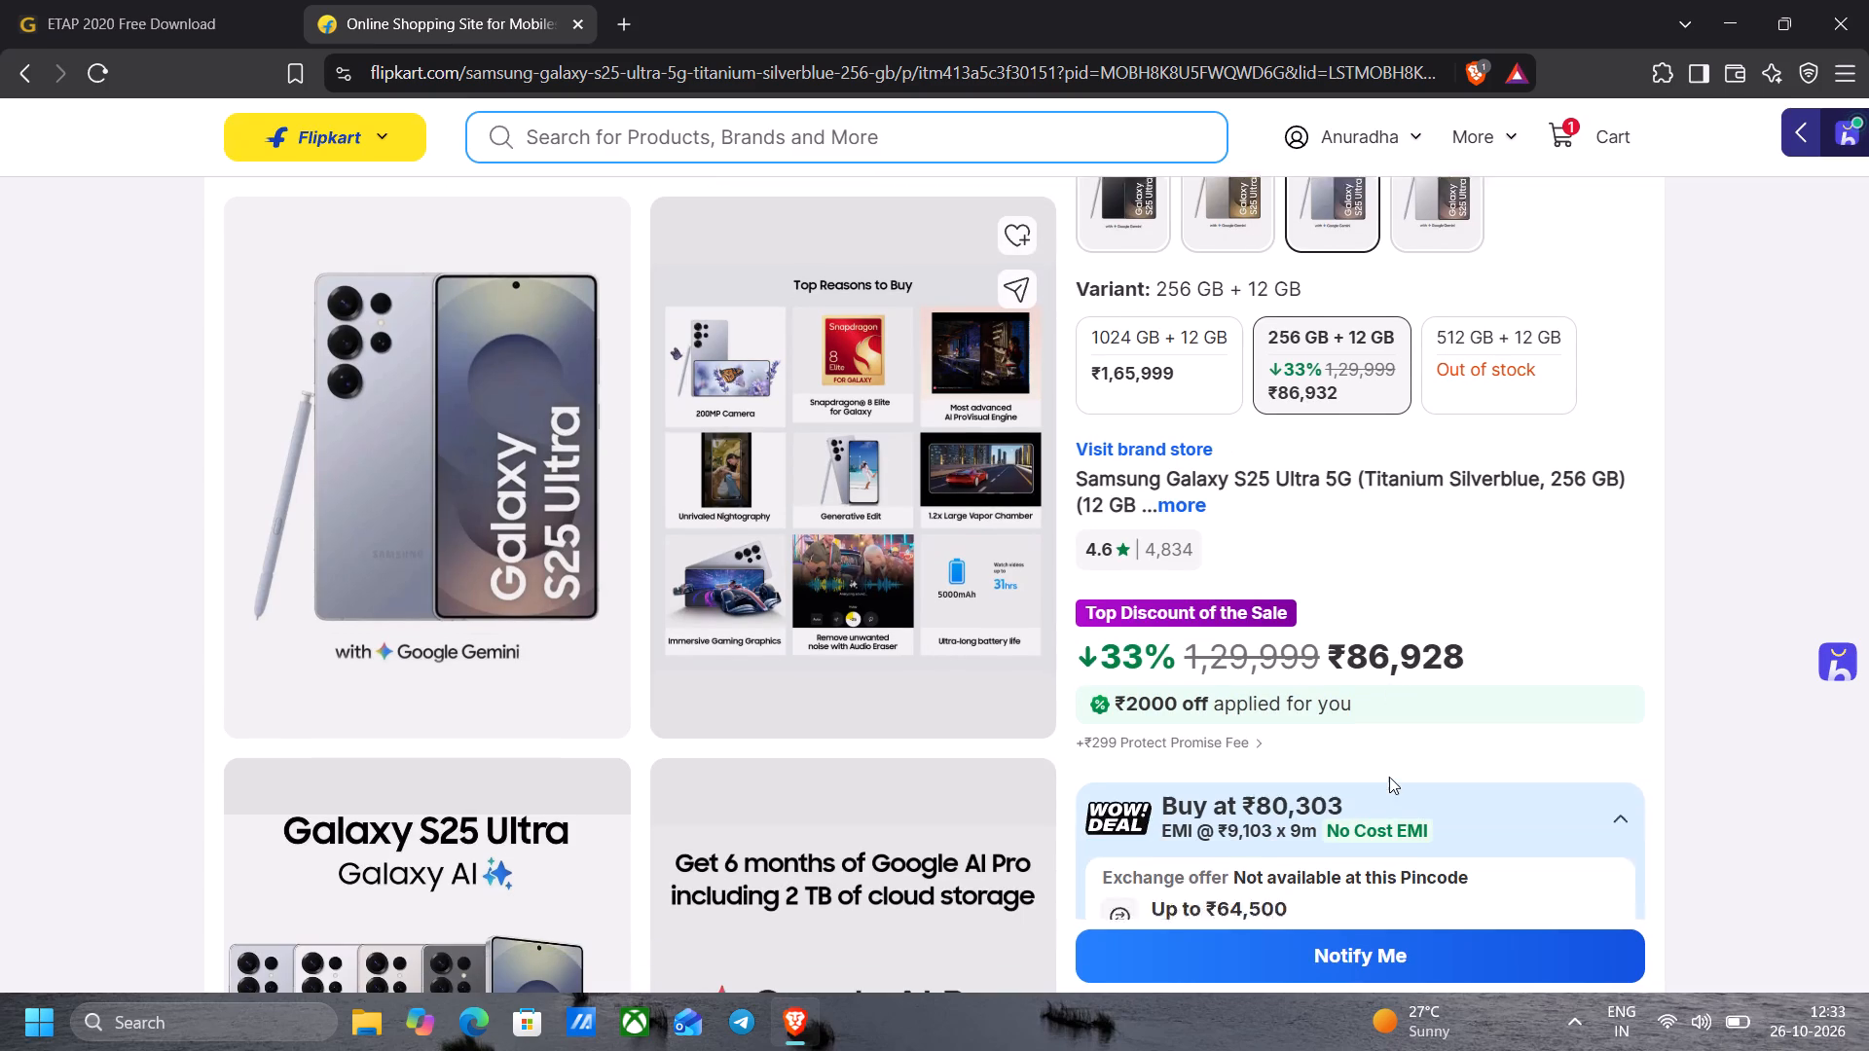
{"action": "scroll", "coordinate": [1389, 777], "scroll_direction": "down", "scroll_amount": 4}
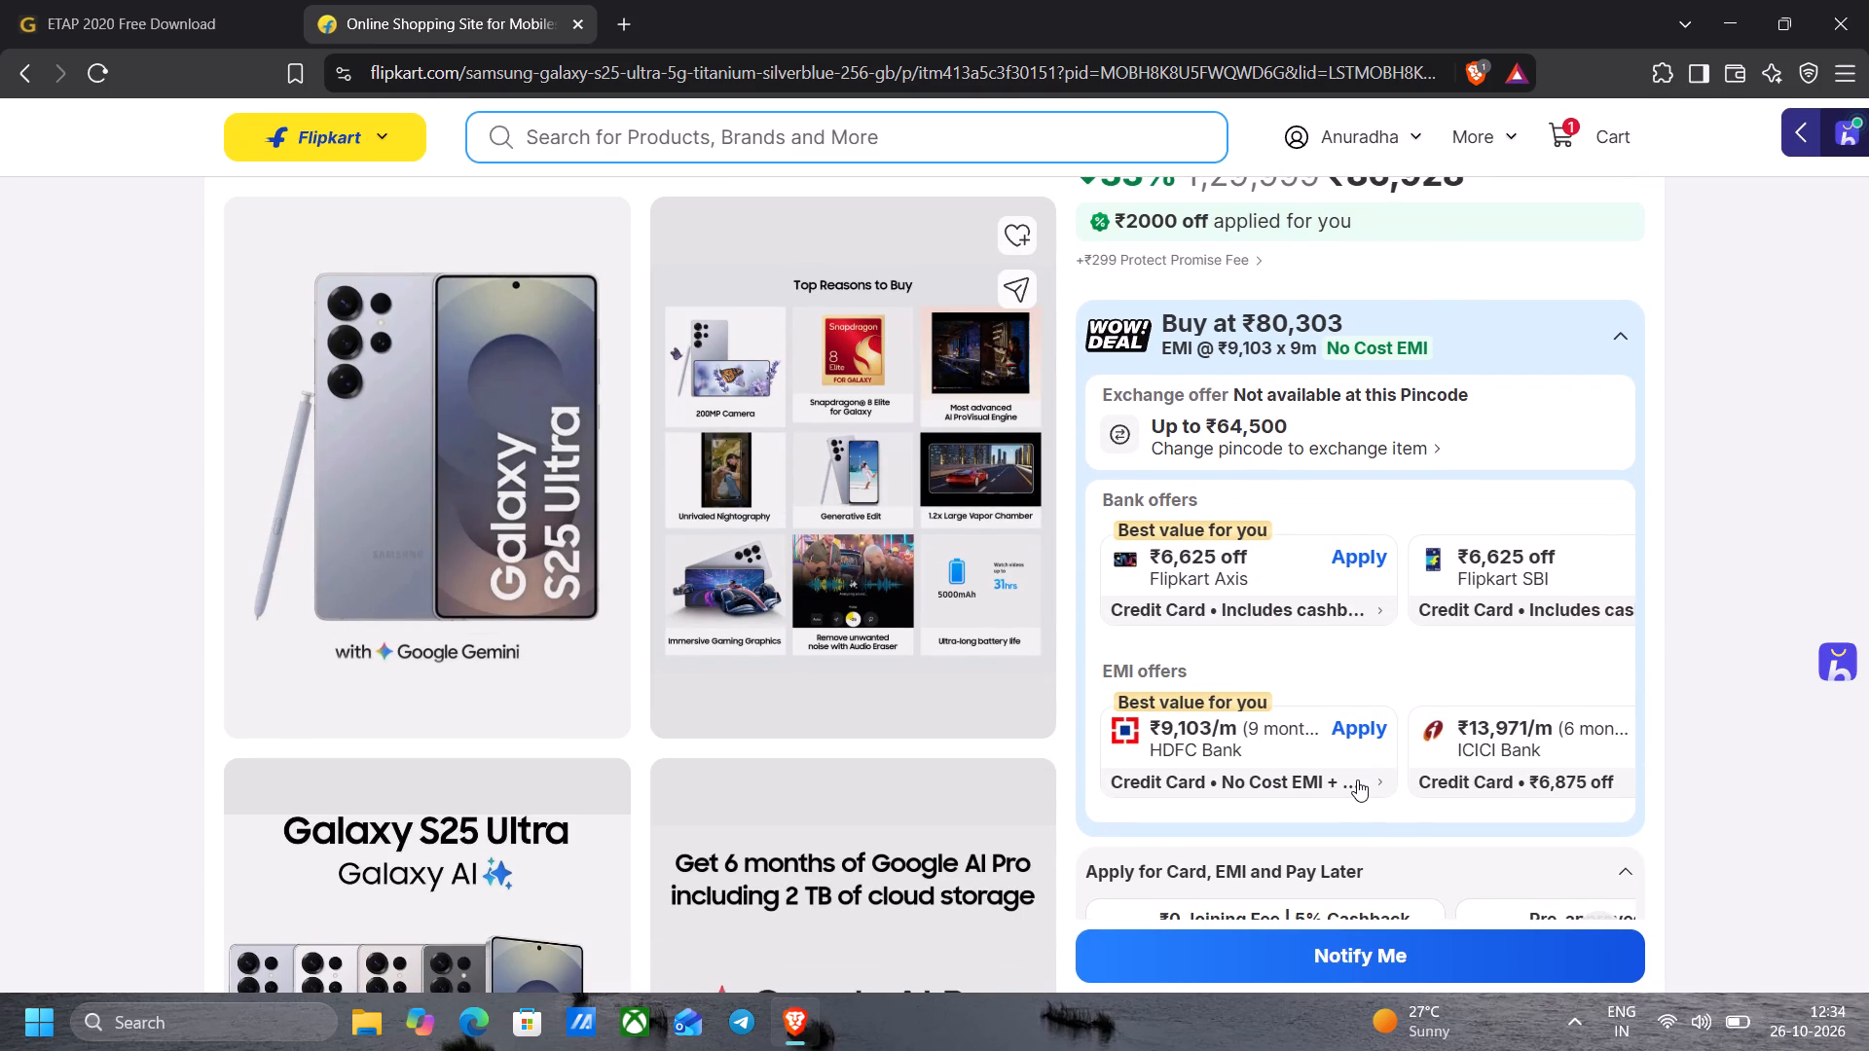
{"action": "left_click", "coordinate": [1357, 779]}
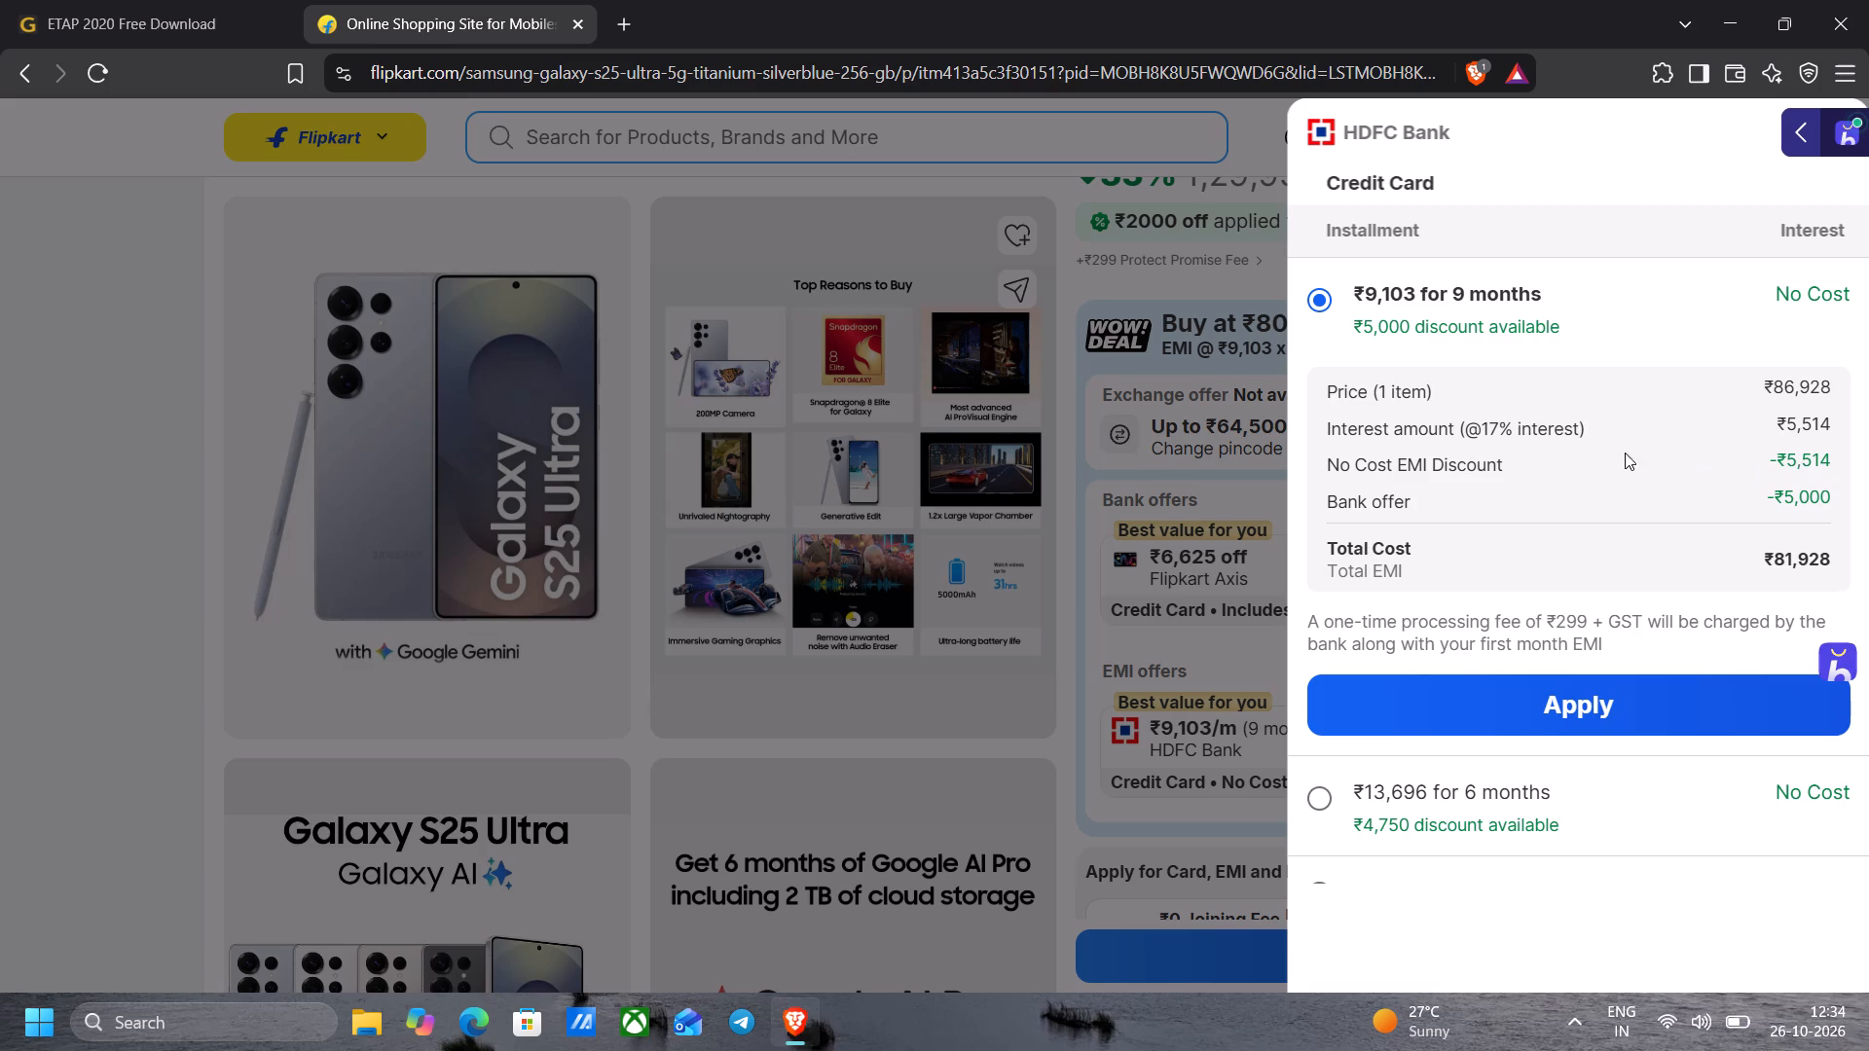
{"action": "left_click", "coordinate": [1191, 225]}
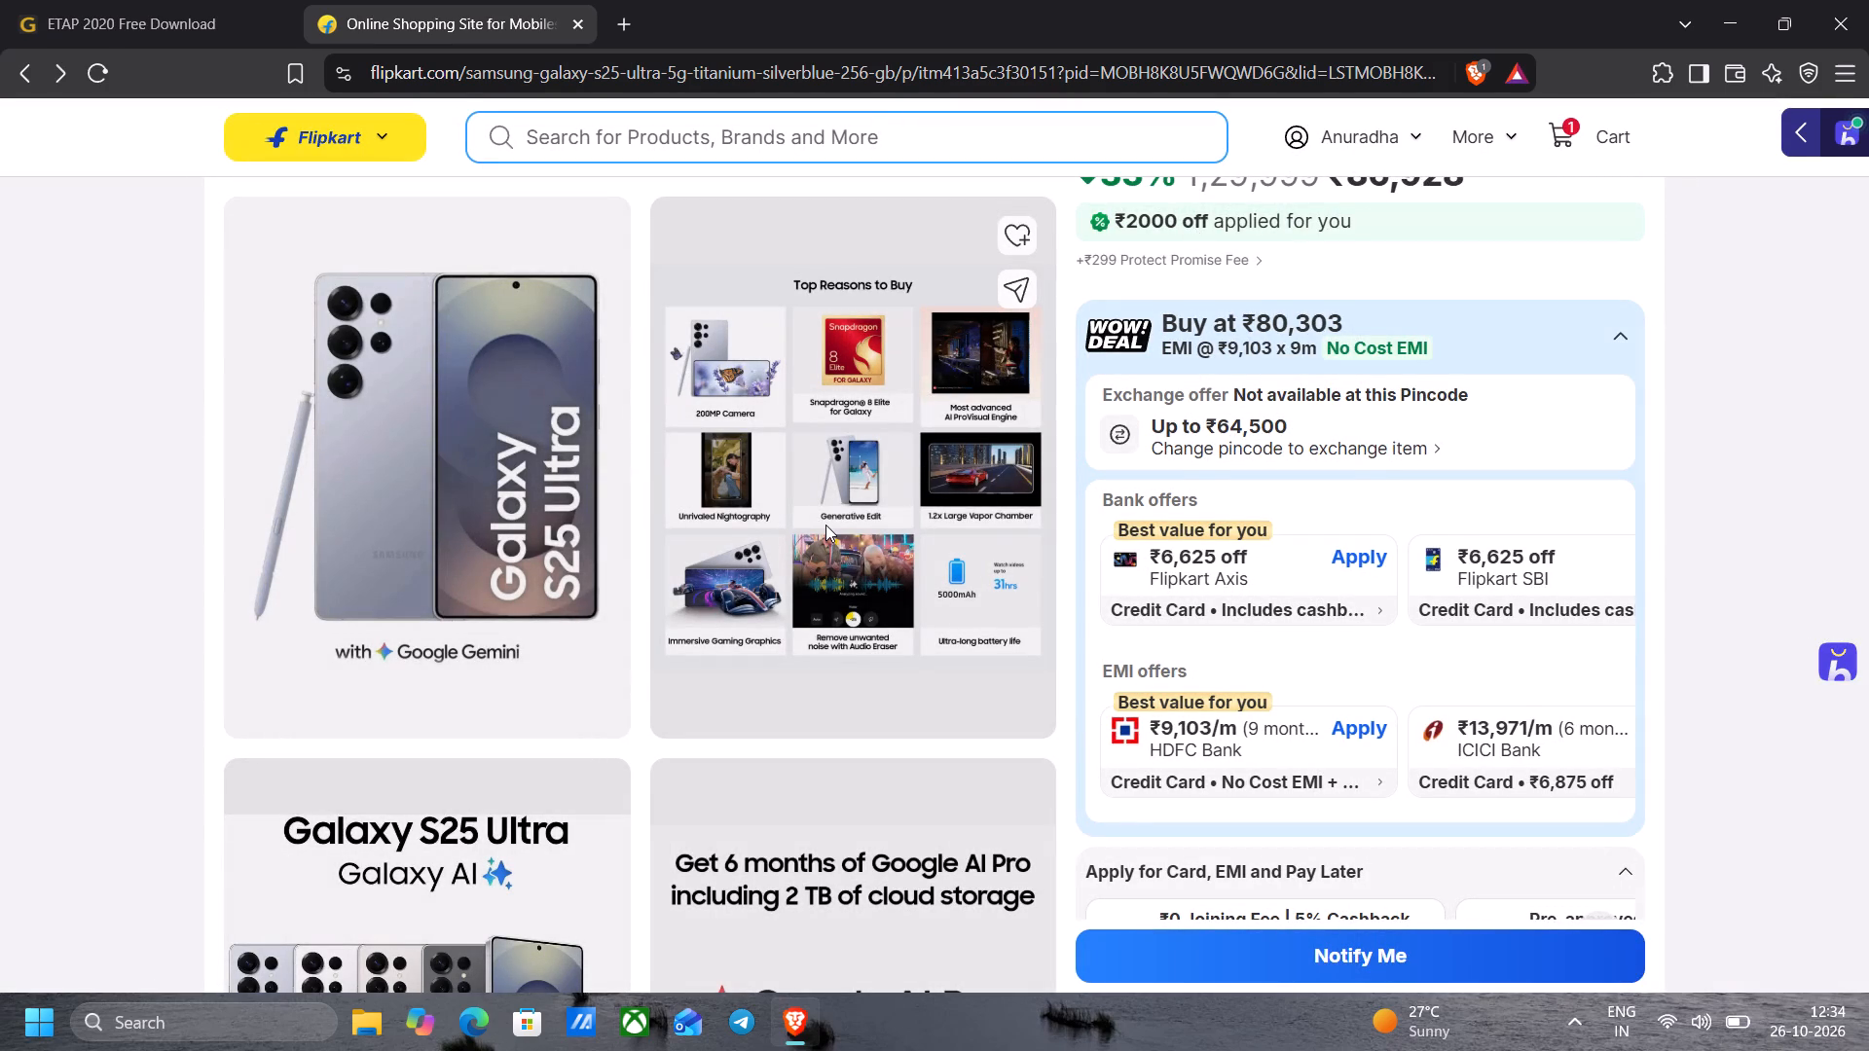
Examine the Galaxy S25 Ultra's product images, digital plans, buyer photos, ratings and reviews, and the Recently Viewed products.
{"action": "scroll", "coordinate": [825, 525], "scroll_direction": "down", "scroll_amount": 9}
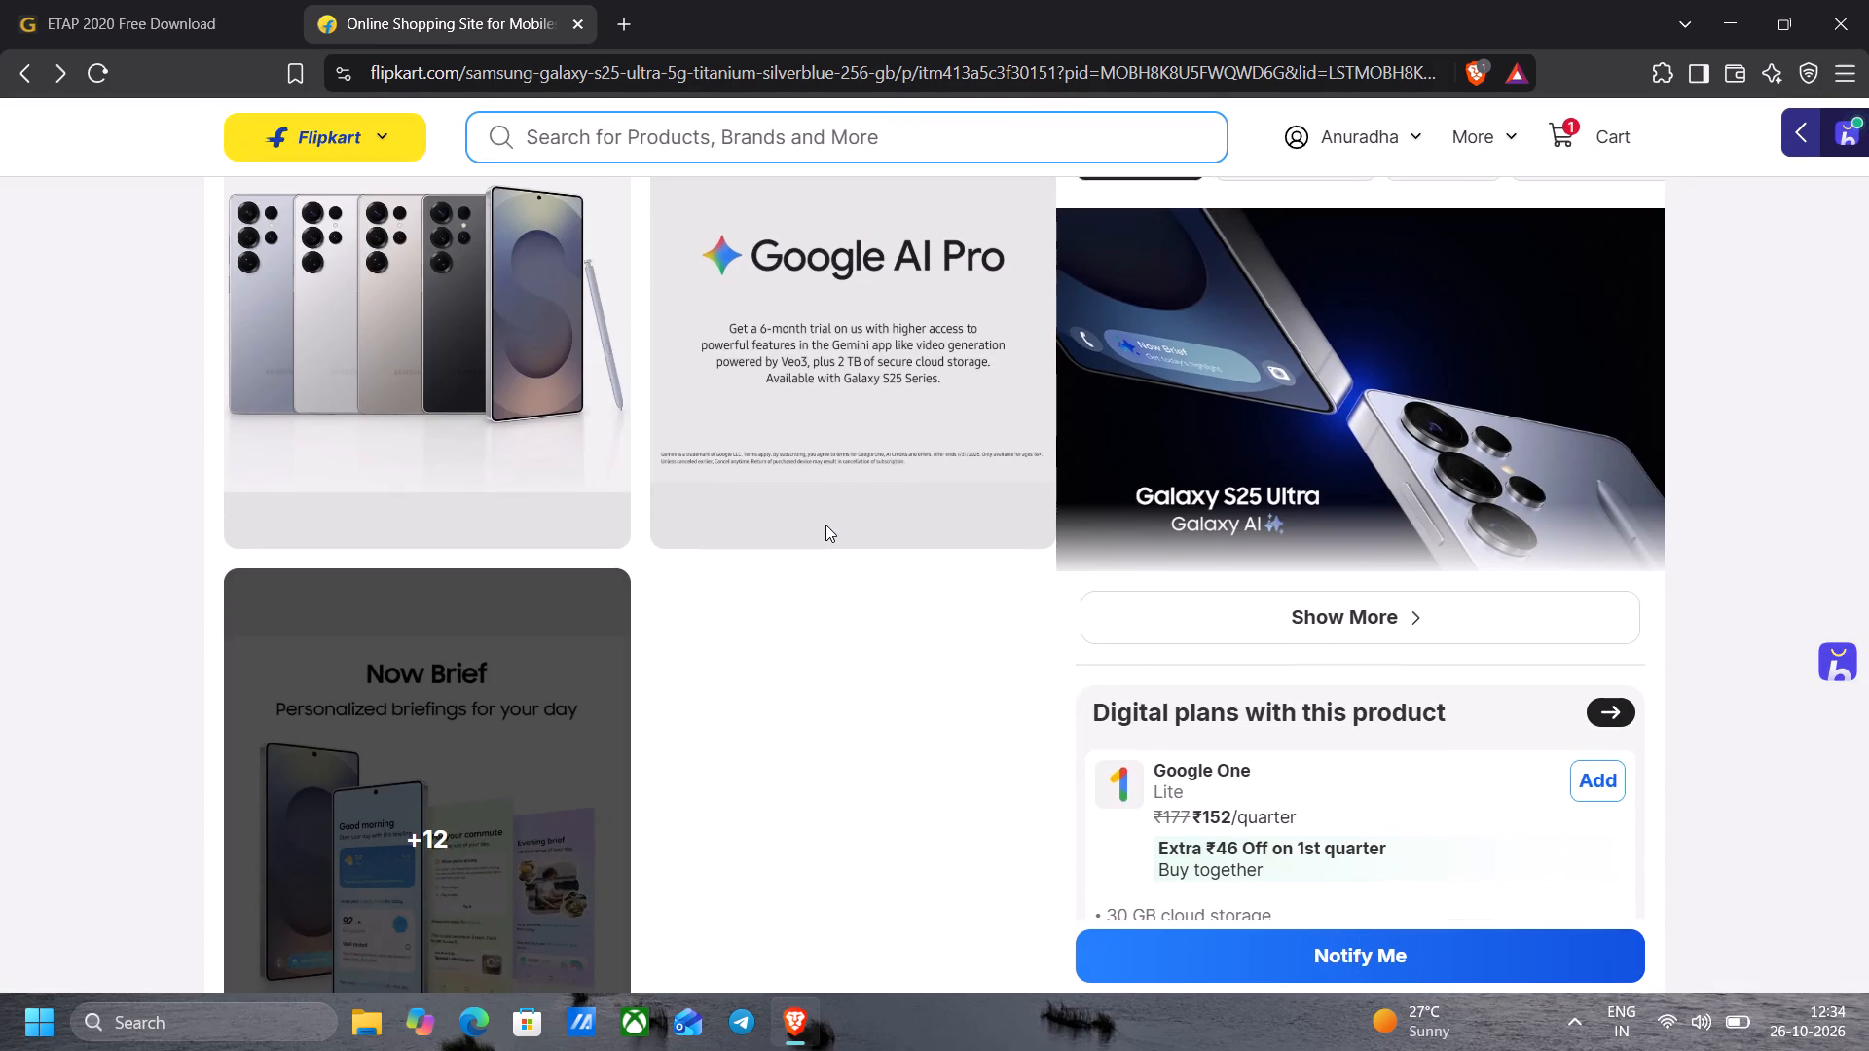
{"action": "scroll", "coordinate": [825, 525], "scroll_direction": "down", "scroll_amount": 5}
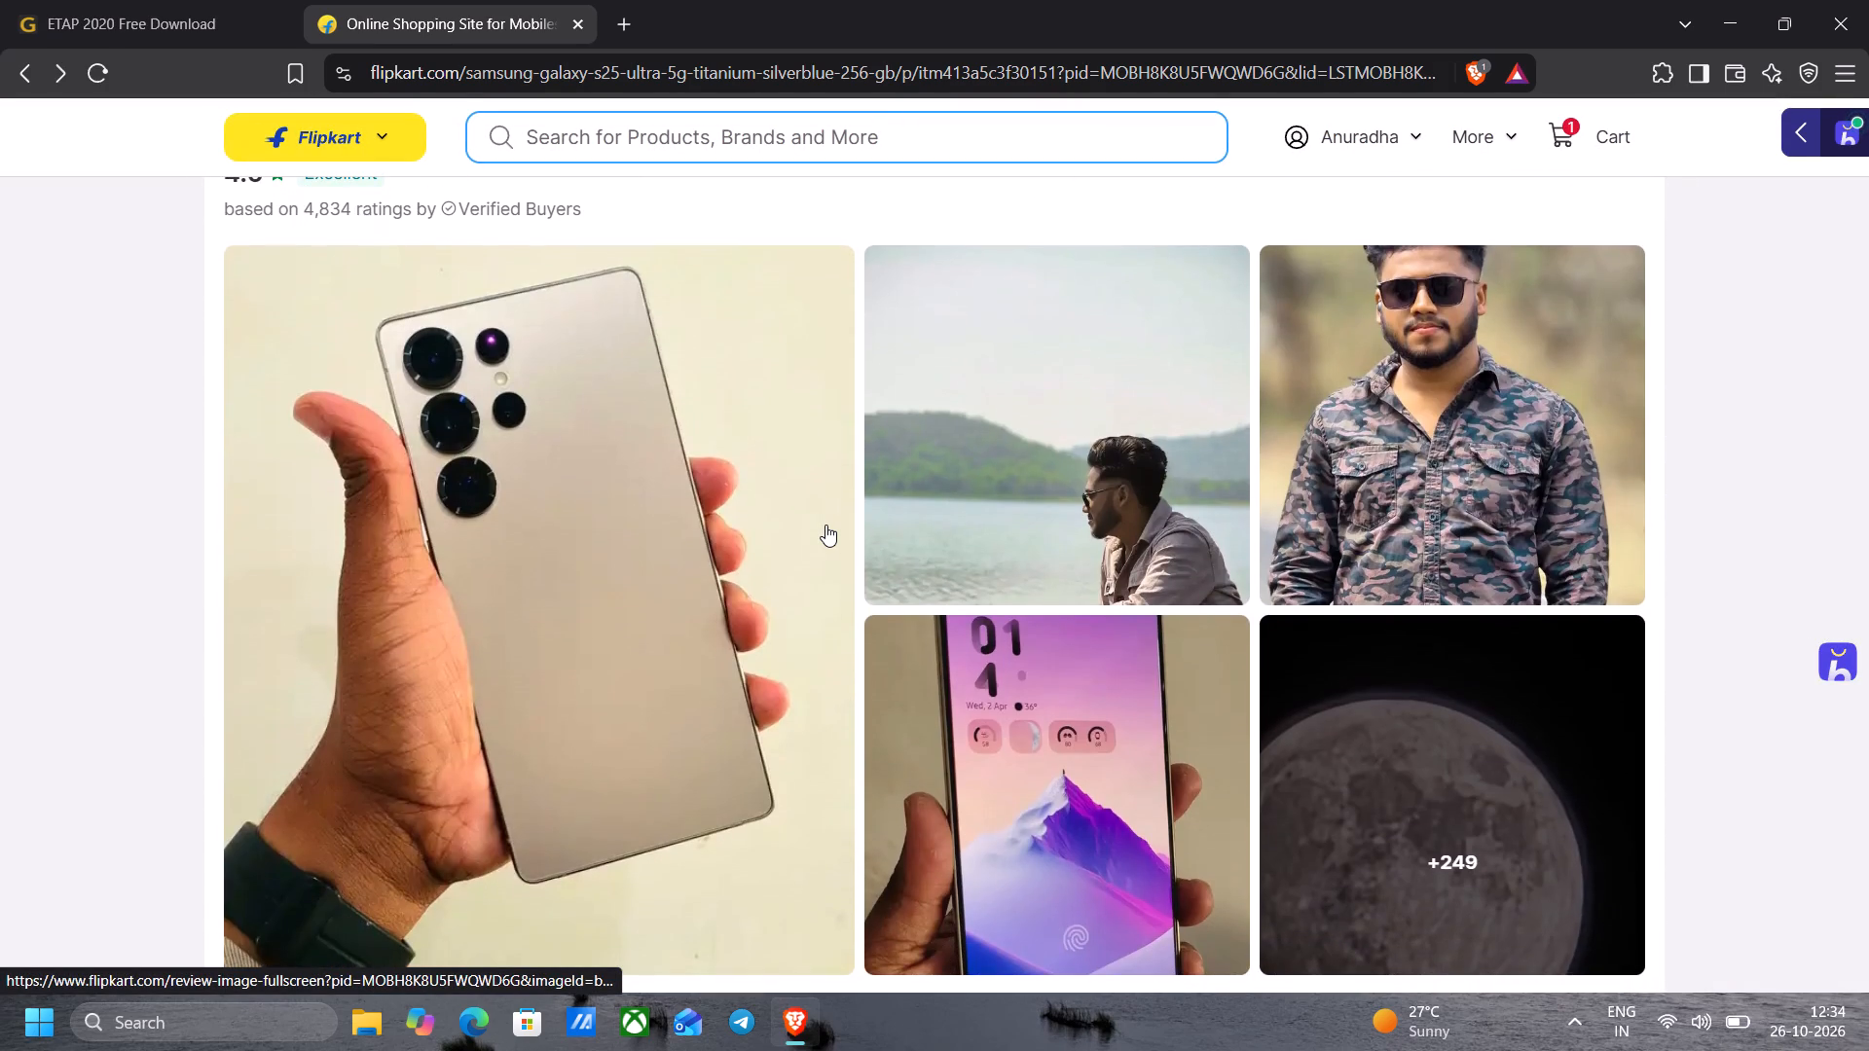
{"action": "scroll", "coordinate": [825, 525], "scroll_direction": "down", "scroll_amount": 1}
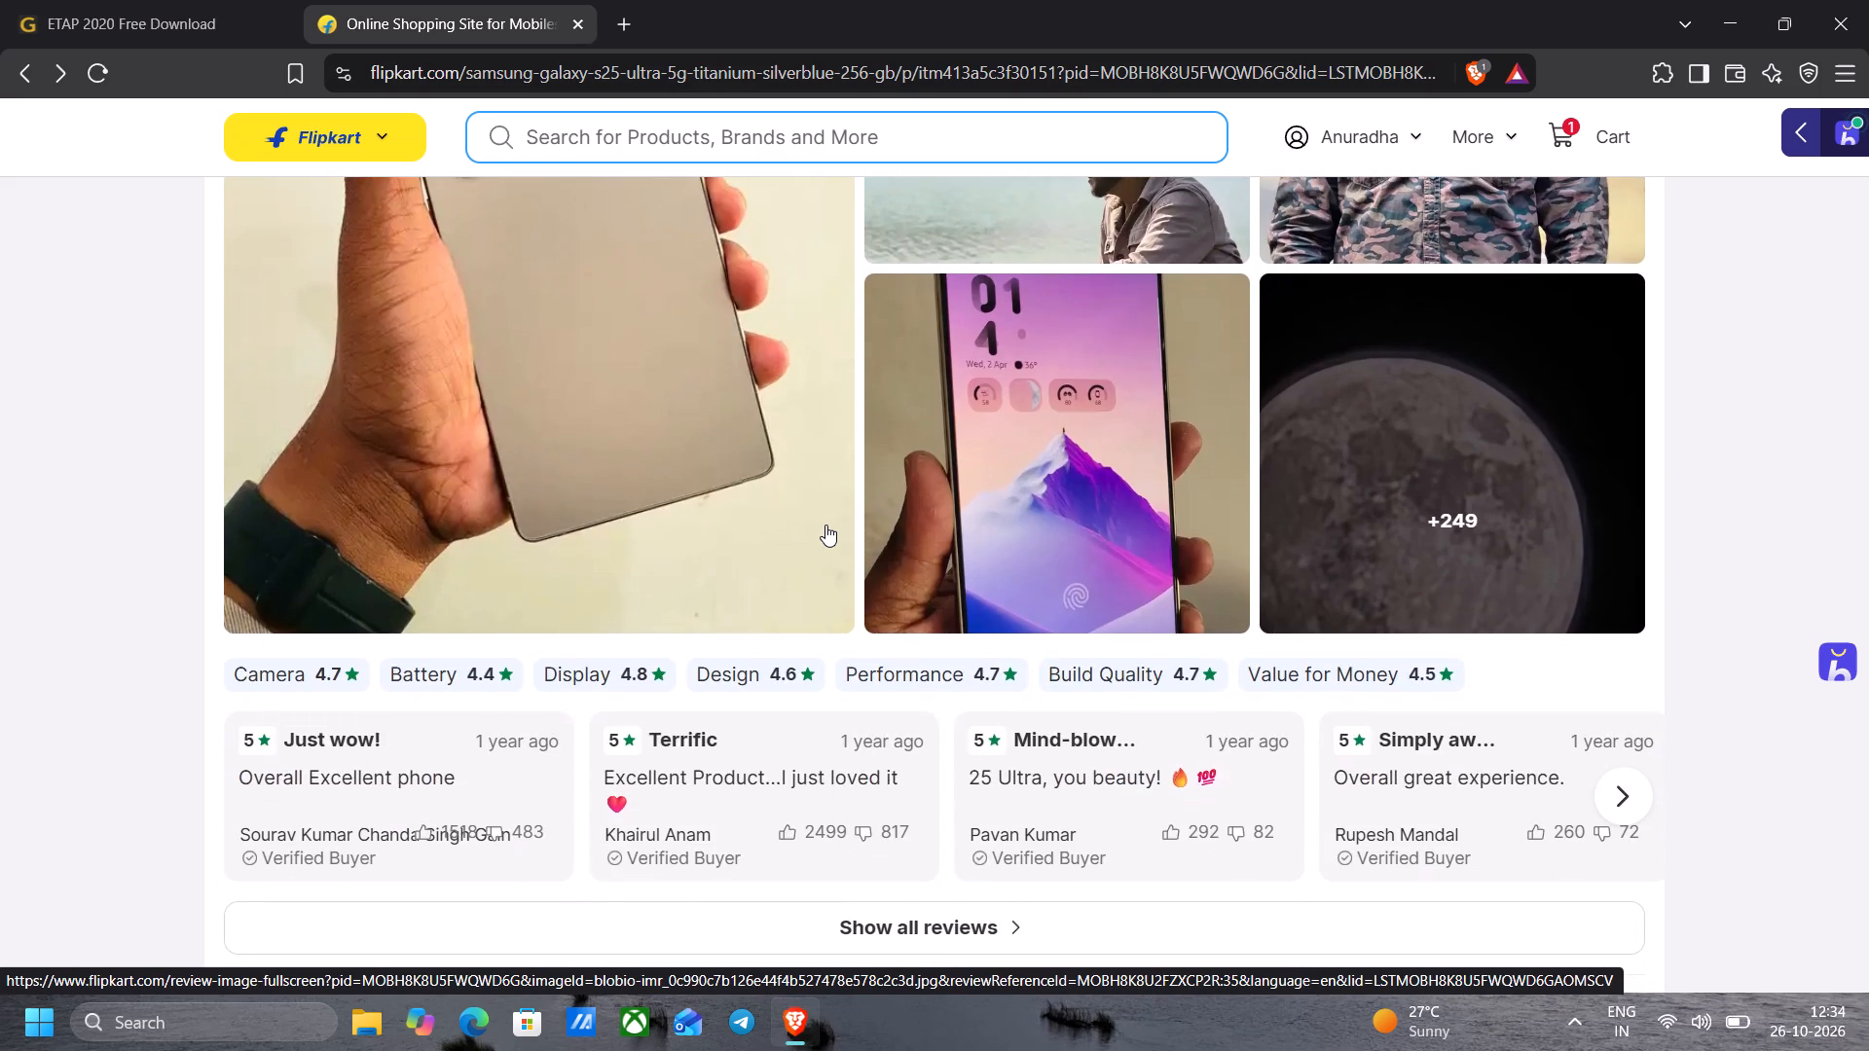
{"action": "scroll", "coordinate": [825, 525], "scroll_direction": "up", "scroll_amount": 2}
{"action": "scroll", "coordinate": [825, 525], "scroll_direction": "down", "scroll_amount": 8}
{"action": "scroll", "coordinate": [825, 525], "scroll_direction": "up", "scroll_amount": 4}
{"action": "scroll", "coordinate": [825, 525], "scroll_direction": "down", "scroll_amount": 1}
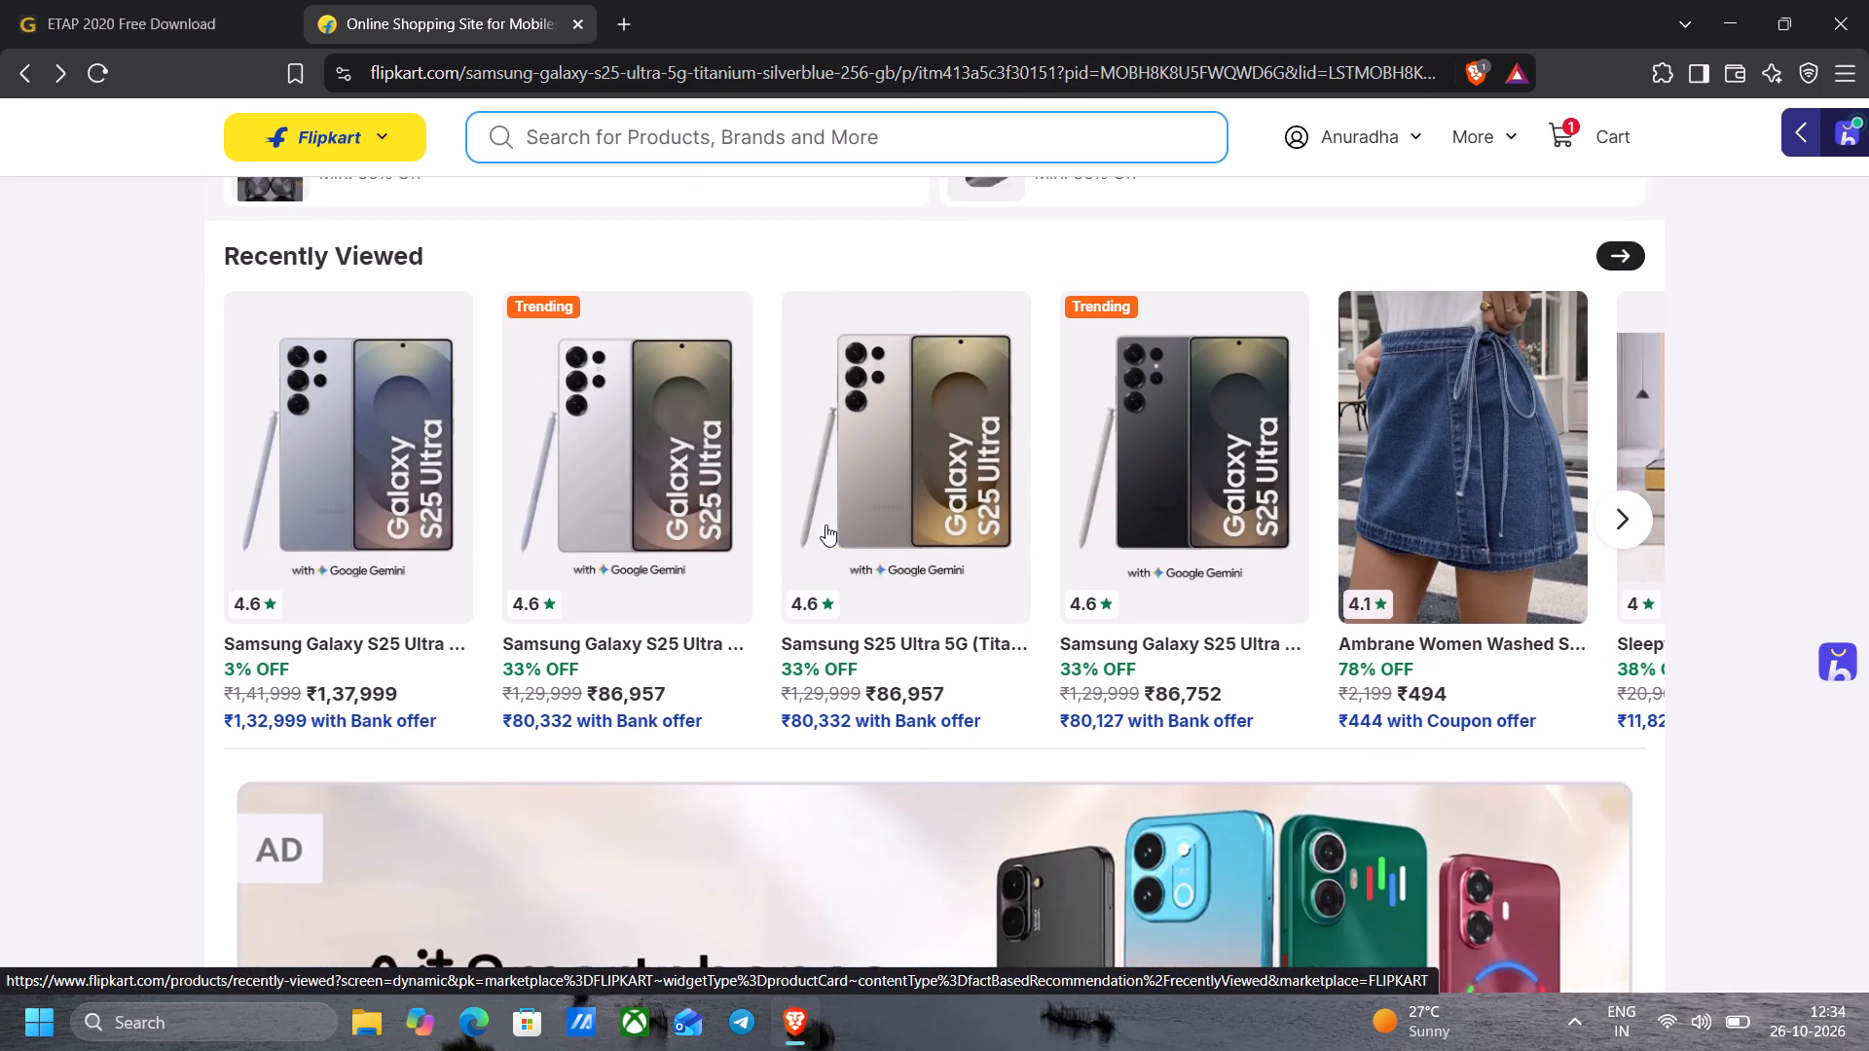
{"action": "scroll", "coordinate": [825, 525], "scroll_direction": "down", "scroll_amount": 1}
{"action": "scroll", "coordinate": [825, 525], "scroll_direction": "right", "scroll_amount": 1}
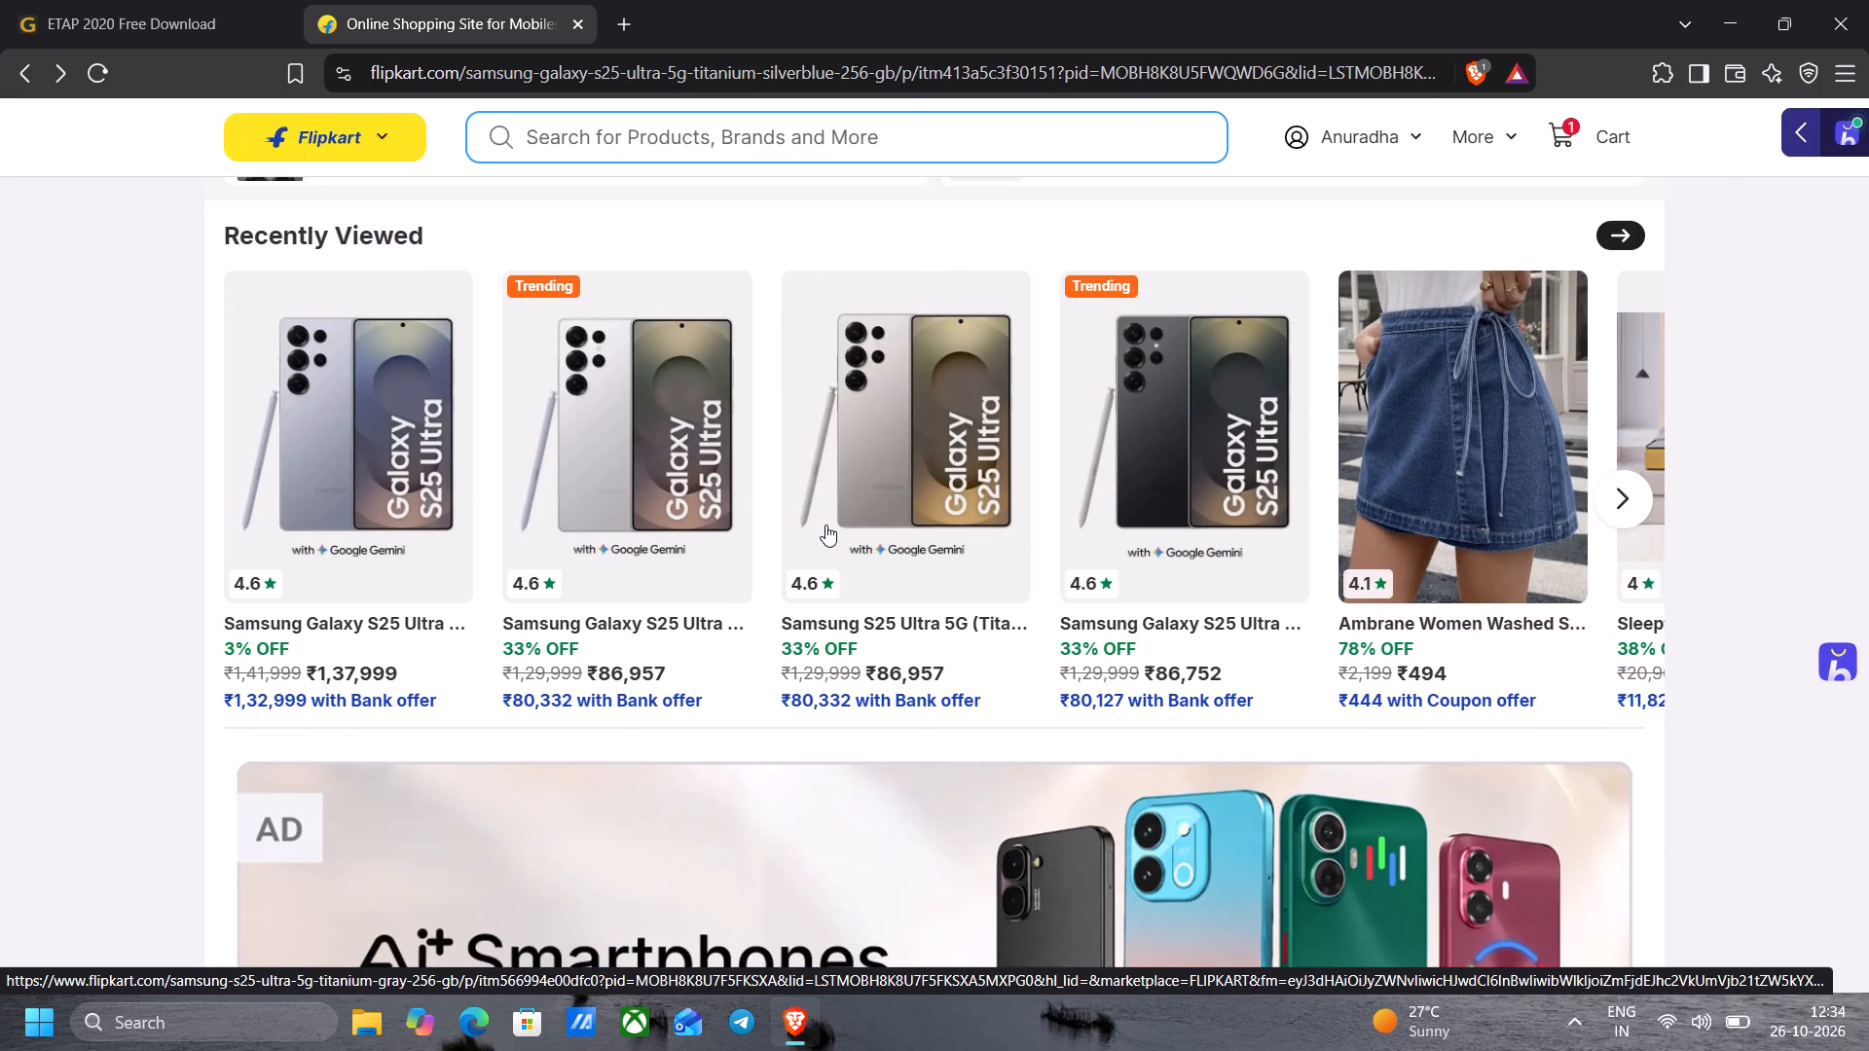